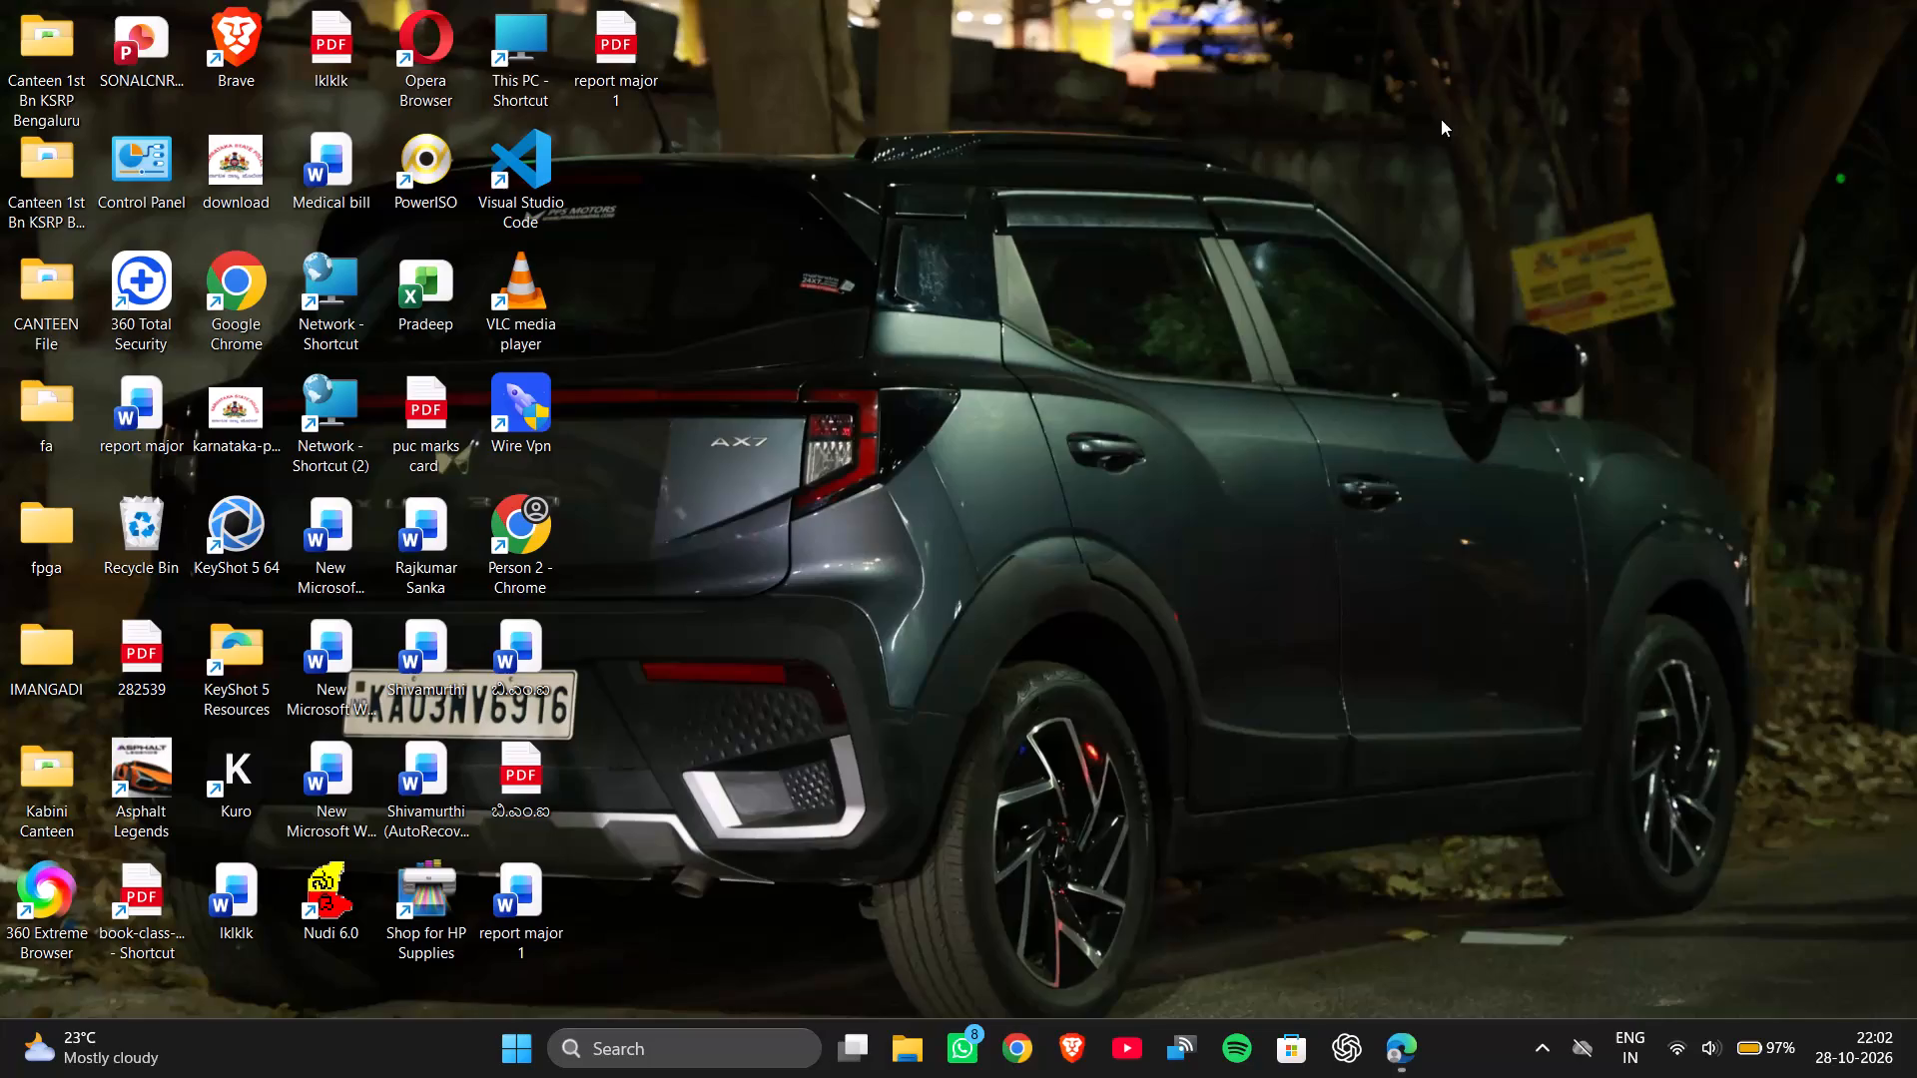
# Open the Shivamurthi Word document from the desktop.
pyautogui.doubleClick(419, 657)
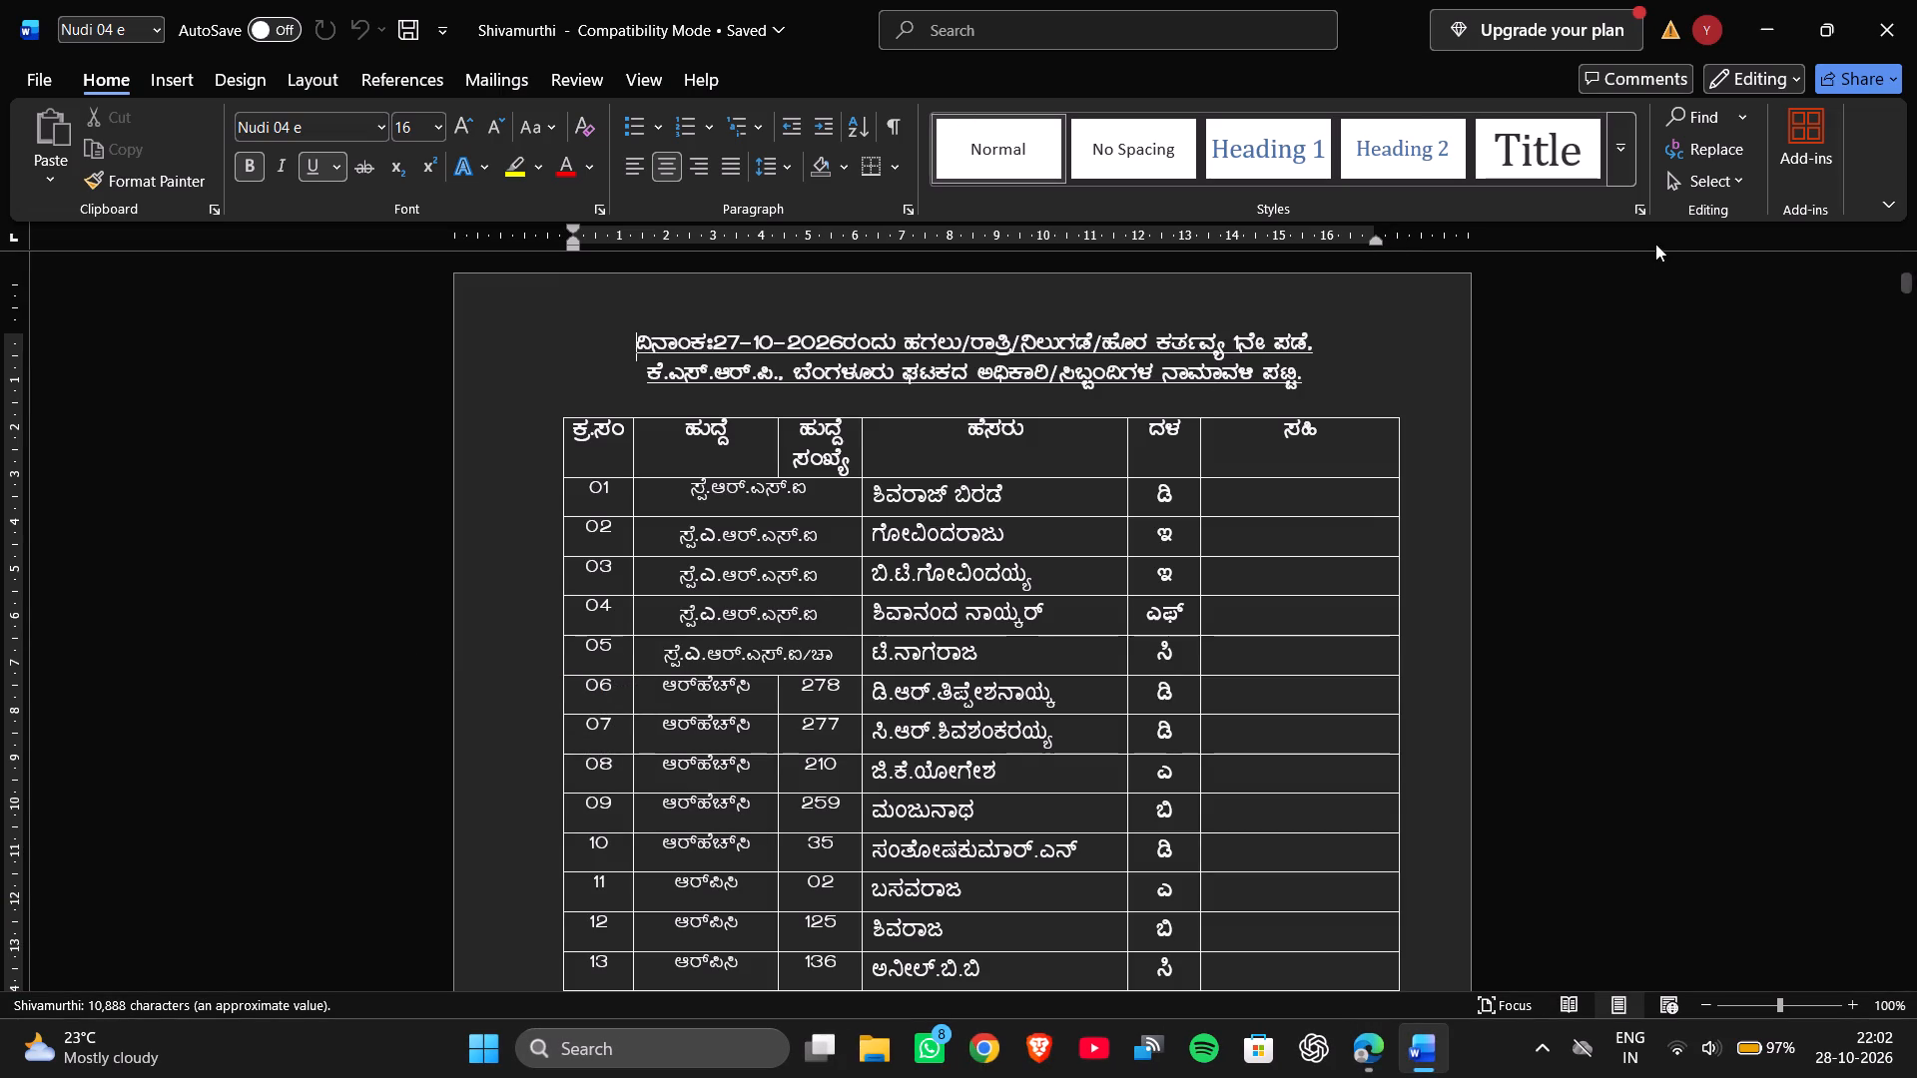
# Start Nudi 6.0 for Kannada typing, minimise its window, and return to the Shivamurthi document in Word.
pyautogui.click(1765, 25)
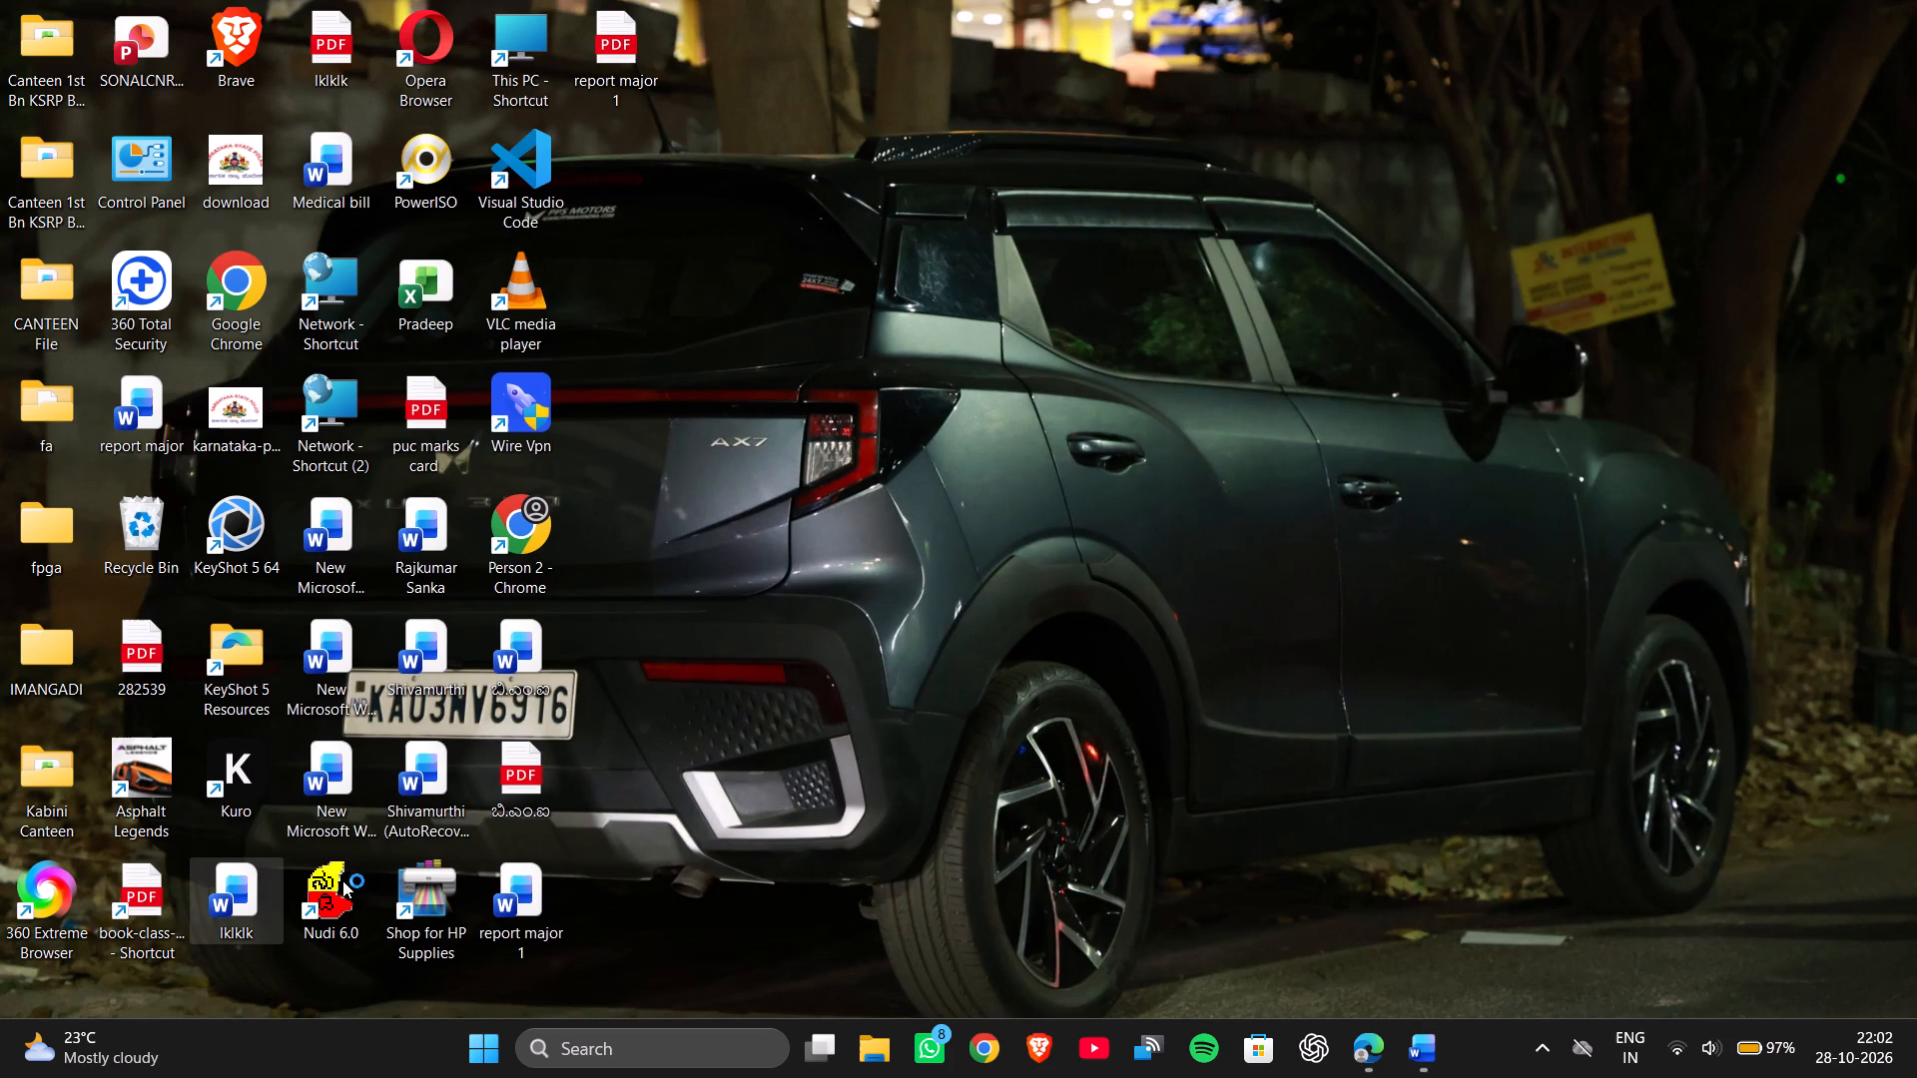
pyautogui.doubleClick(320, 904)
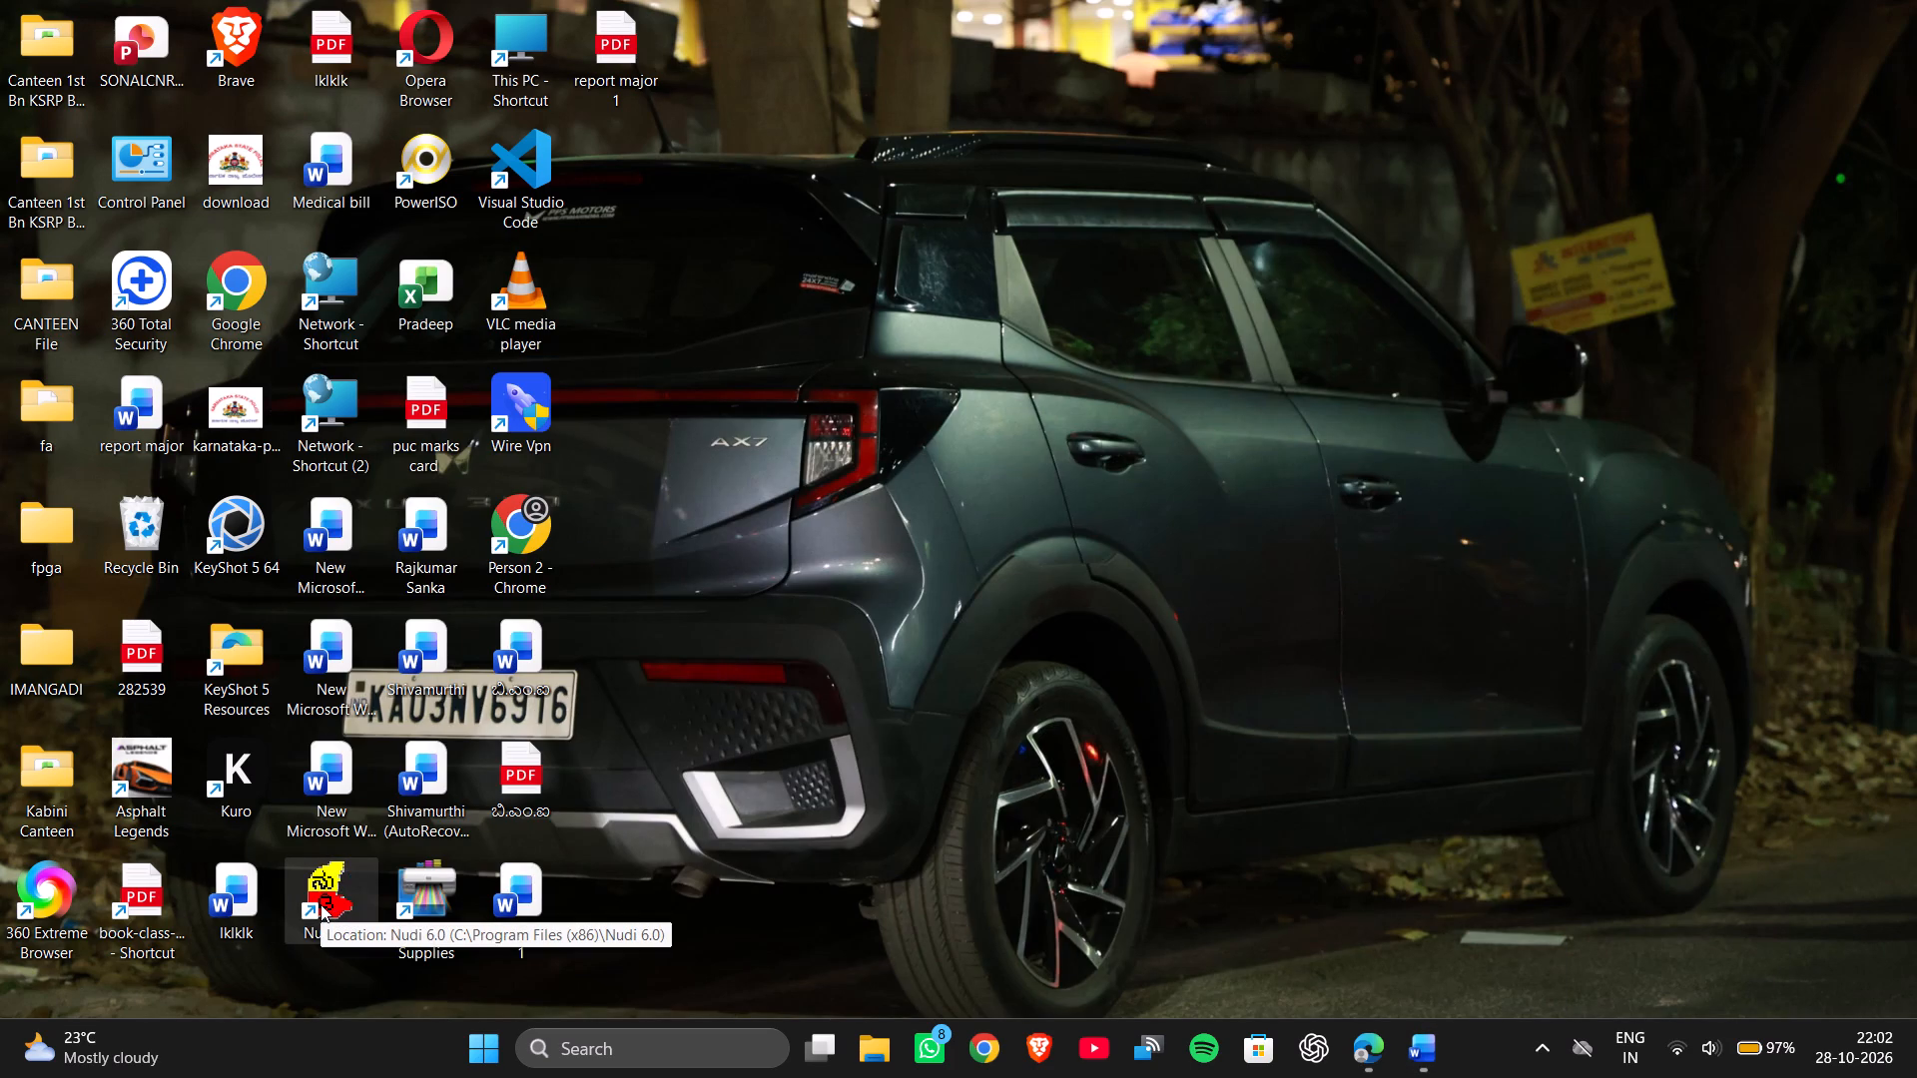
pyautogui.doubleClick(320, 904)
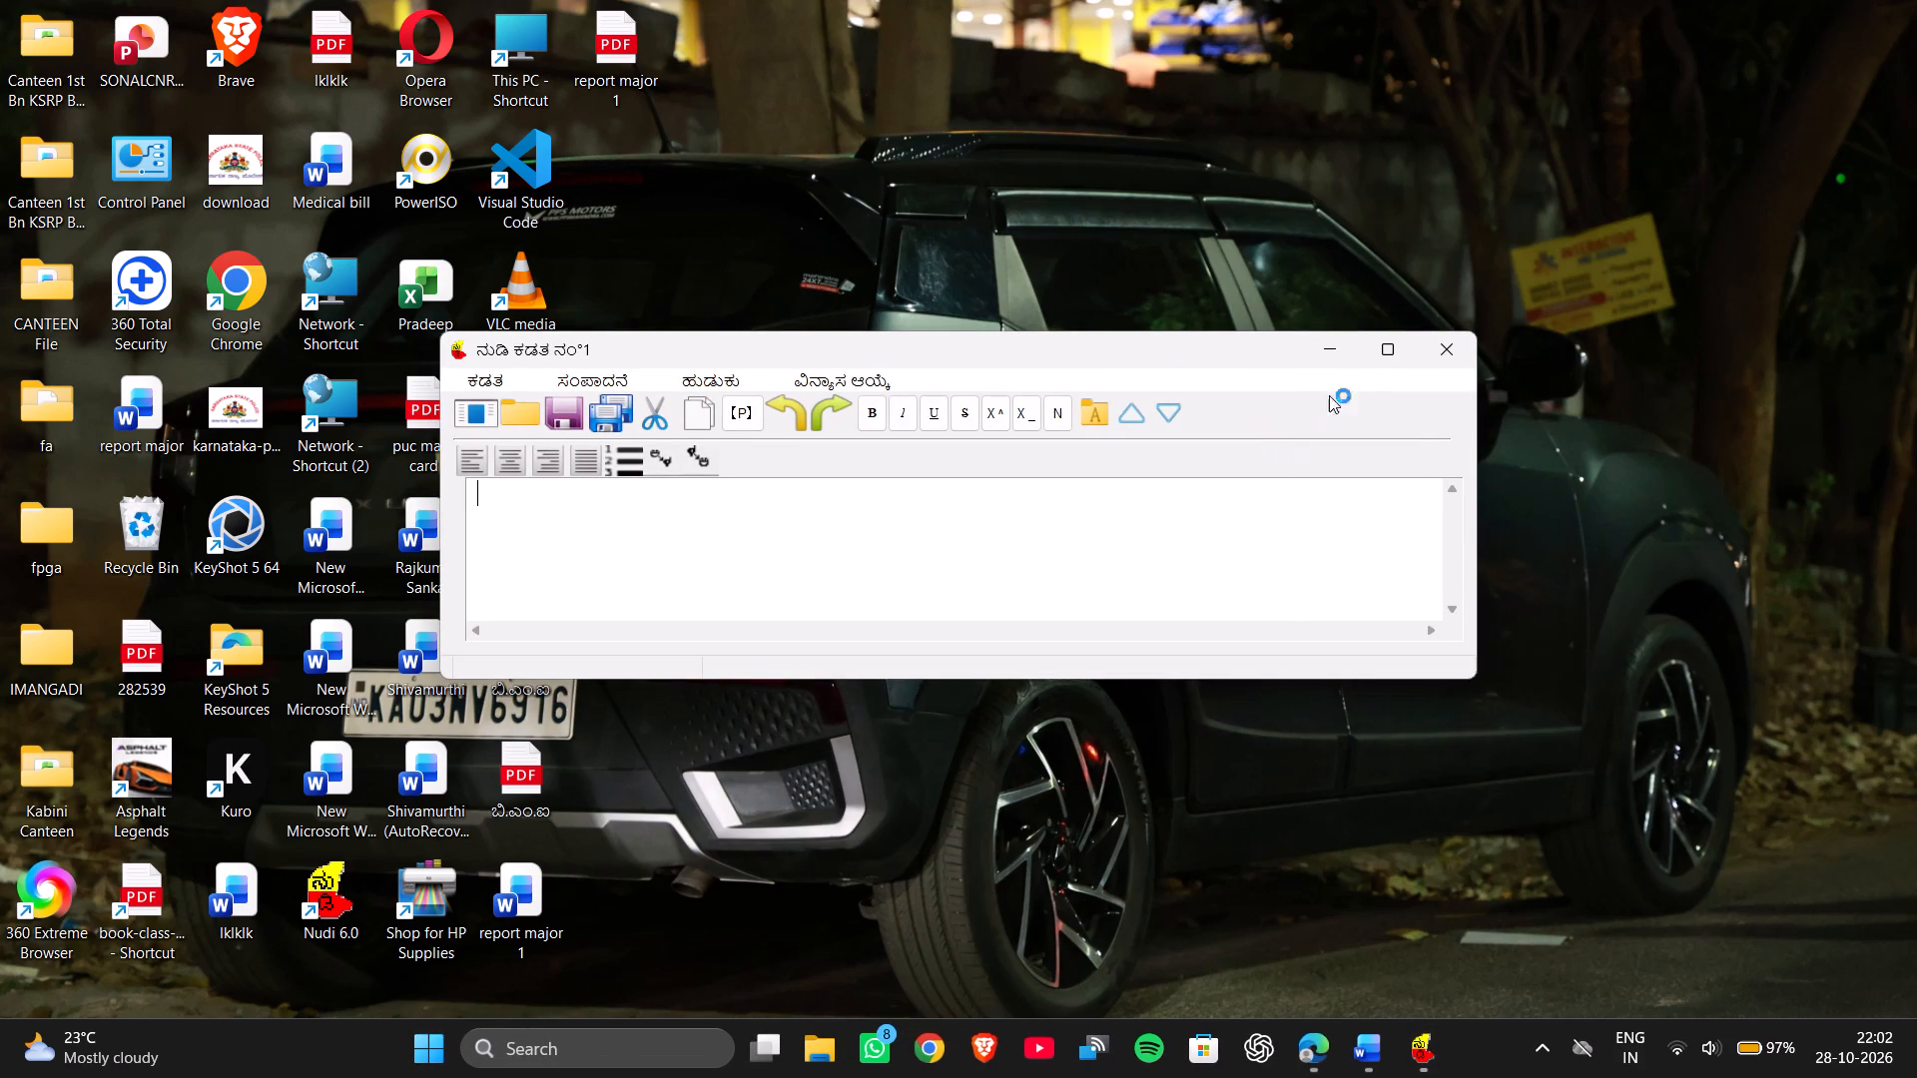
pyautogui.click(1329, 348)
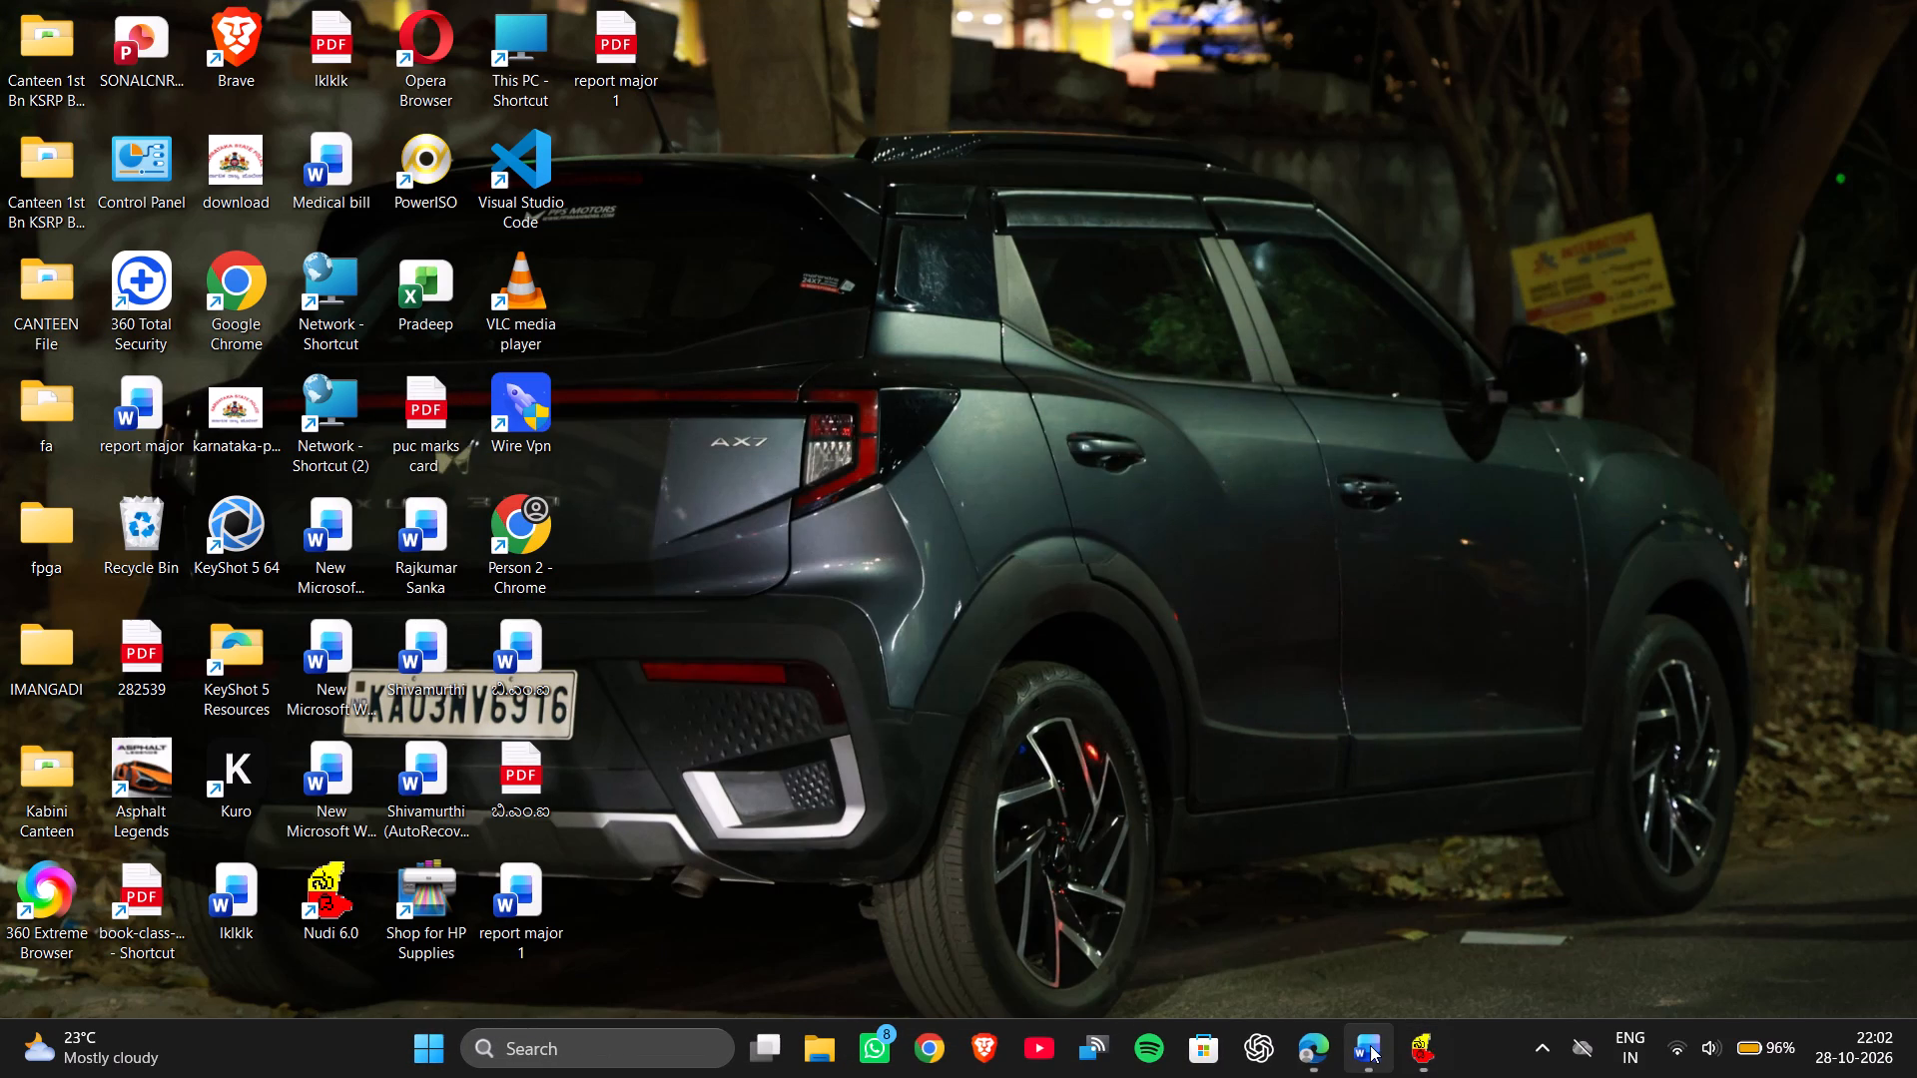
pyautogui.click(1369, 1044)
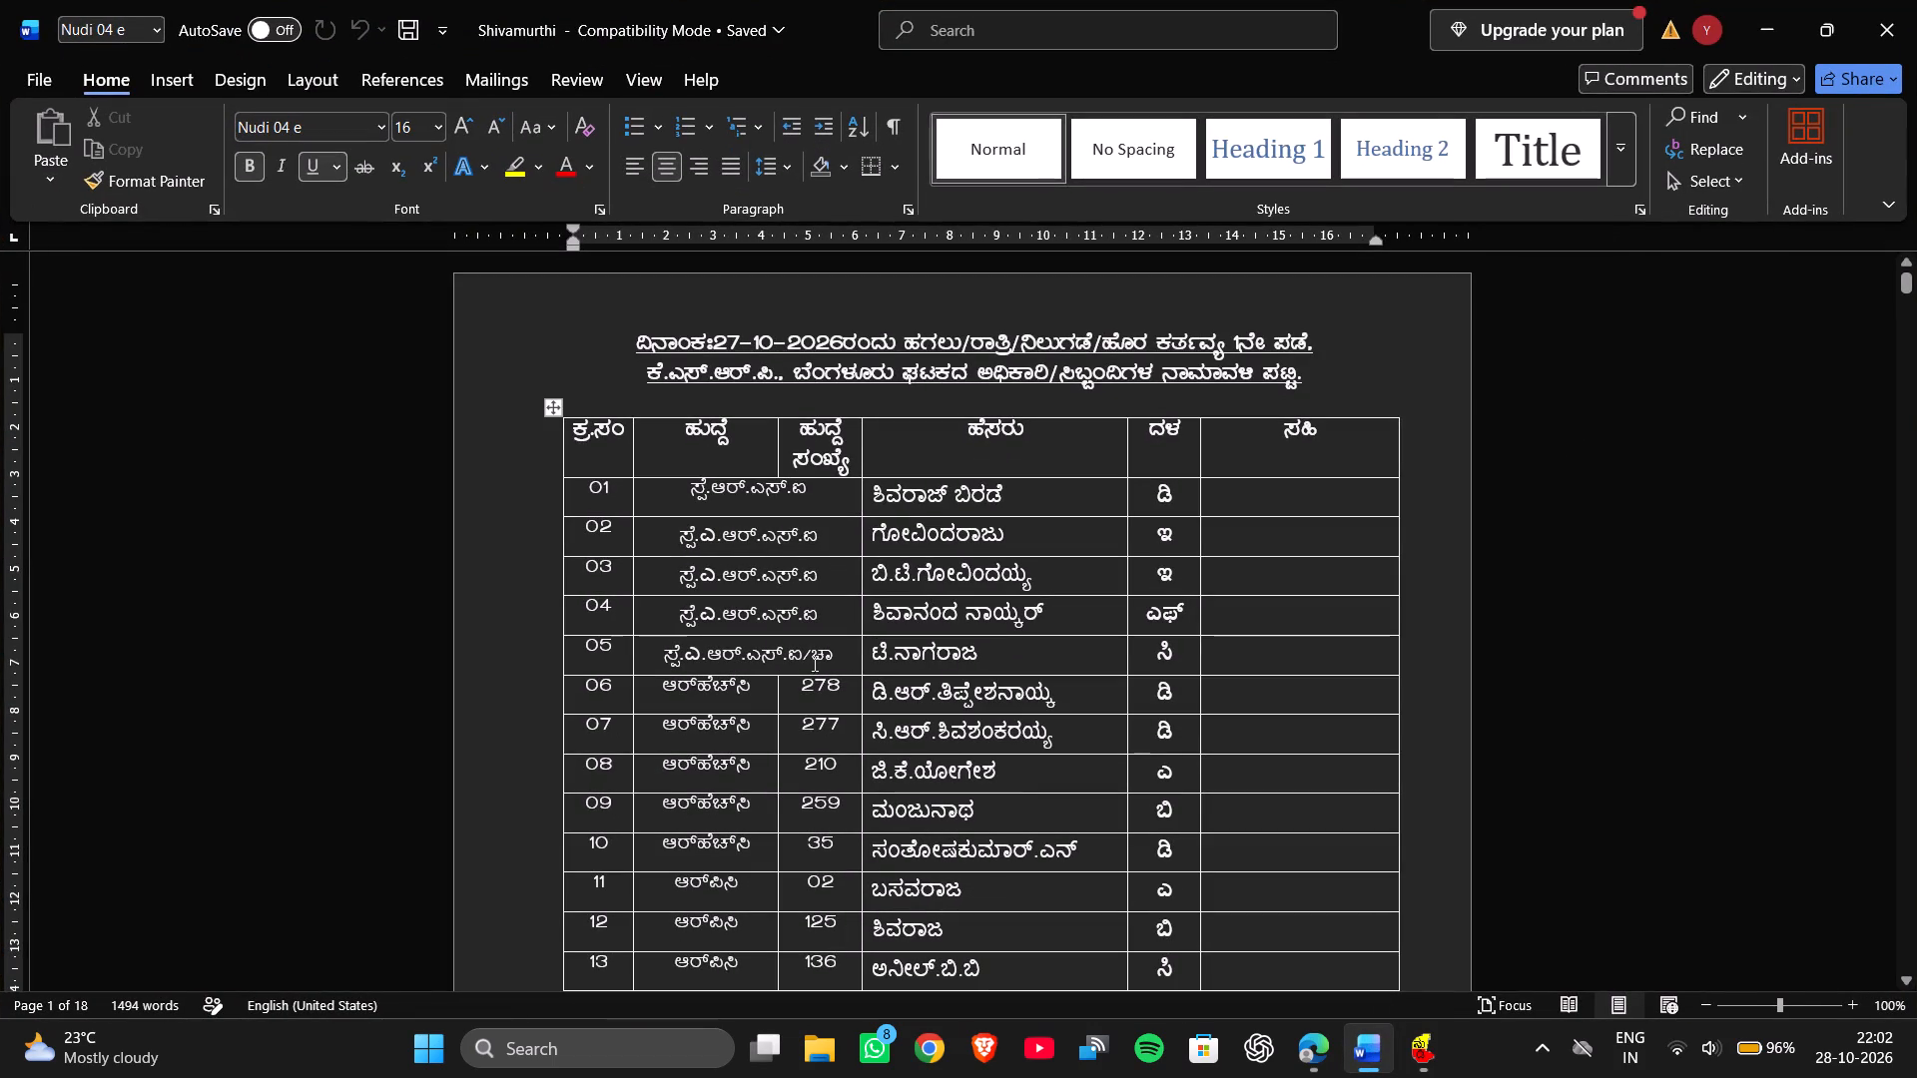
# Select the name (ಹೆಸರು), ದಳ and signature (ಸಹಿ) cells of row 01 in the first duty roster table.
pyautogui.click(869, 510)
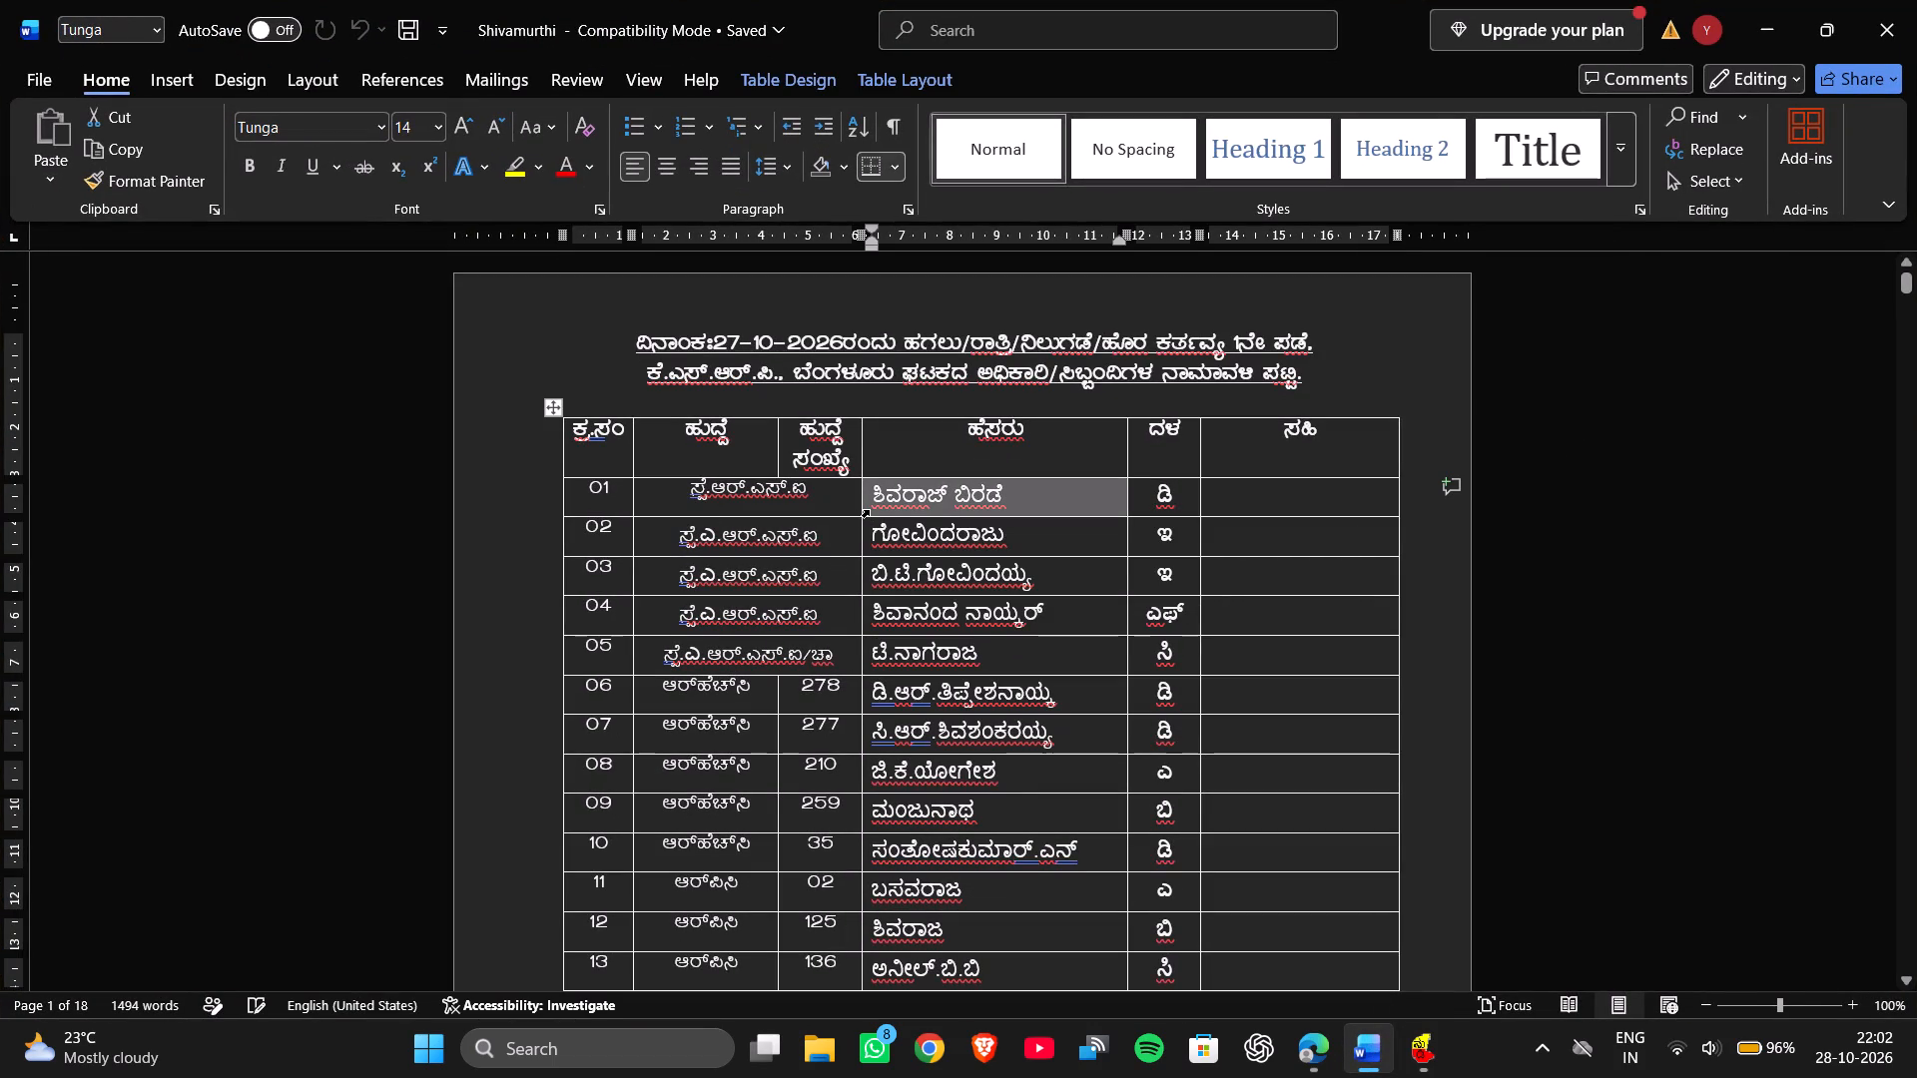
pyautogui.hotkey('shift', 'Right')
pyautogui.hotkey('shift', 'Right')
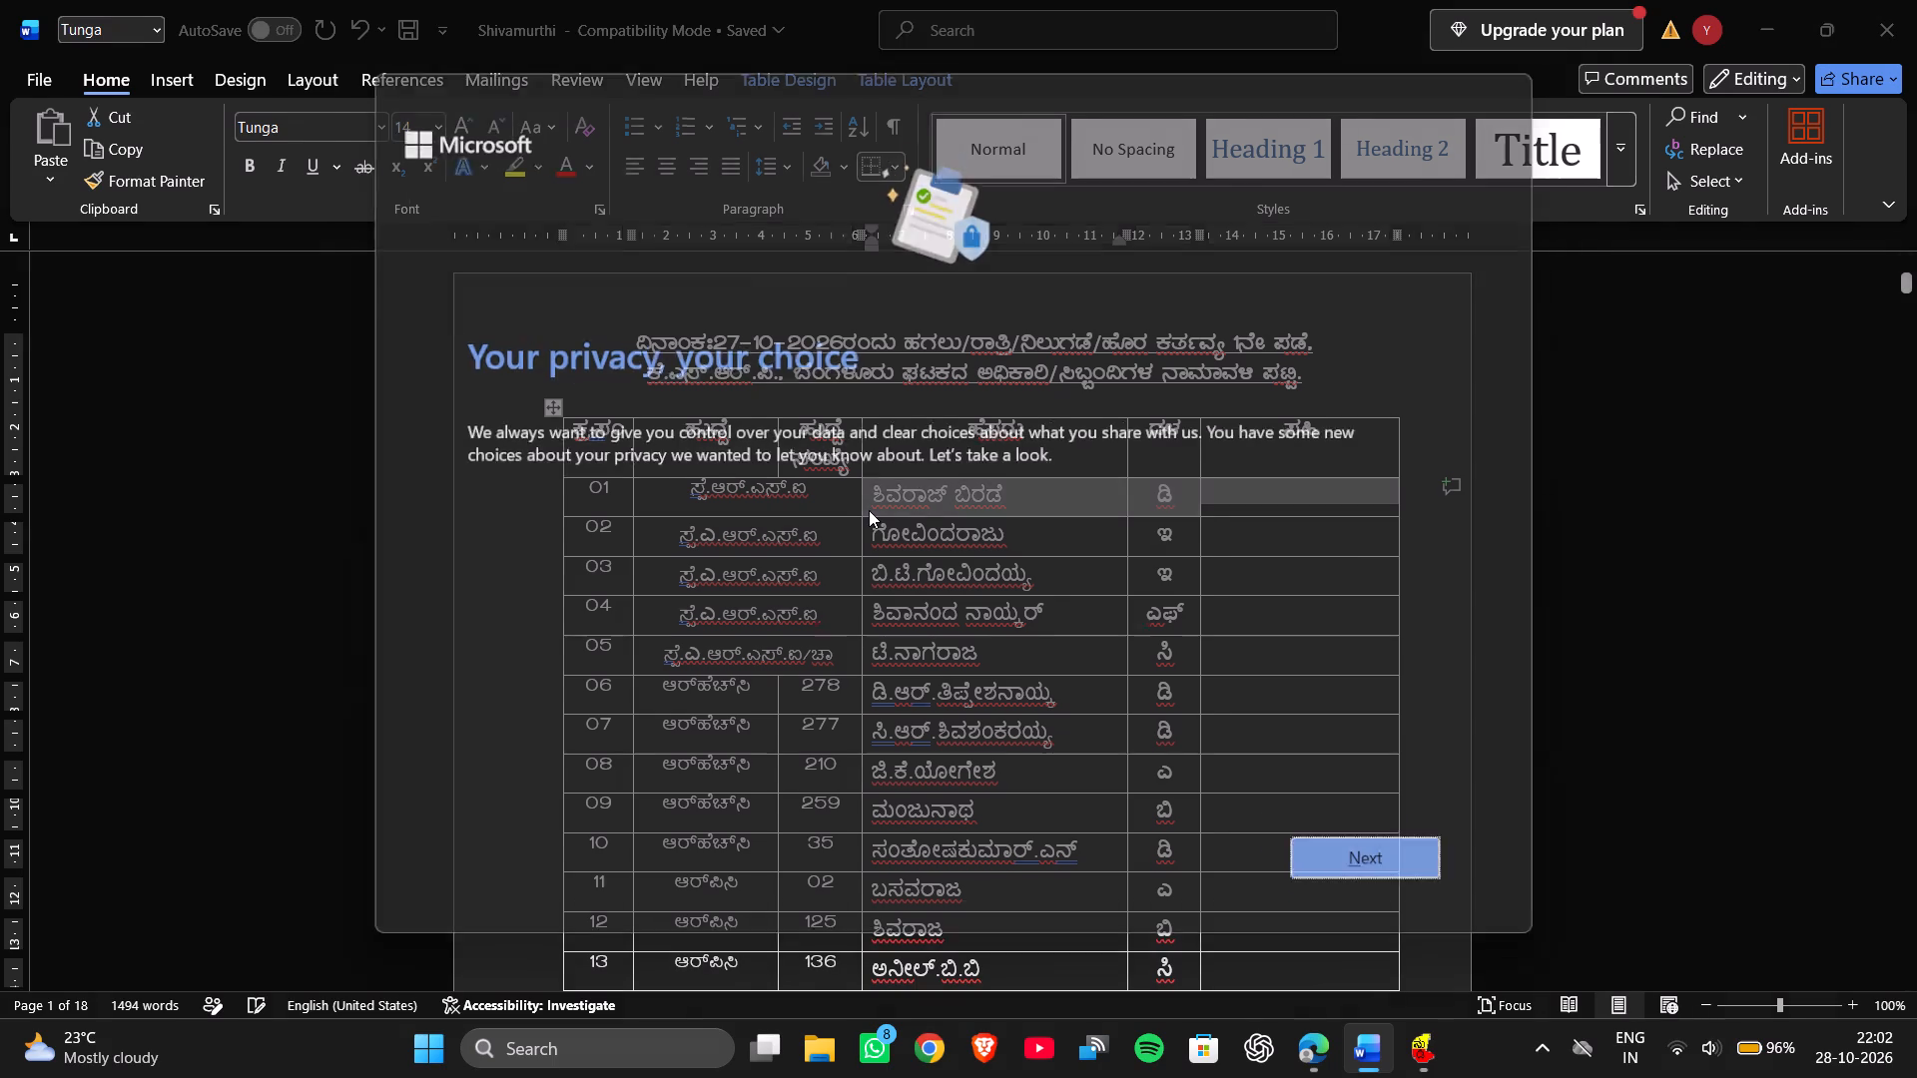
pyautogui.hotkey('shift', 'Left')
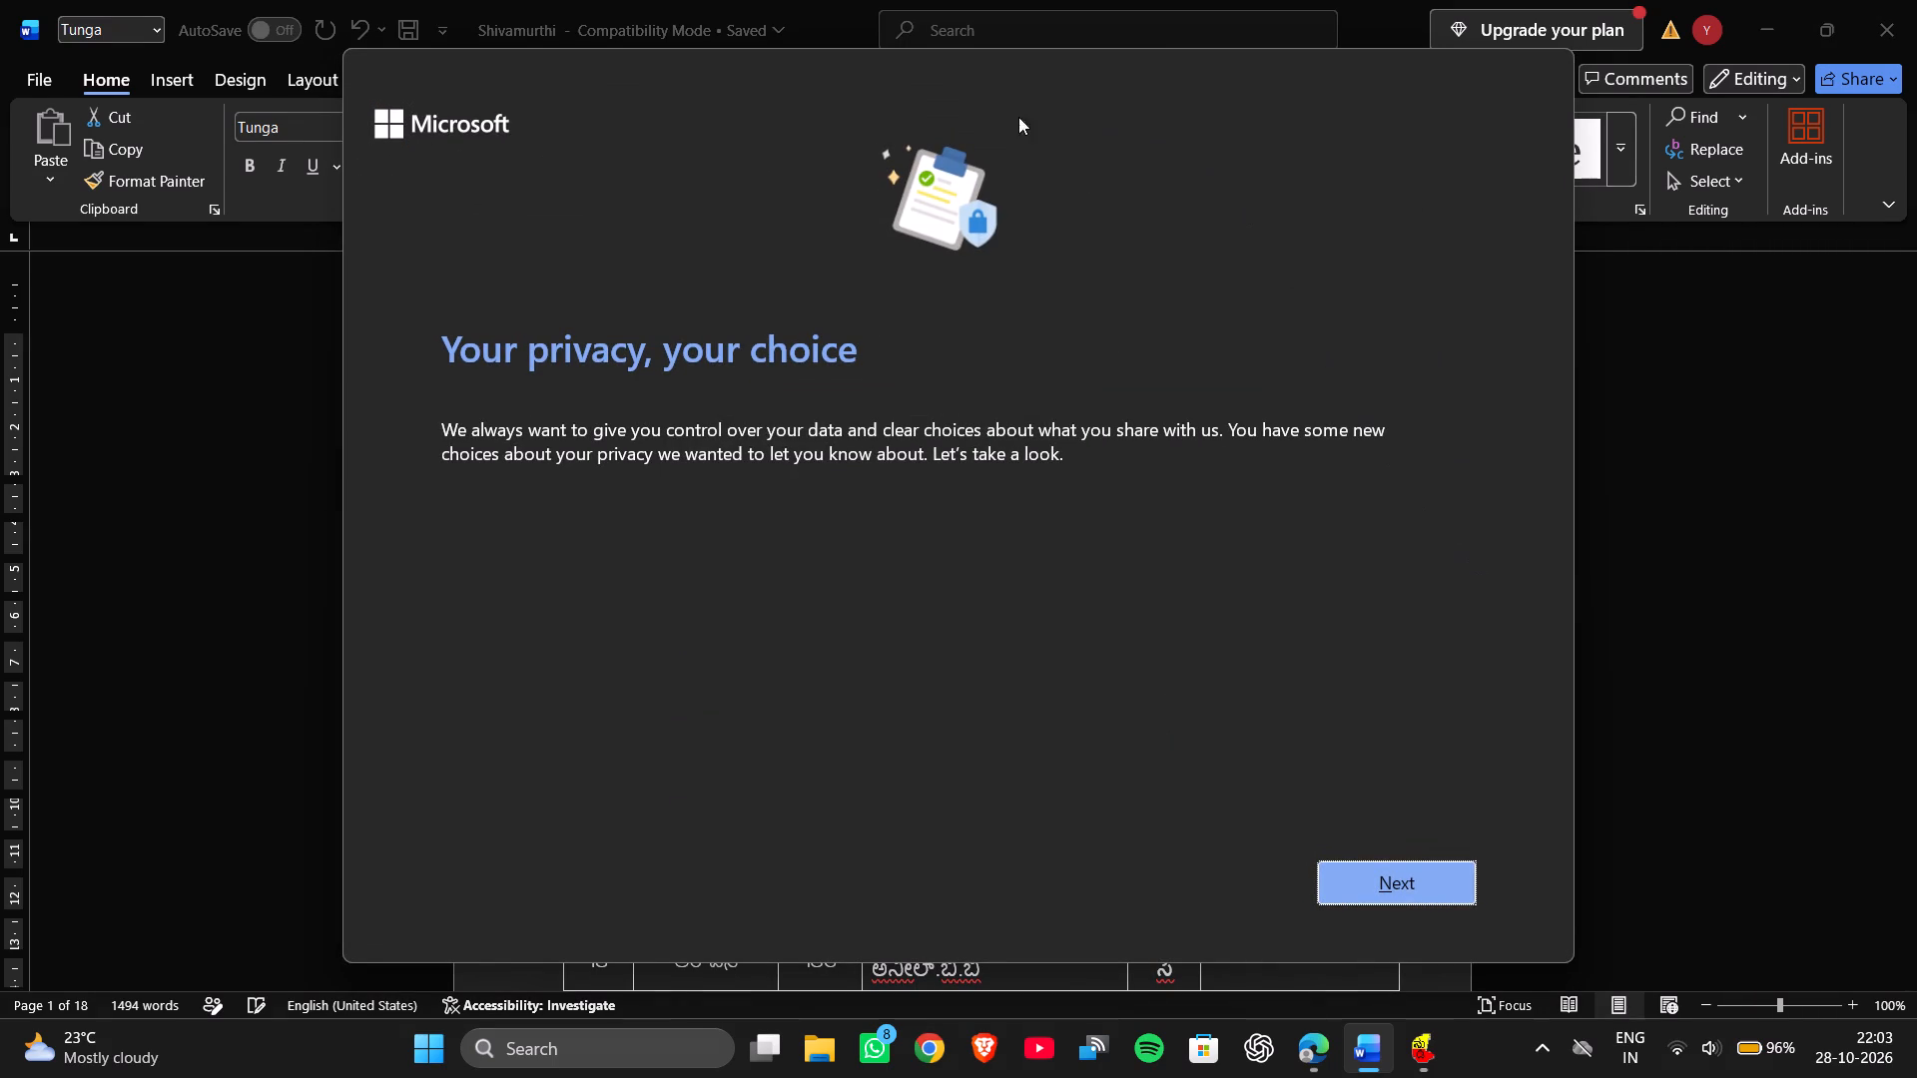
# Complete the Microsoft privacy notice, declining both optional diagnostic data and personalised offers.
pyautogui.click(1674, 482)
pyautogui.tripleClick(172, 423)
pyautogui.click(172, 423)
pyautogui.click(1426, 881)
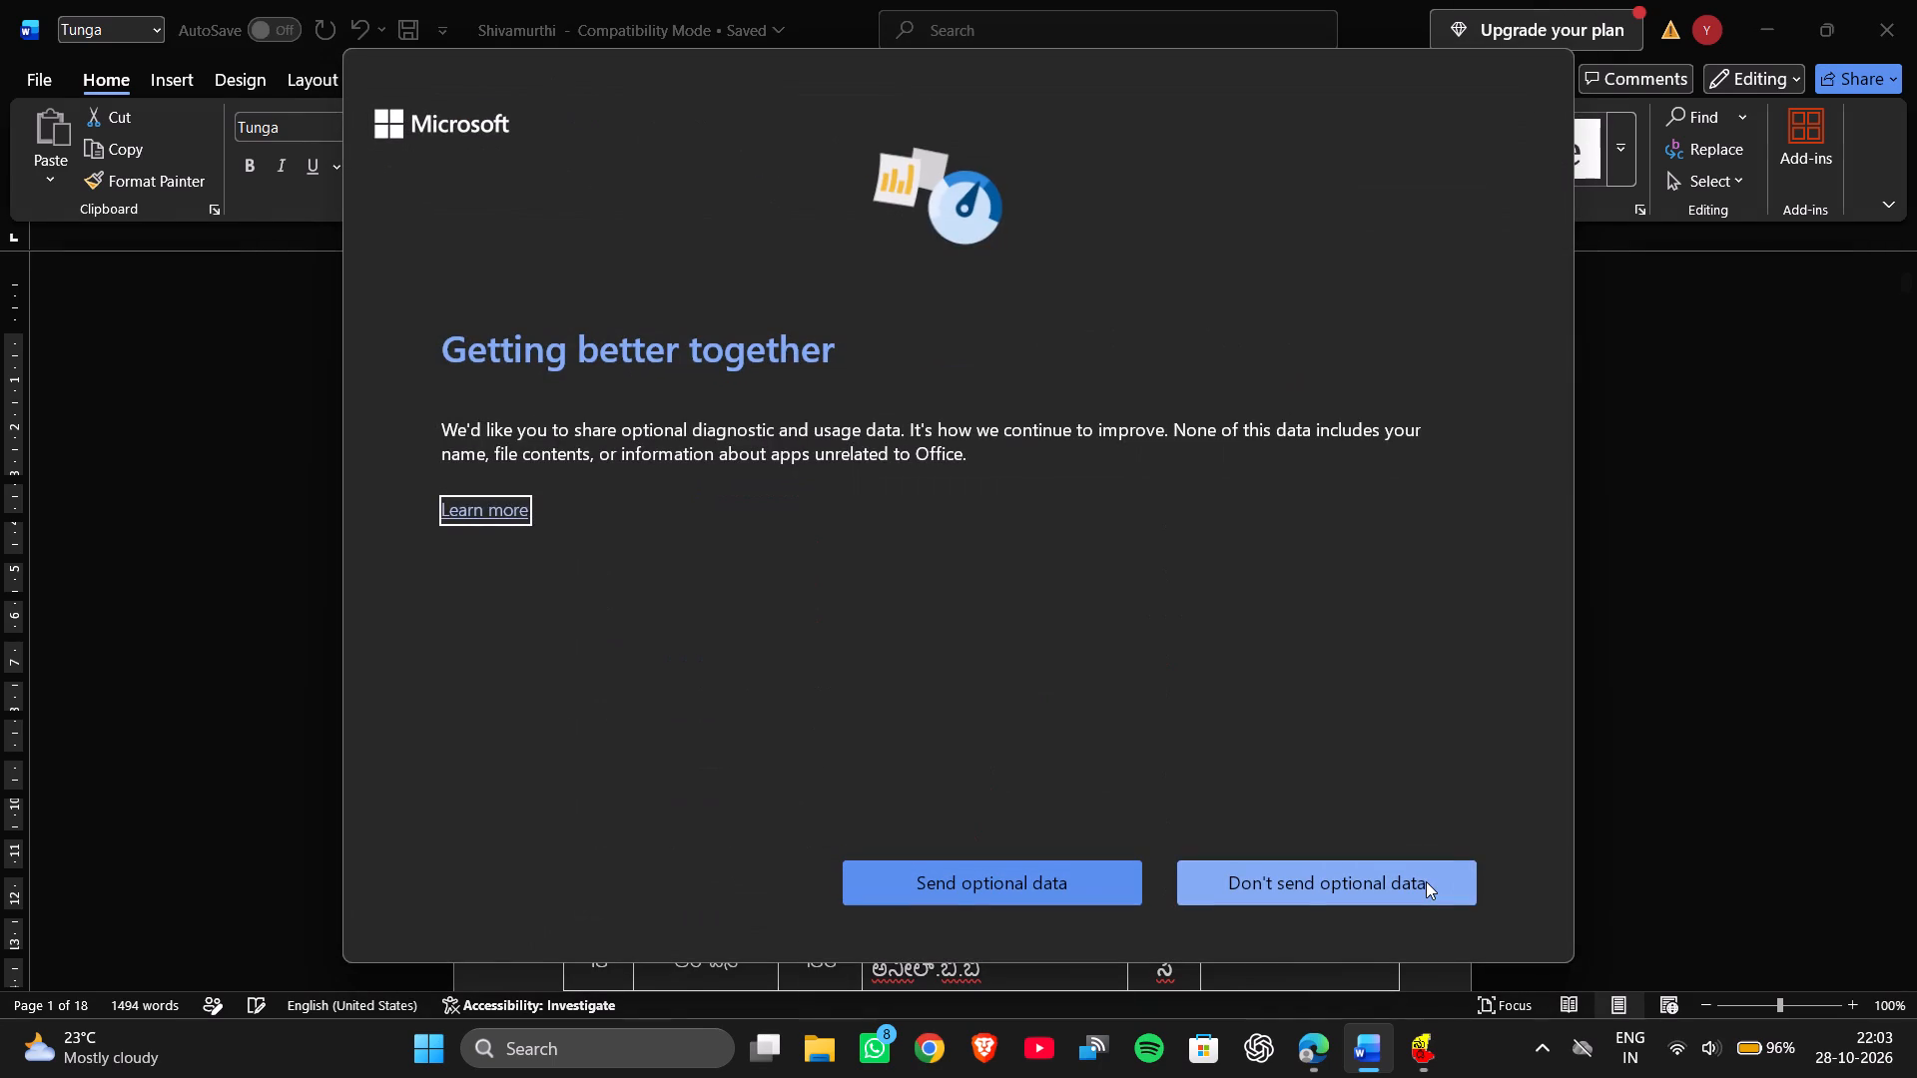
pyautogui.click(1269, 899)
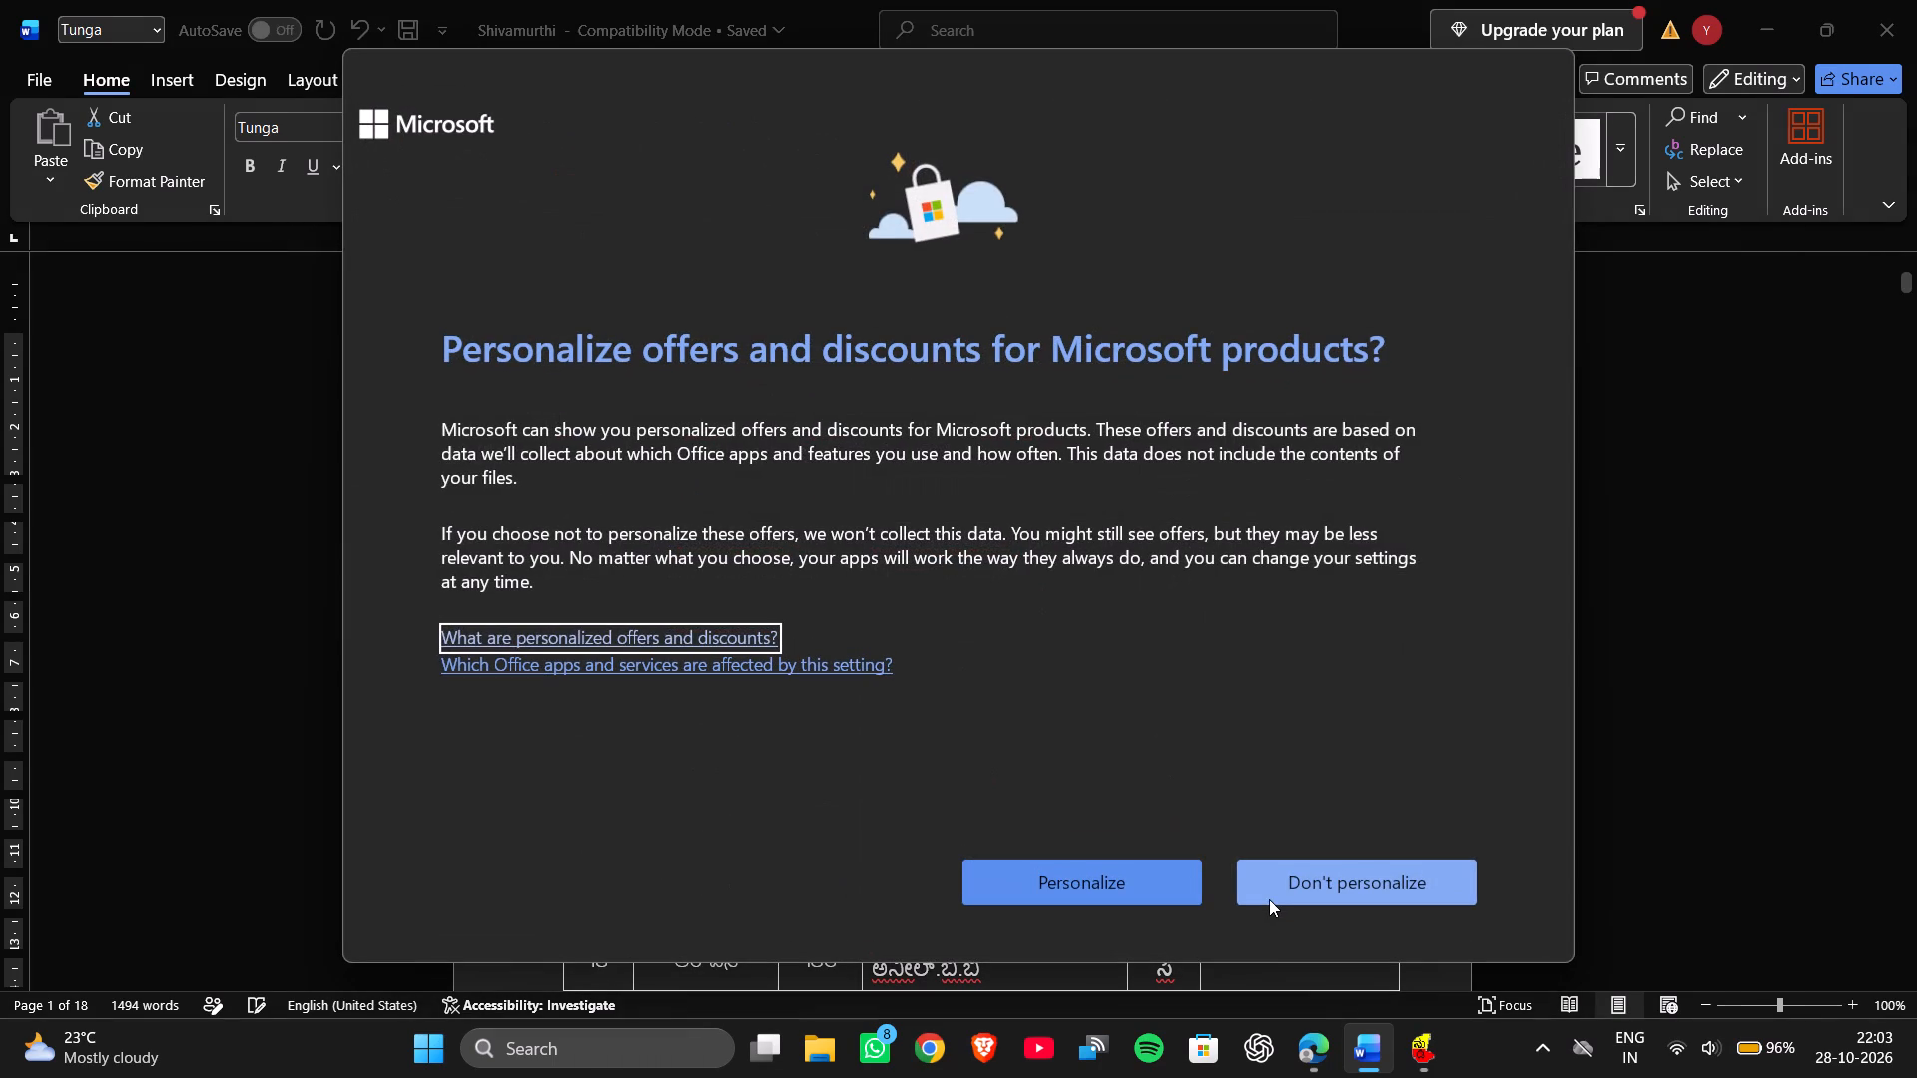
pyautogui.click(1297, 901)
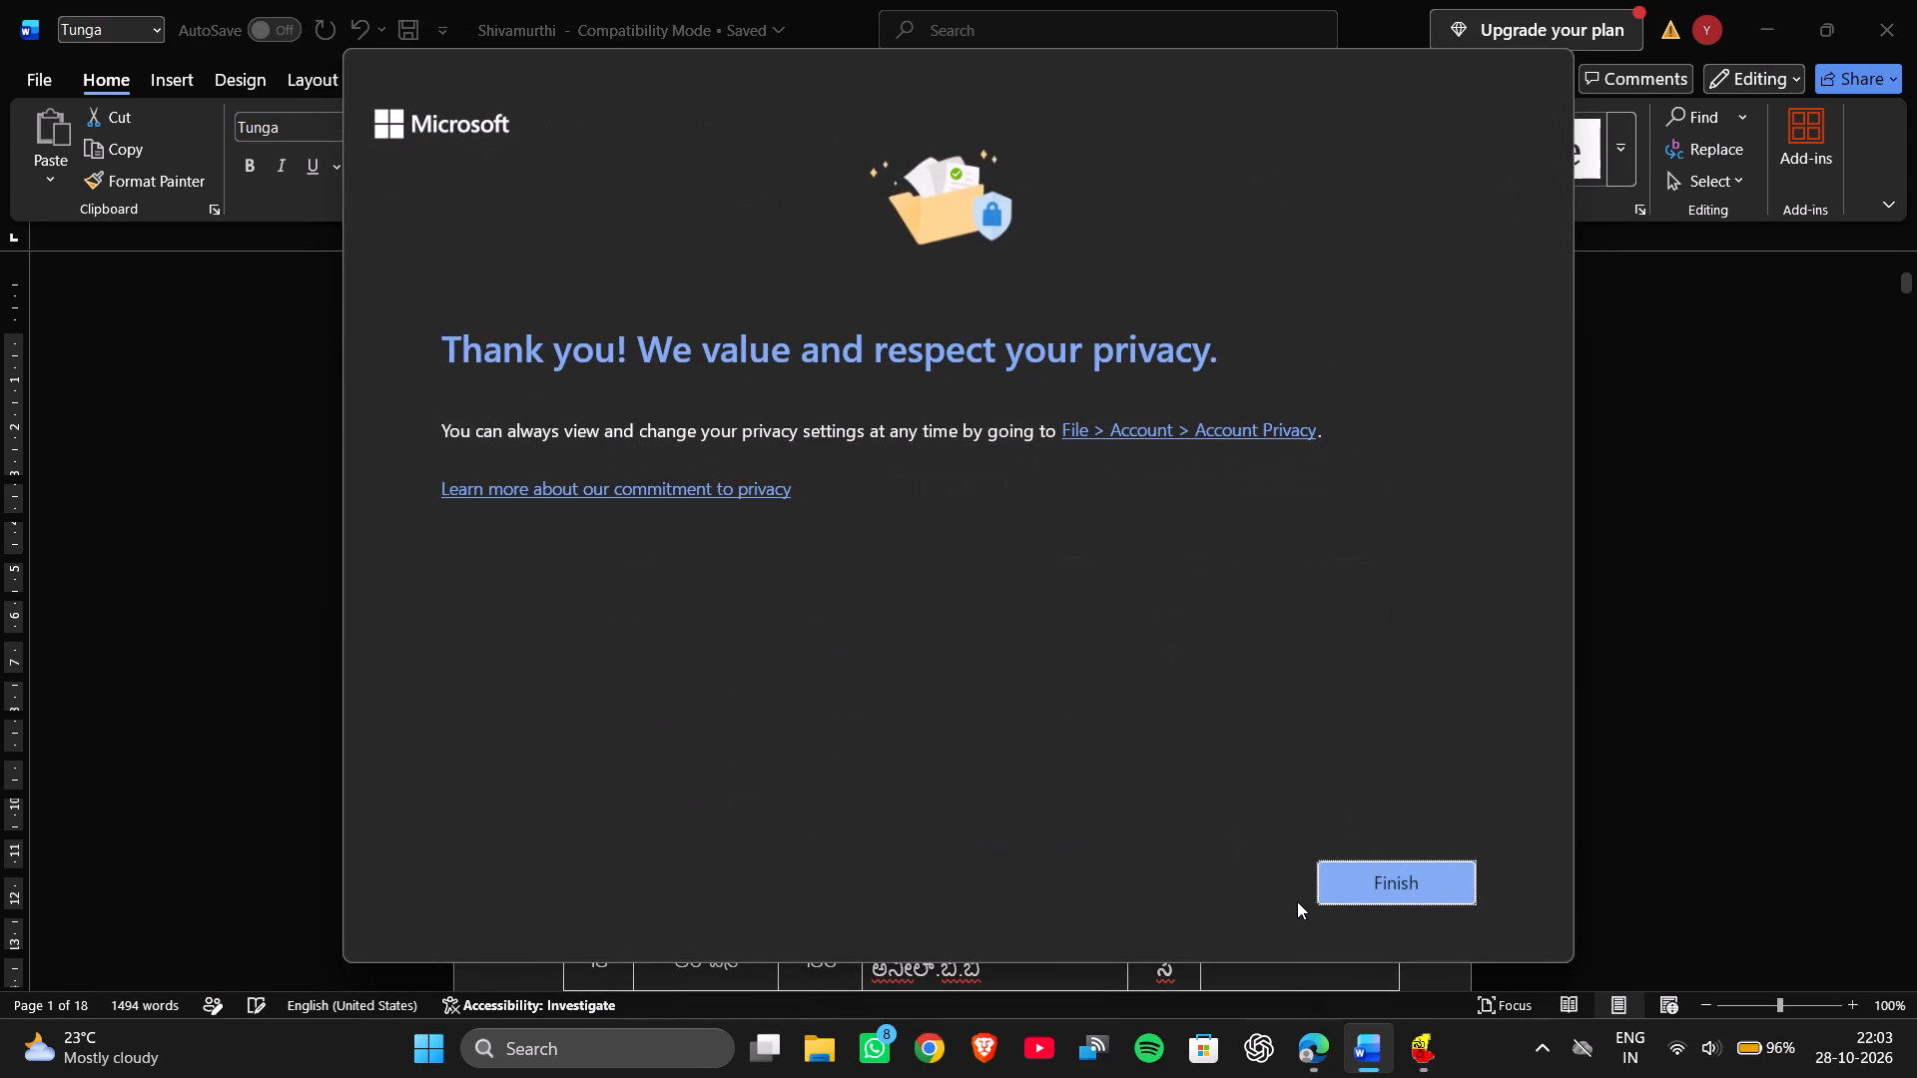
pyautogui.click(1414, 898)
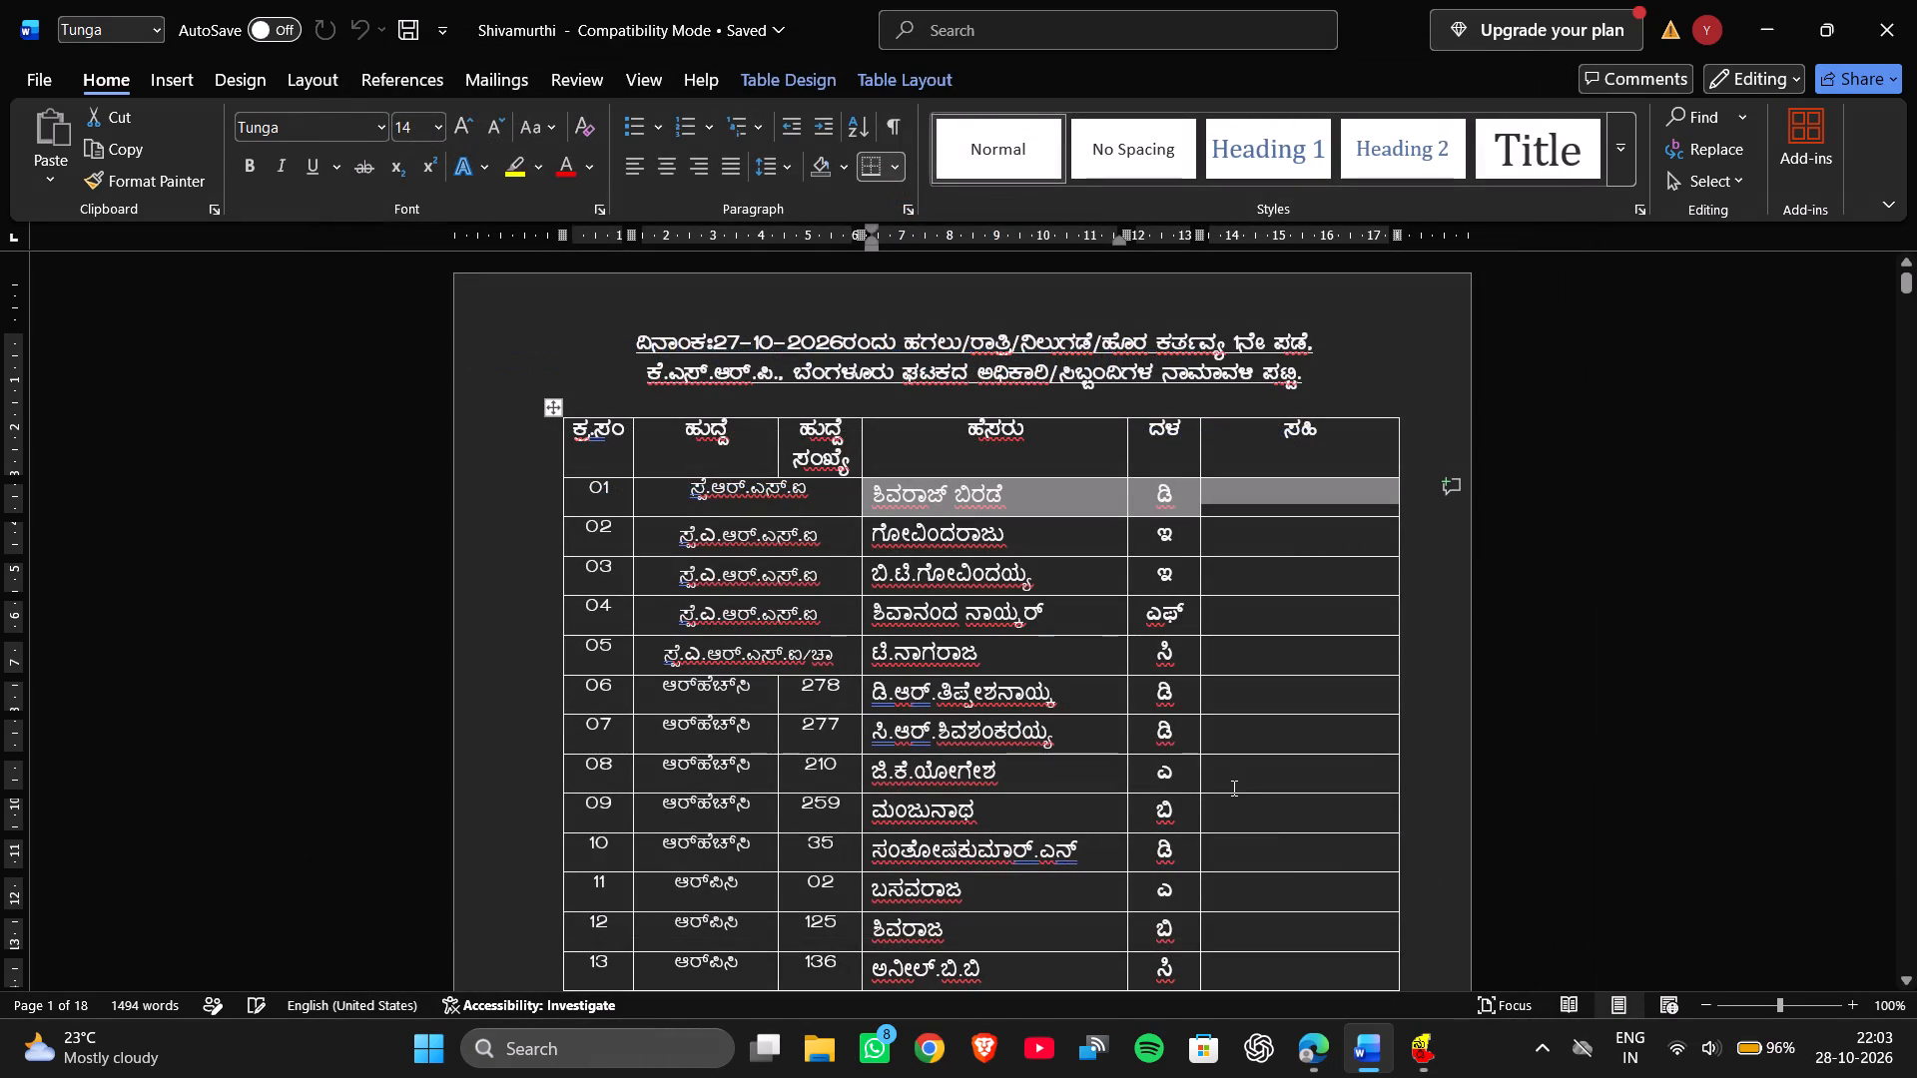
# Extend the selection from row 01 down to row 23 and clear the ಹೆಸರು, ದಳ and ಸಹಿ cells.
pyautogui.hotkey('shift', 'Down')
pyautogui.hotkey('shift', 'Down')
pyautogui.hotkey('shift', 'Down')
pyautogui.hotkey('shift', 'Down')
pyautogui.hotkey('shift', 'Down')
pyautogui.hotkey('shift', 'Down')
pyautogui.hotkey('shift', 'Down')
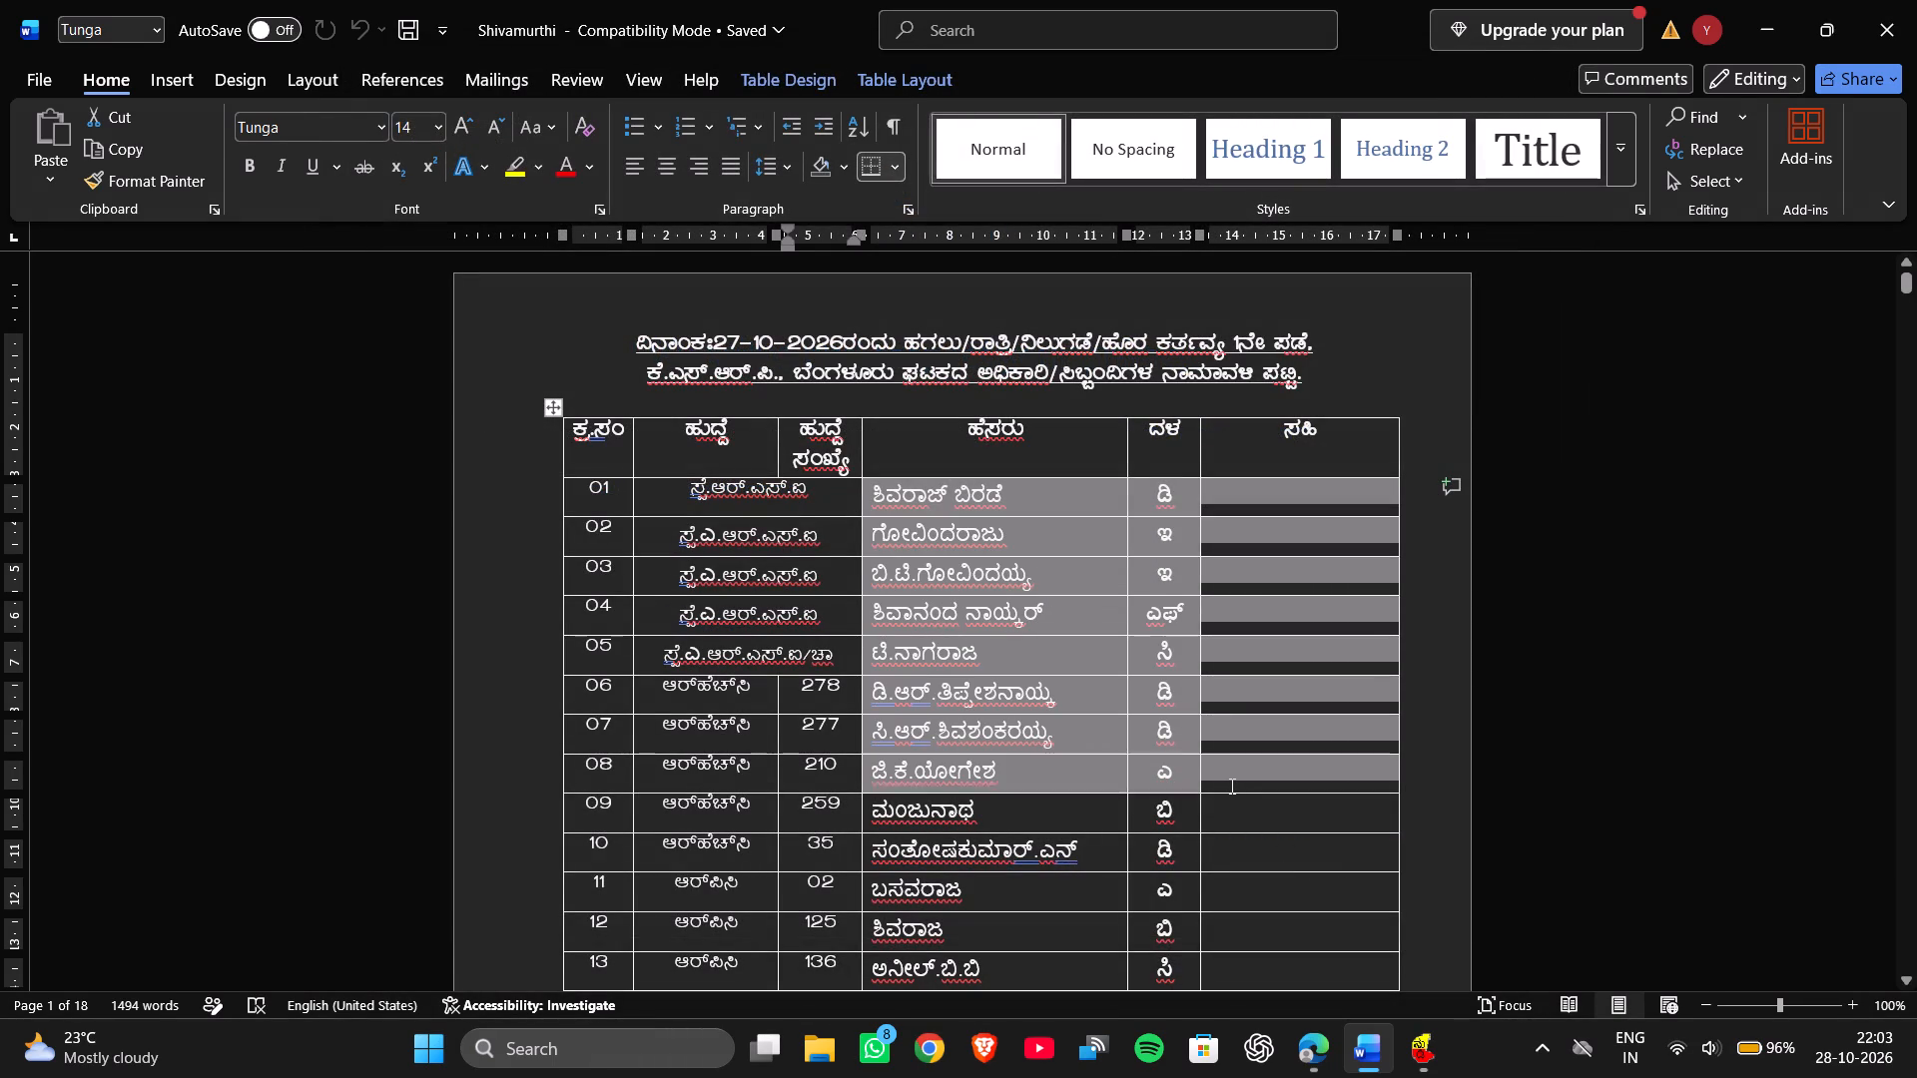
pyautogui.hotkey('shift', 'Down')
pyautogui.hotkey('shift', 'Down')
pyautogui.hotkey('shift', 'Down')
pyautogui.hotkey('shift', 'Down')
pyautogui.hotkey('shift', 'Down')
pyautogui.hotkey('shift', 'Down')
pyautogui.hotkey('shift', 'Down')
pyautogui.hotkey('shift', 'Down')
pyautogui.hotkey('shift', 'Down')
pyautogui.hotkey('shift', 'Down')
pyautogui.hotkey('shift', 'Down')
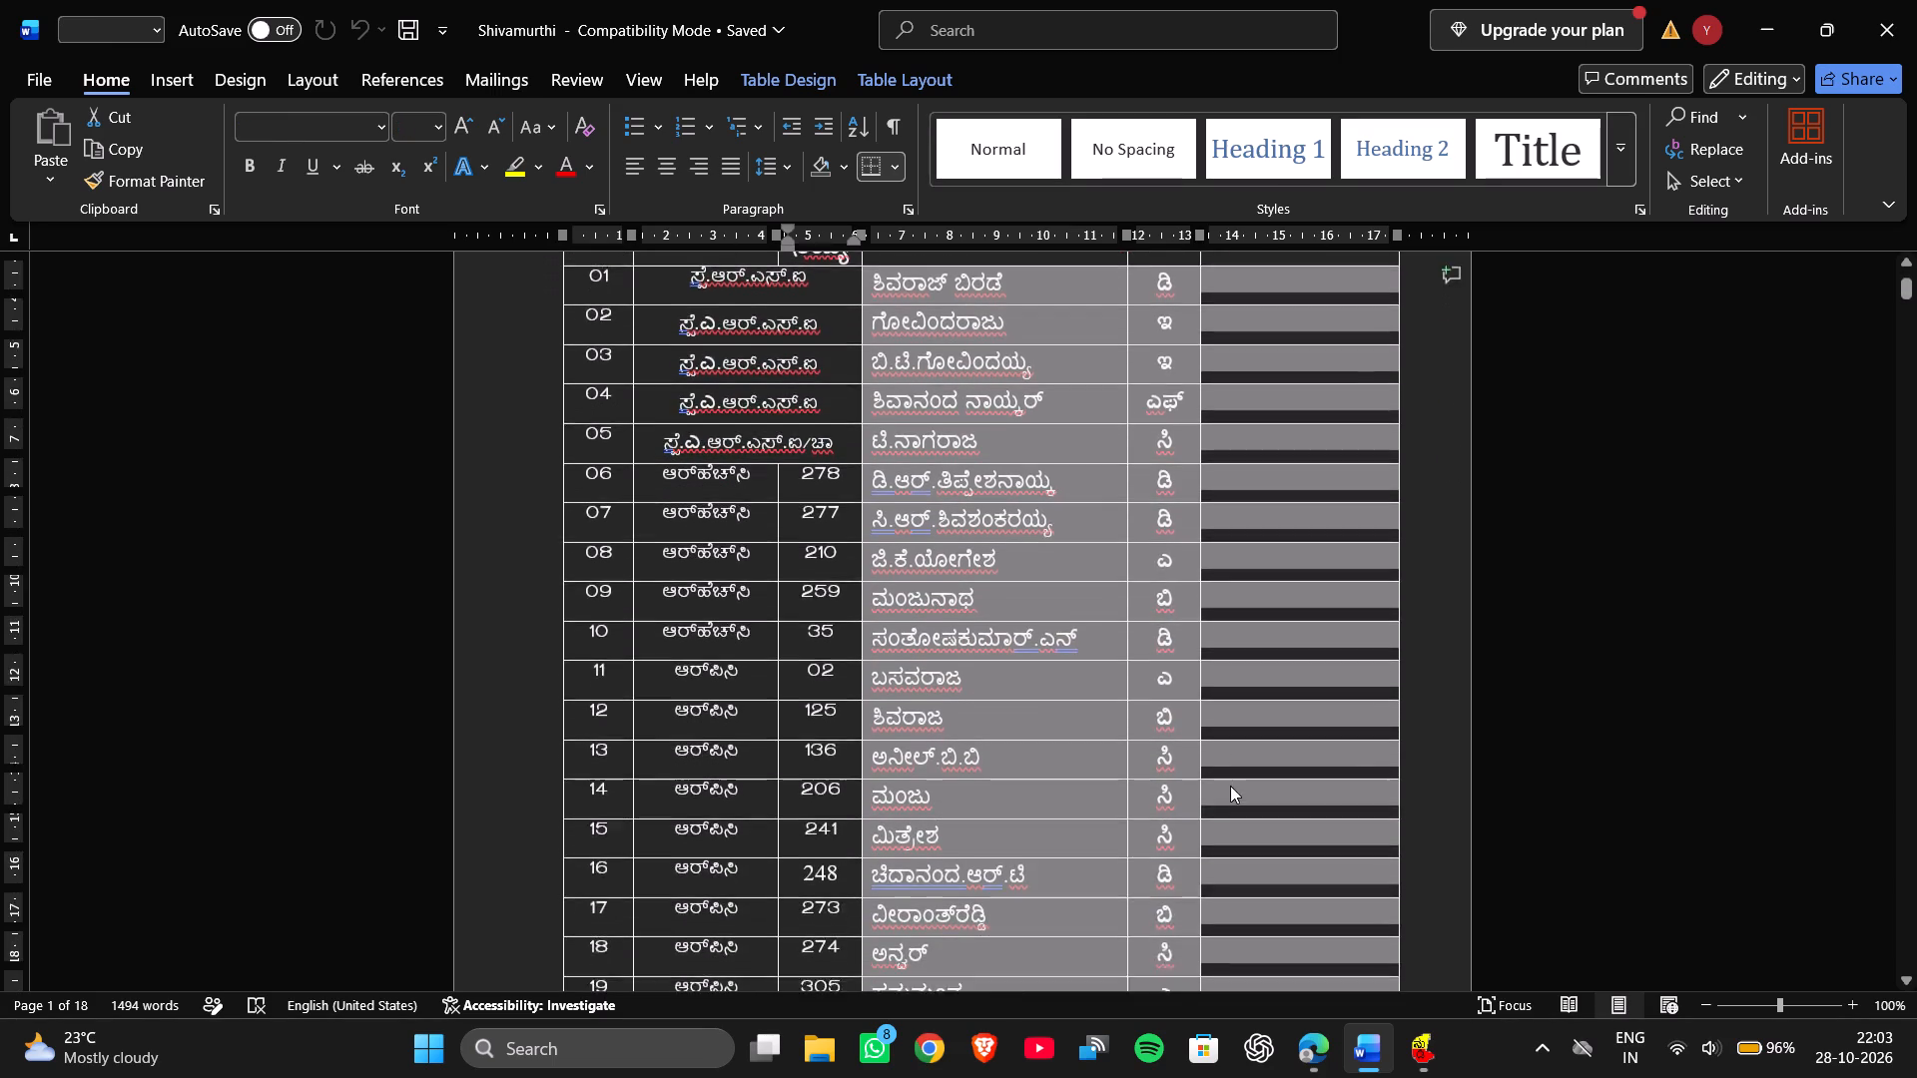
pyautogui.hotkey('shift', 'Down')
pyautogui.hotkey('shift', 'Down')
pyautogui.hotkey('shift', 'Down')
pyautogui.hotkey('shift', 'Down')
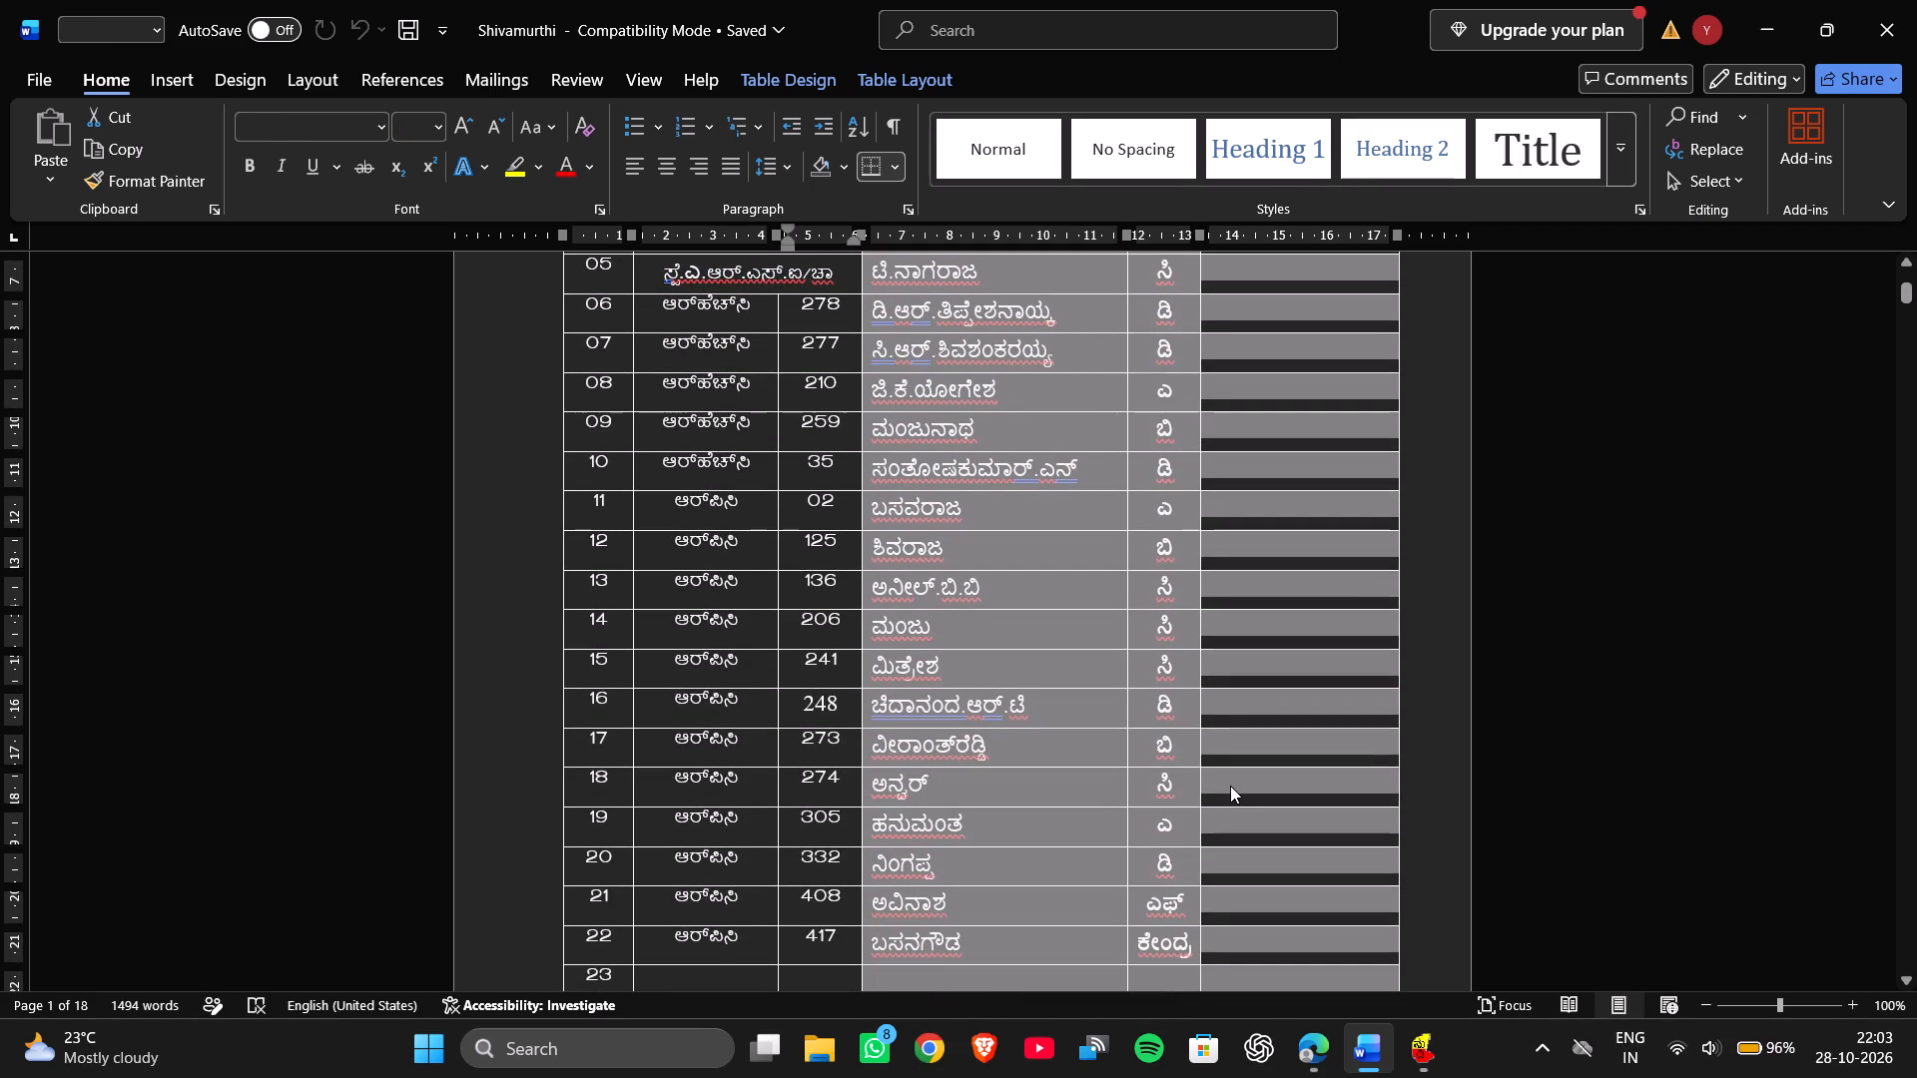
pyautogui.press('Delete')
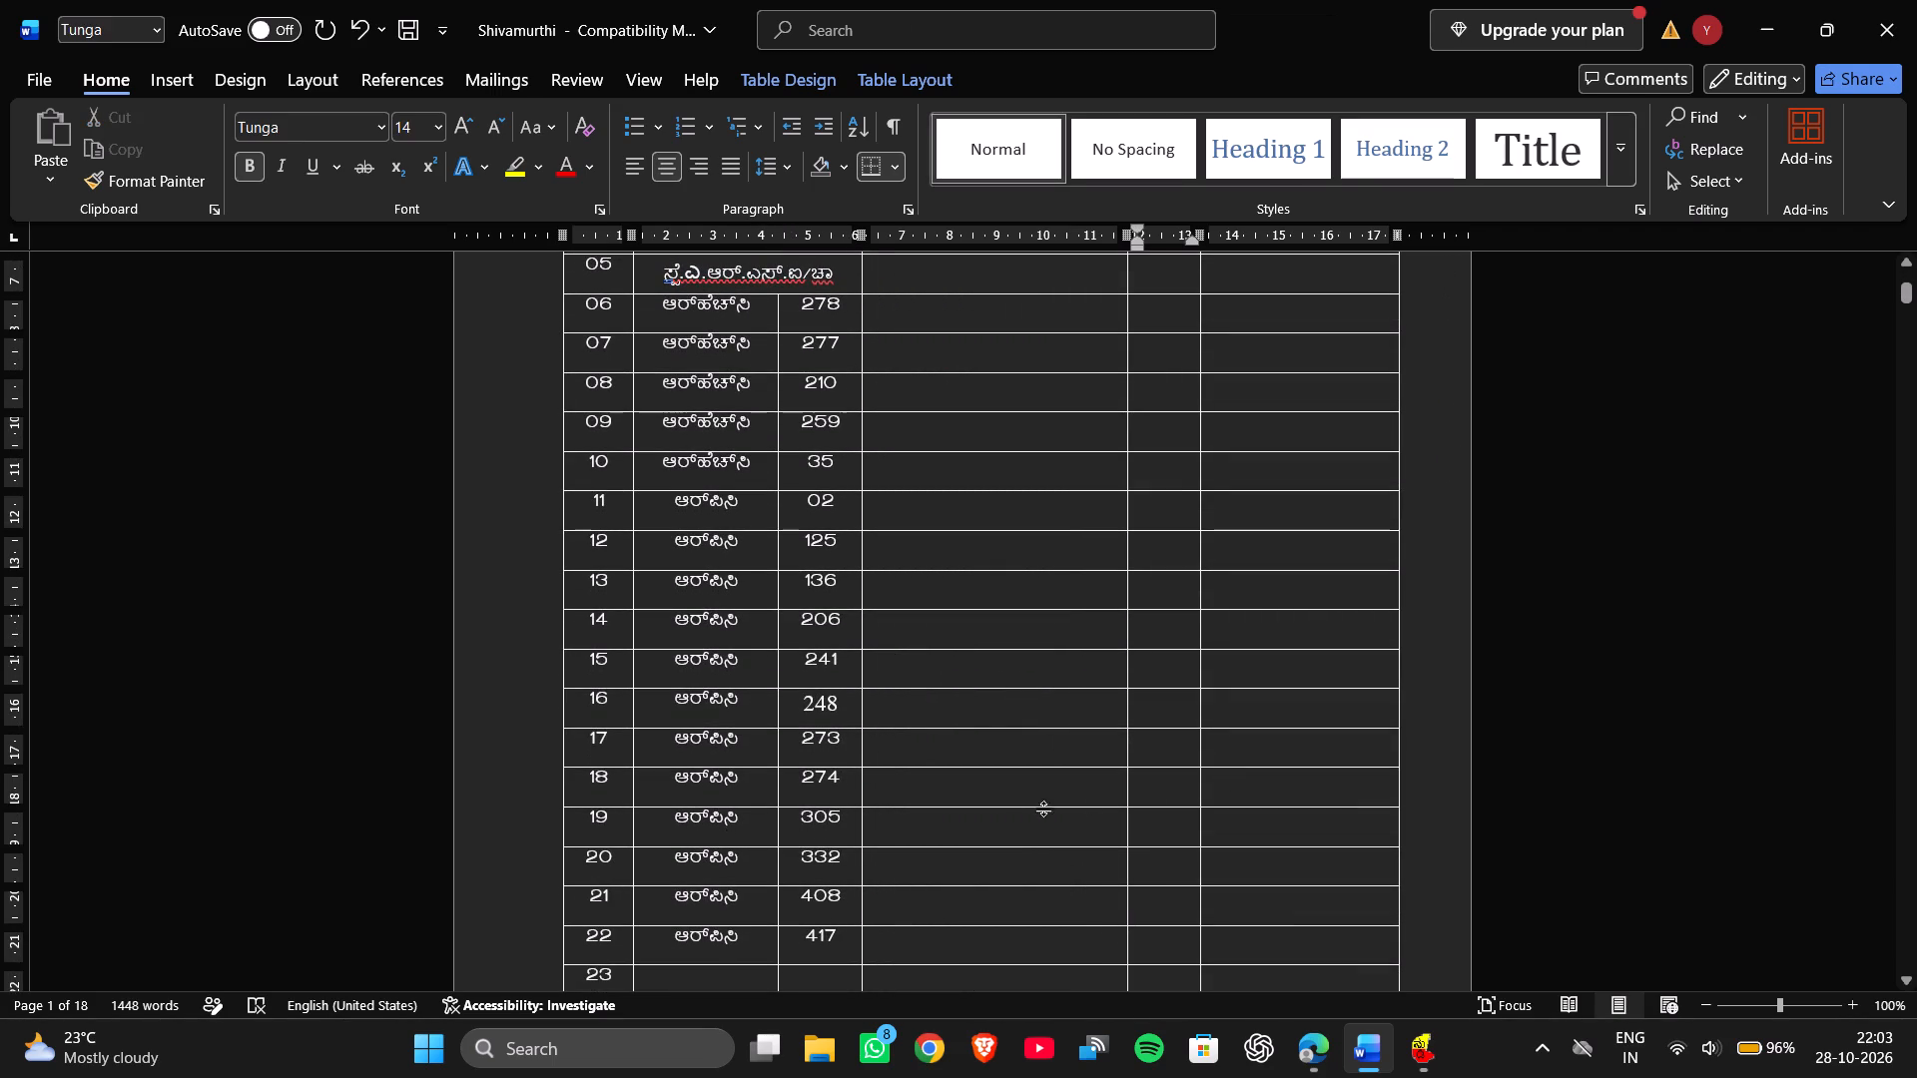
# Clear the ಹುದ್ದೆ ಸಂಖ್ಯೆ (post number) column of the roster table from row 06 down to row 23.
pyautogui.scroll(3, 757, 445)
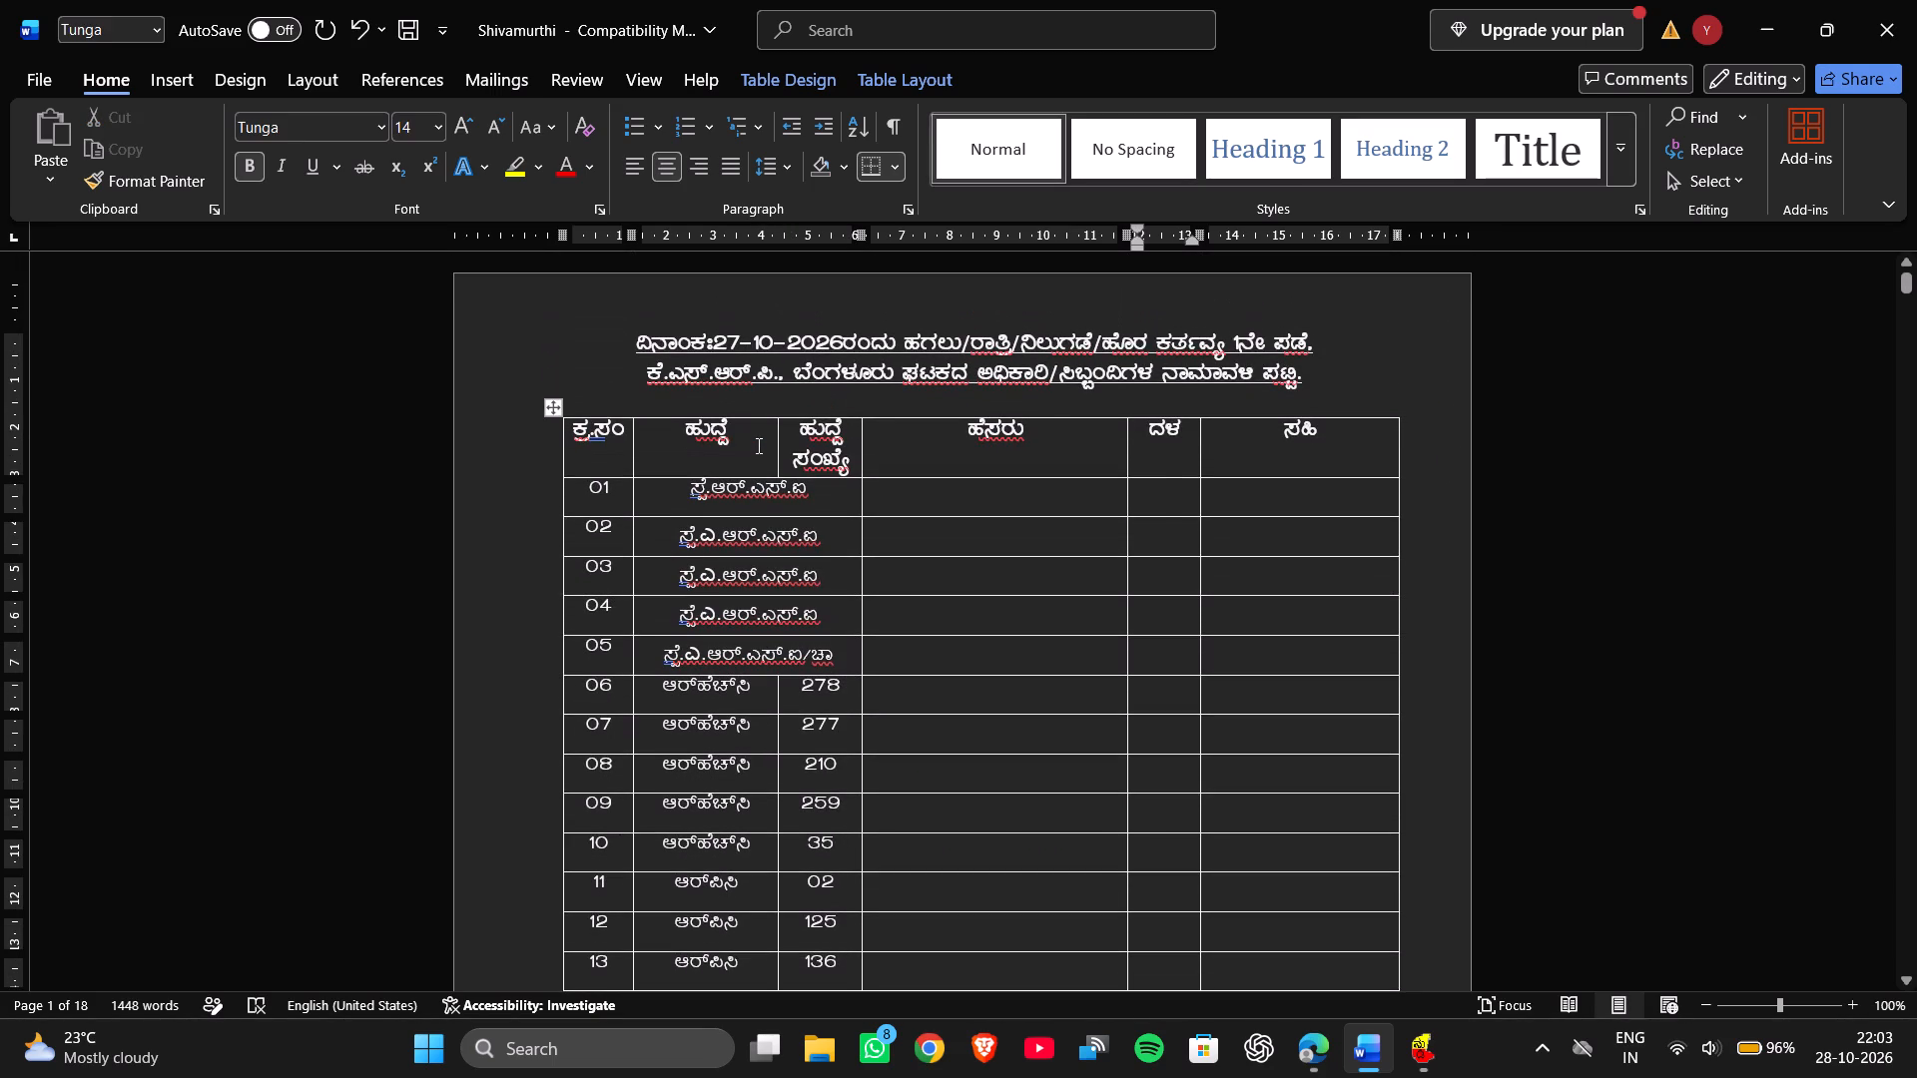
pyautogui.click(780, 709)
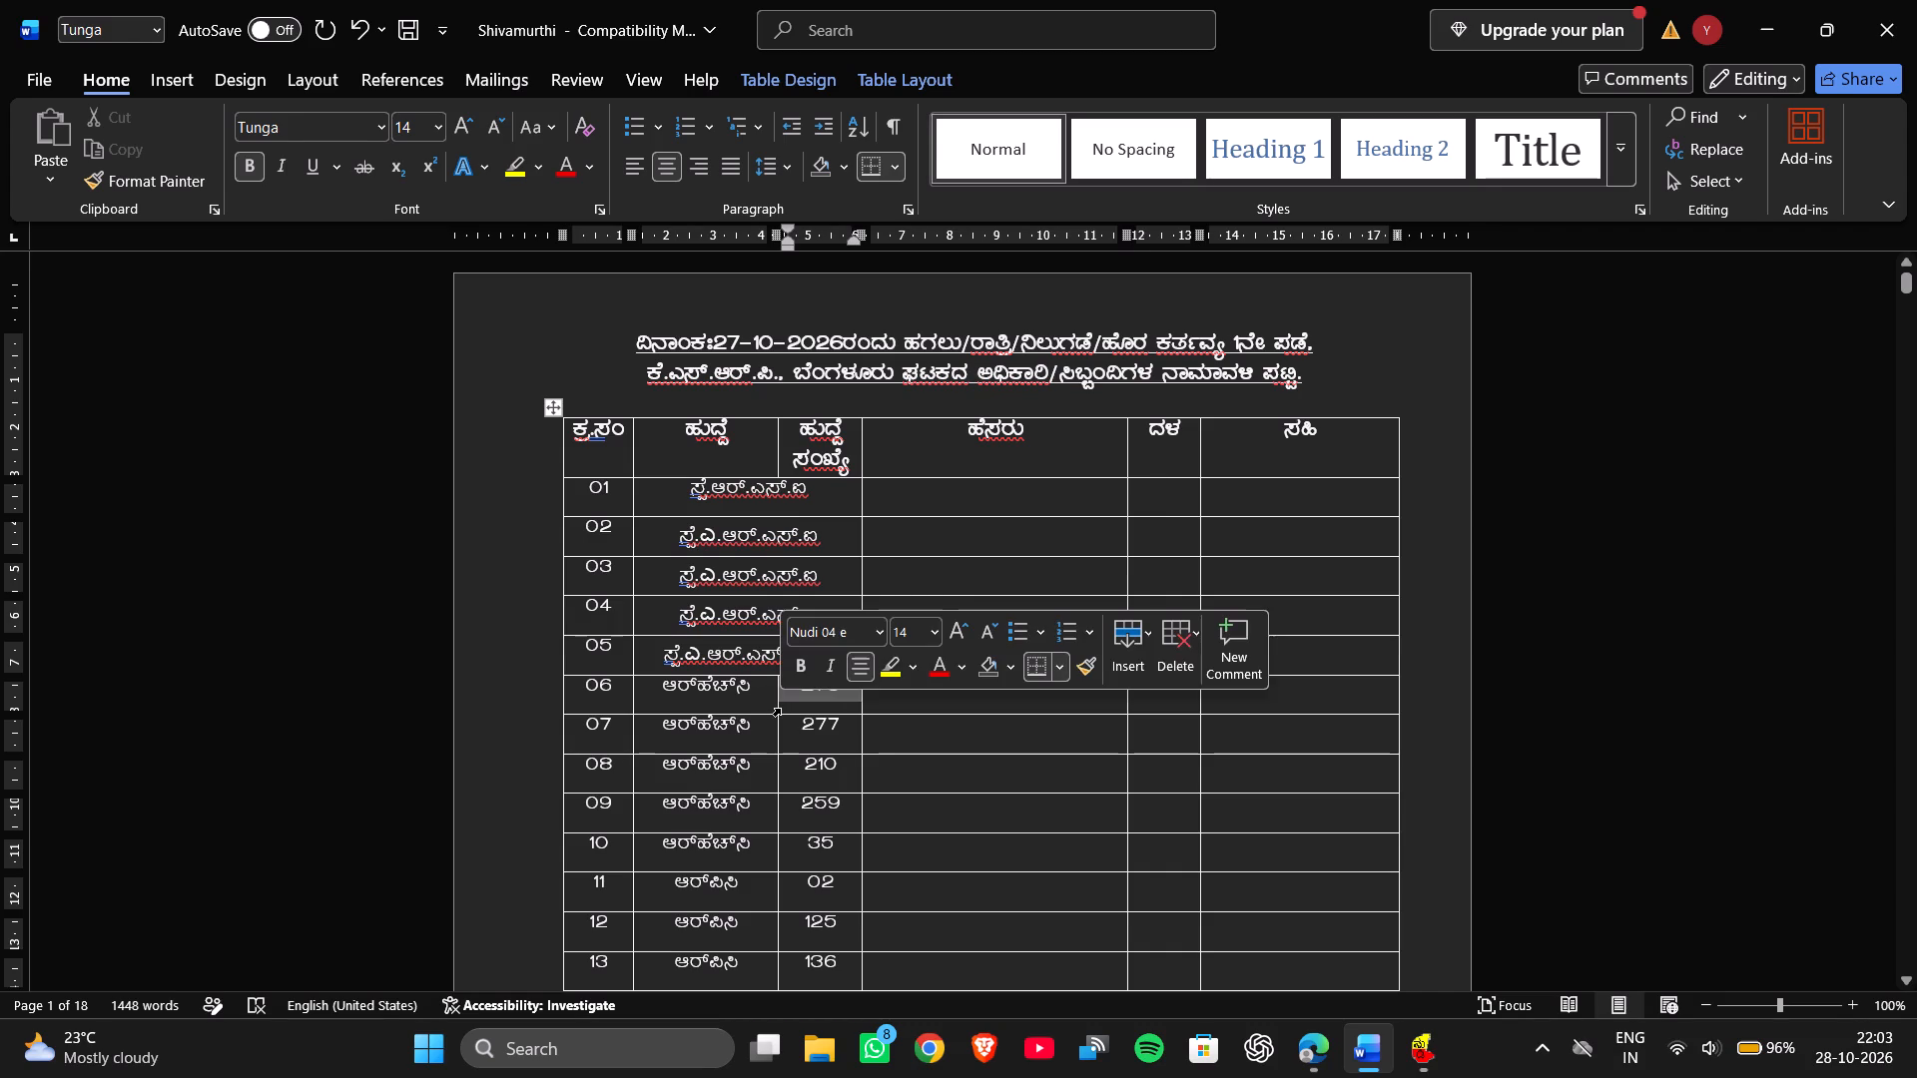
pyautogui.hotkey('shift', 'Down')
pyautogui.hotkey('shift', 'Down')
pyautogui.hotkey('shift', 'Down')
pyautogui.hotkey('shift', 'Down')
pyautogui.hotkey('shift', 'Down')
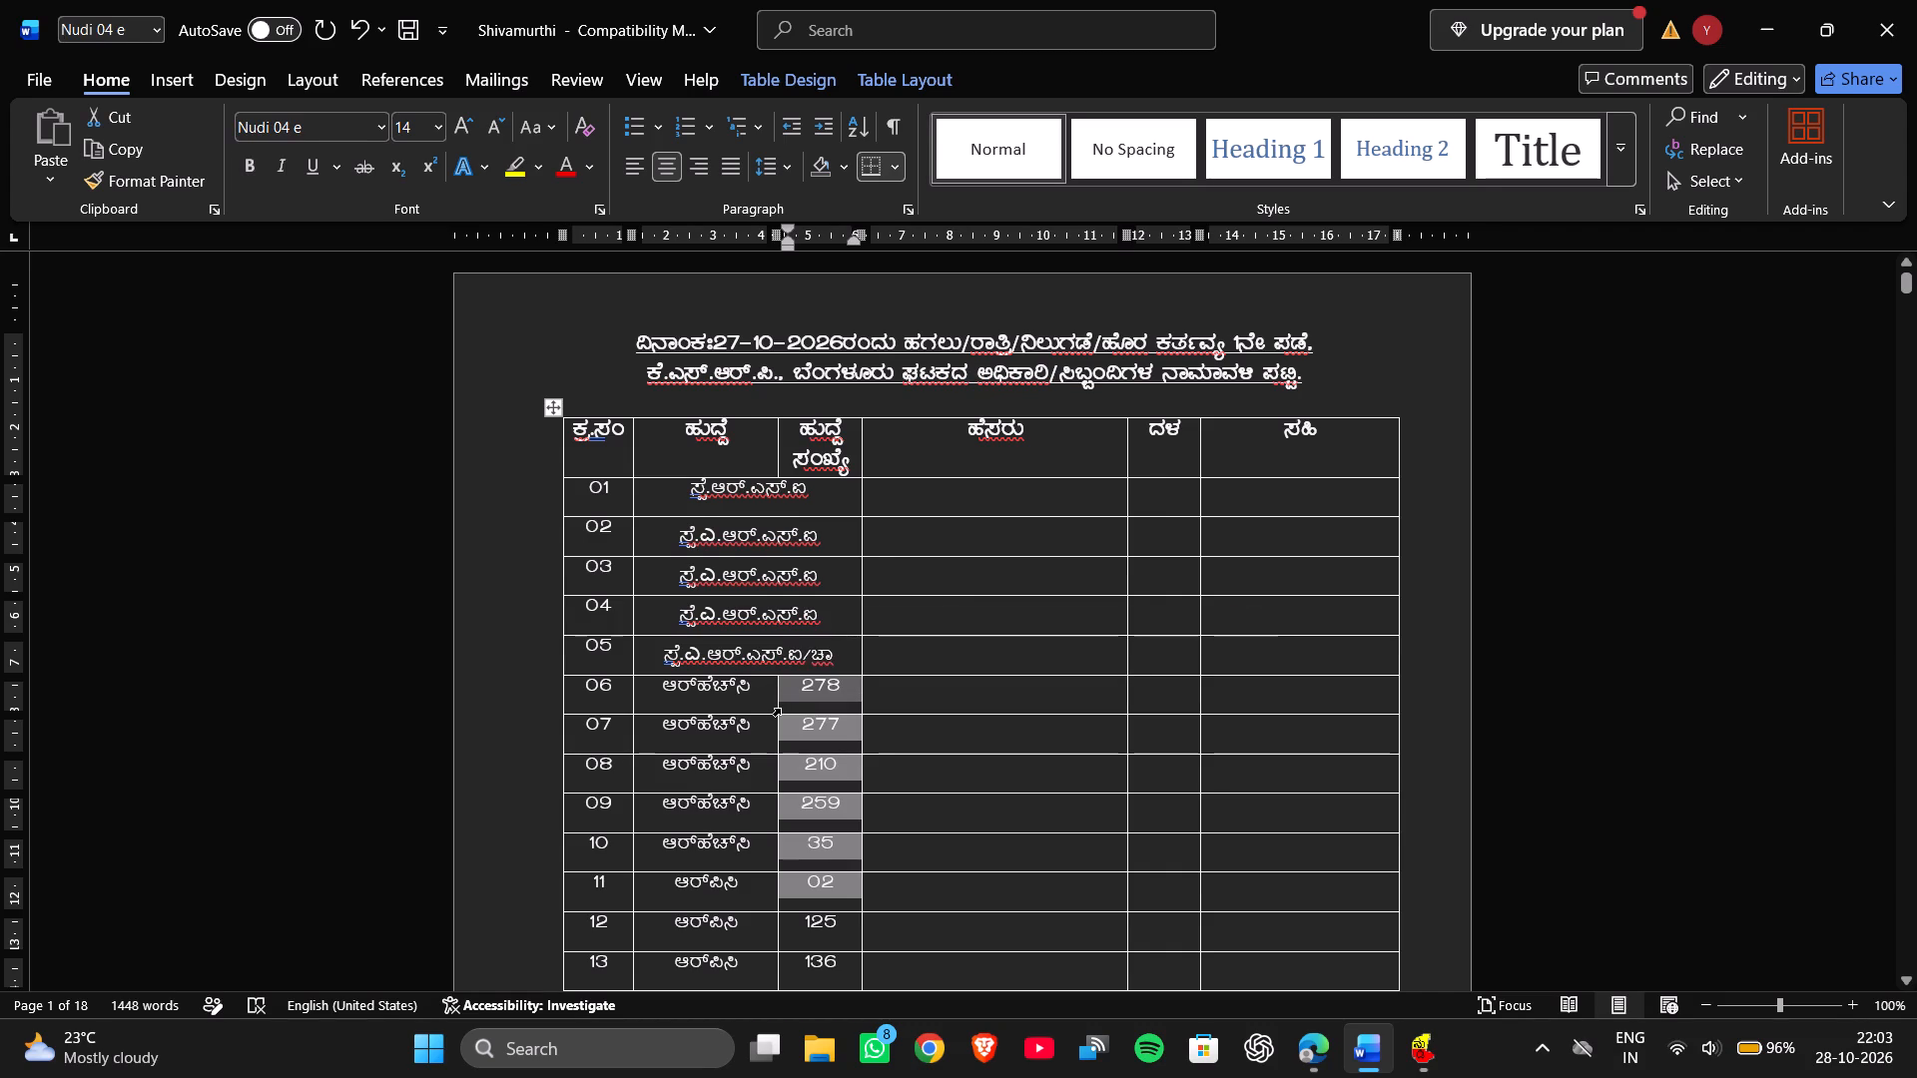
pyautogui.hotkey('shift', 'Down')
pyautogui.hotkey('shift', 'Down')
pyautogui.hotkey('shift', 'Down')
pyautogui.hotkey('shift', 'Down')
pyautogui.hotkey('shift', 'Down')
pyautogui.hotkey('shift', 'Down')
pyautogui.hotkey('shift', 'Down')
pyautogui.hotkey('shift', 'Down')
pyautogui.hotkey('shift', 'Down')
pyautogui.hotkey('shift', 'Down')
pyautogui.hotkey('shift', 'Down')
pyautogui.hotkey('shift', 'Down')
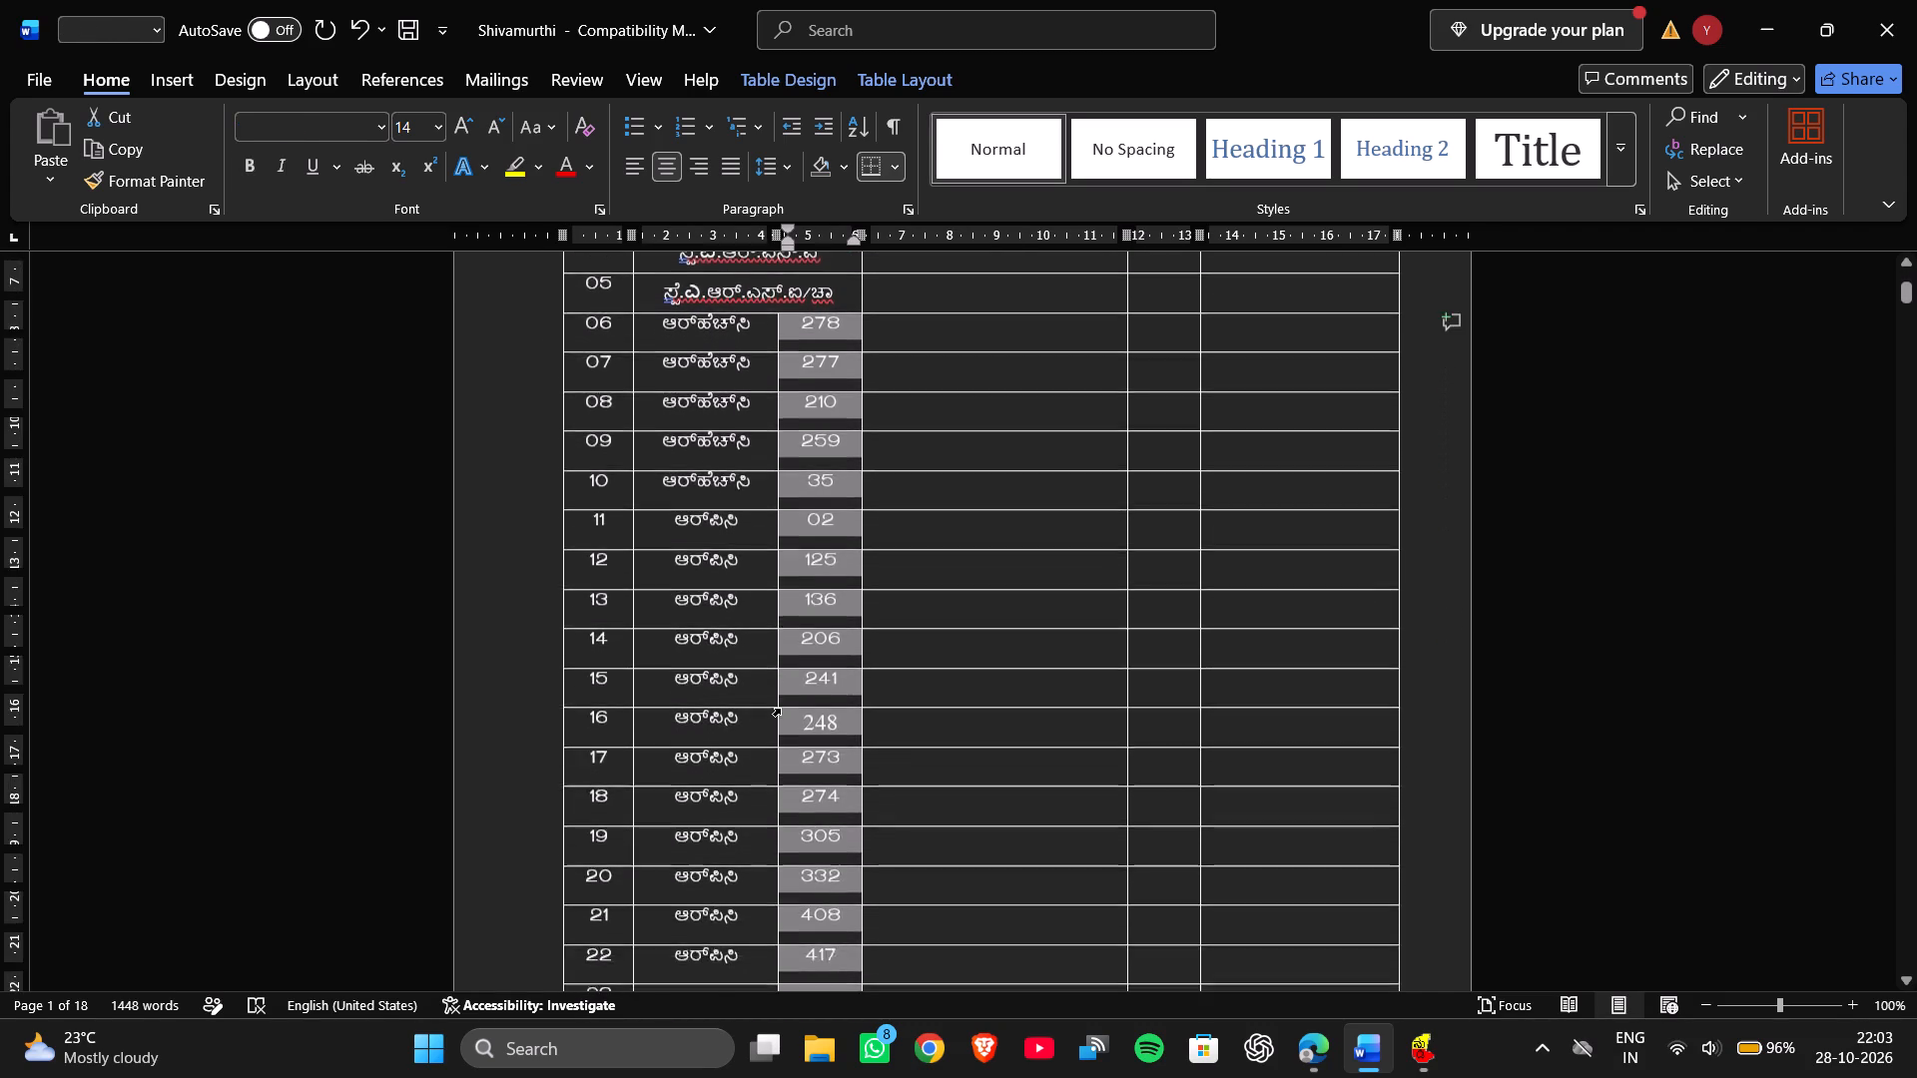
pyautogui.hotkey('shift', 'Down')
pyautogui.hotkey('shift', 'Down')
pyautogui.hotkey('shift', 'Up')
pyautogui.hotkey('shift', 'Up')
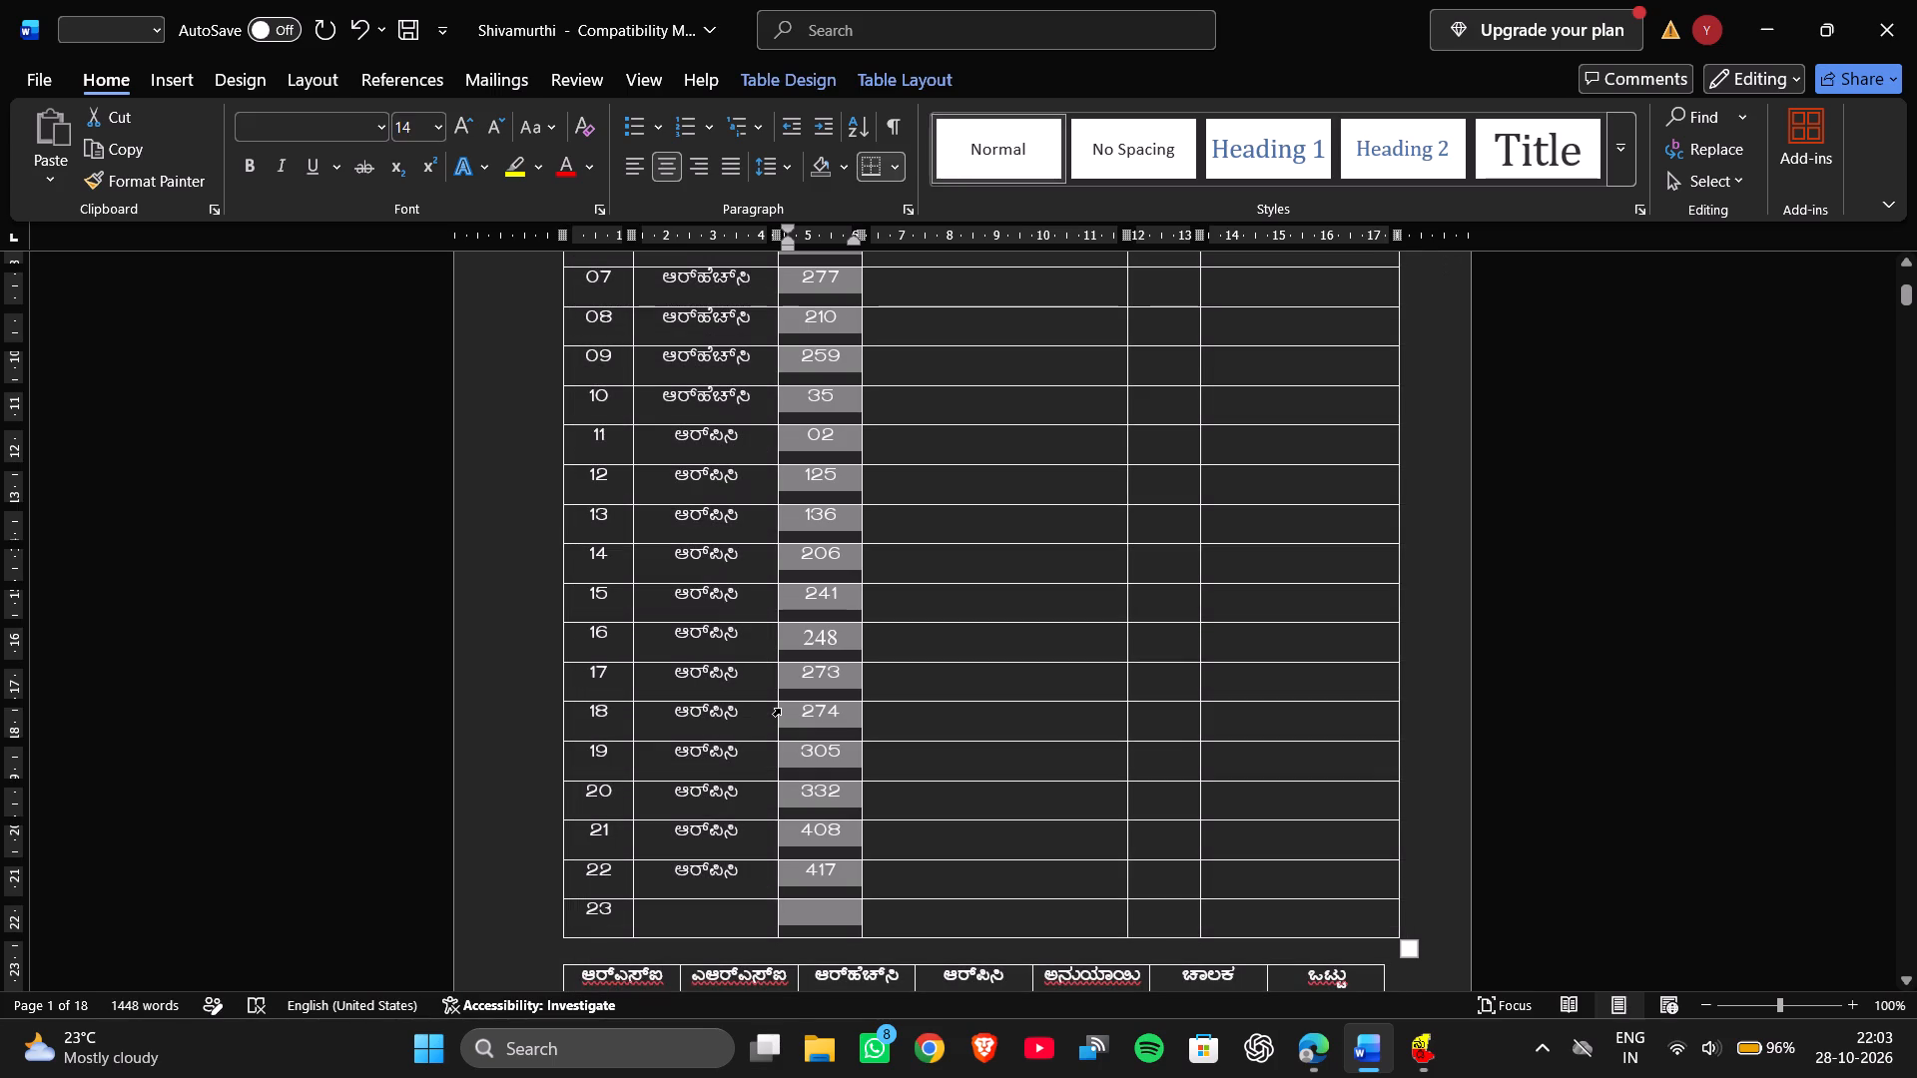
pyautogui.press('Delete')
# Change the date in the roster heading to 29-10-2026.
pyautogui.scroll(1, 780, 709)
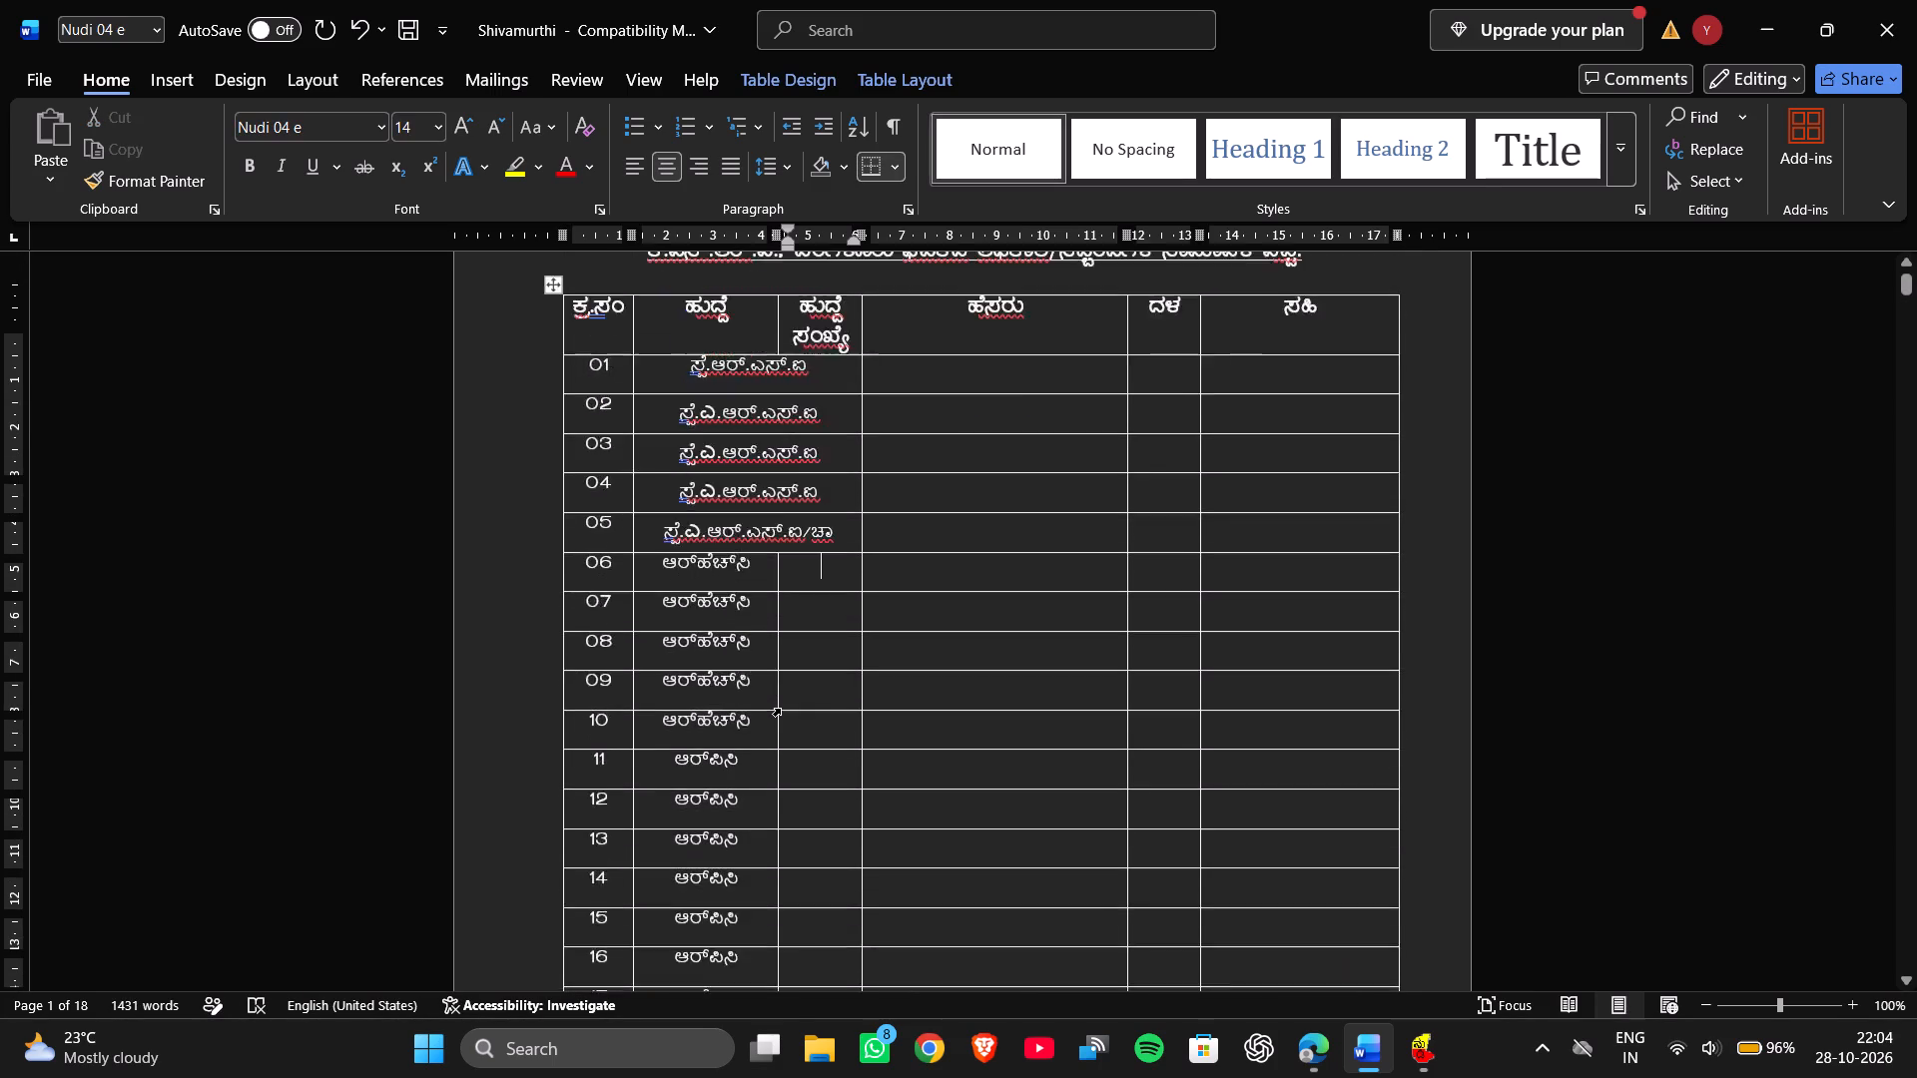
pyautogui.scroll(2, 780, 709)
pyautogui.click(907, 495)
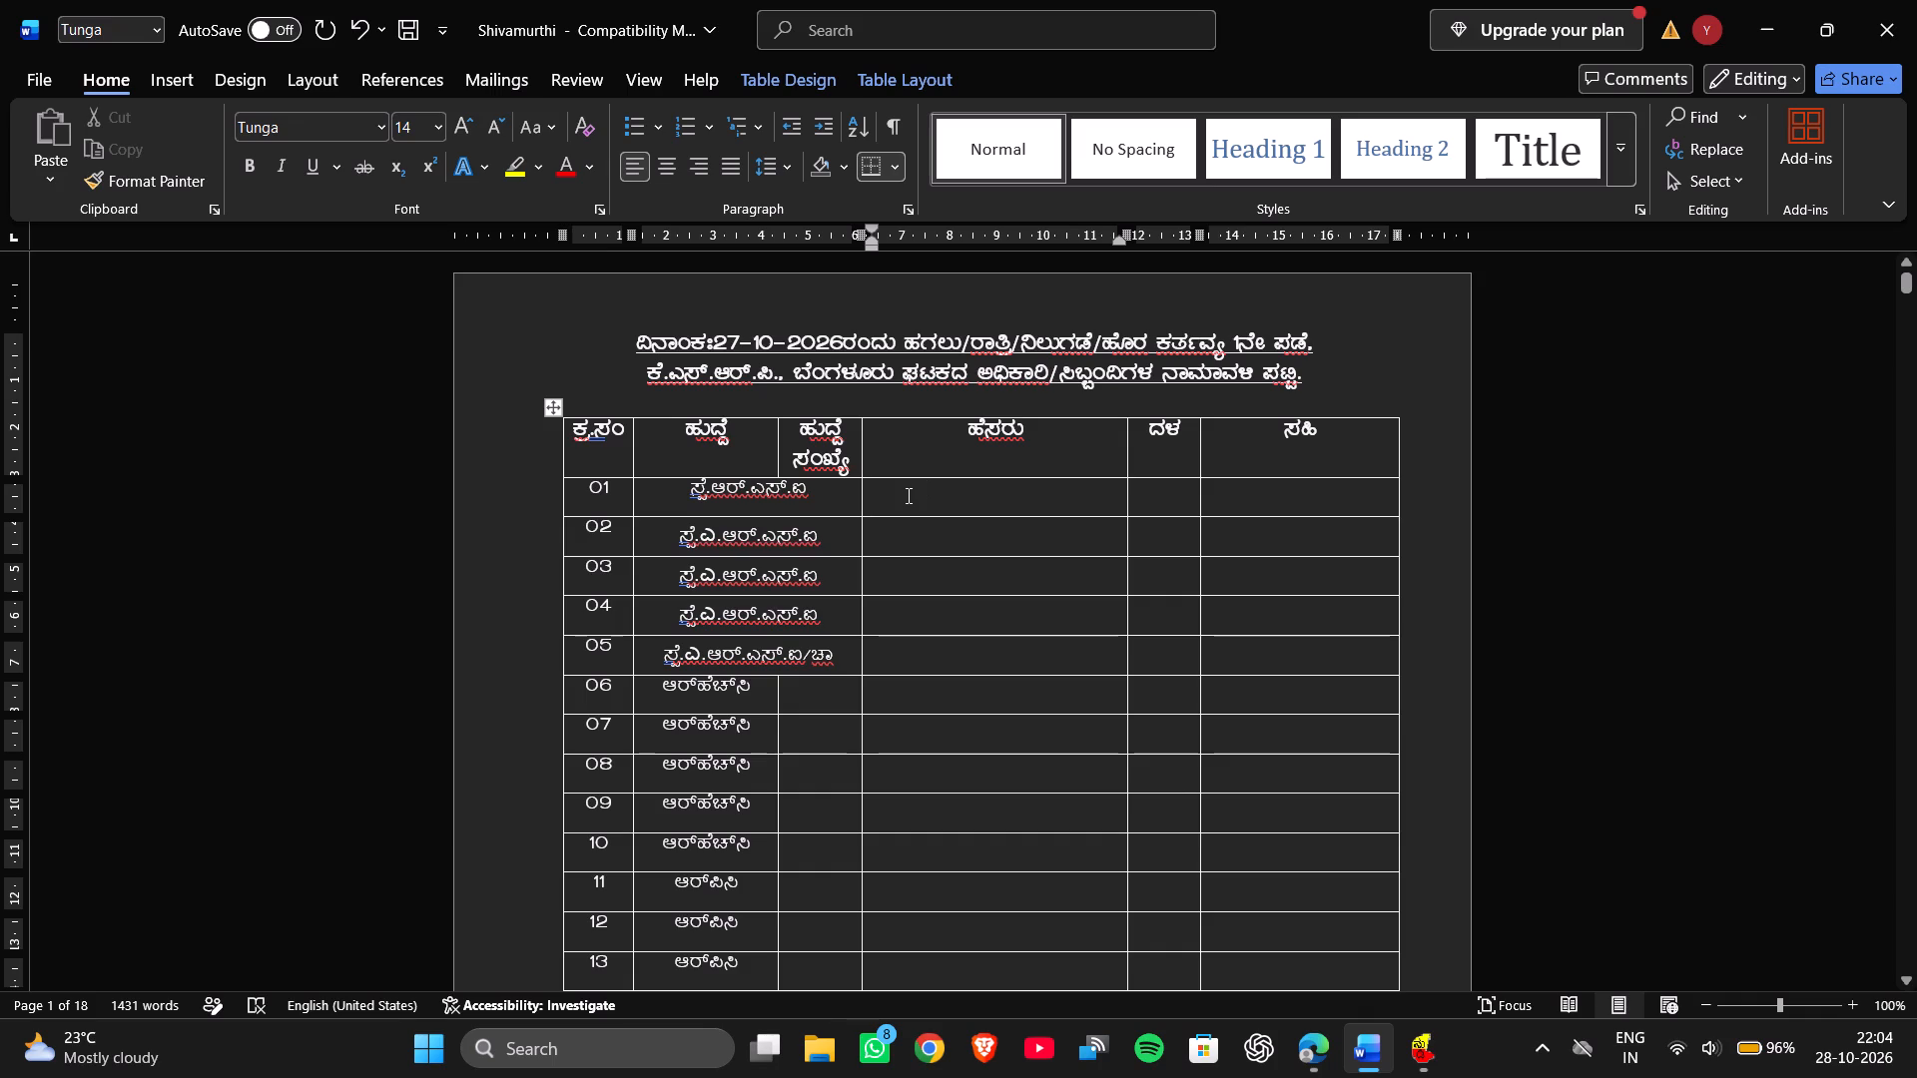
pyautogui.click(730, 343)
pyautogui.press('Delete')
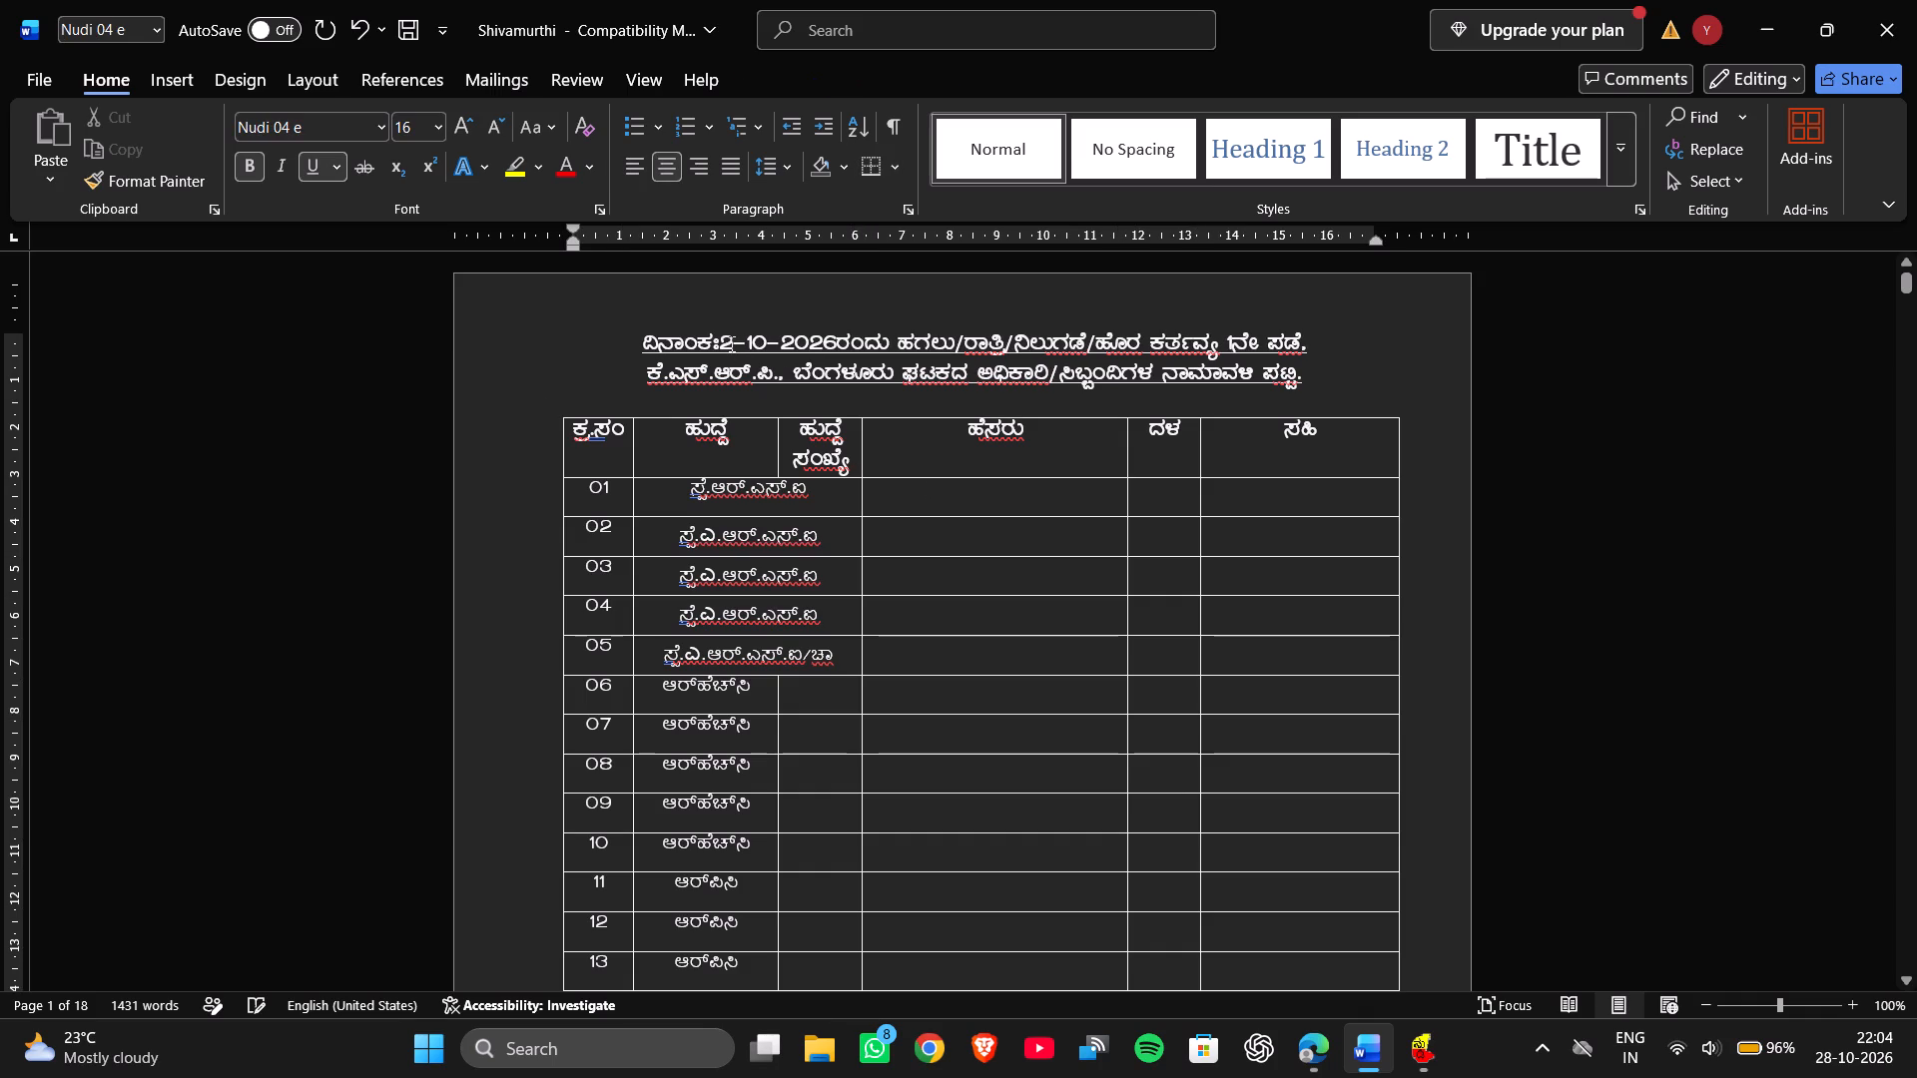
pyautogui.press('*')
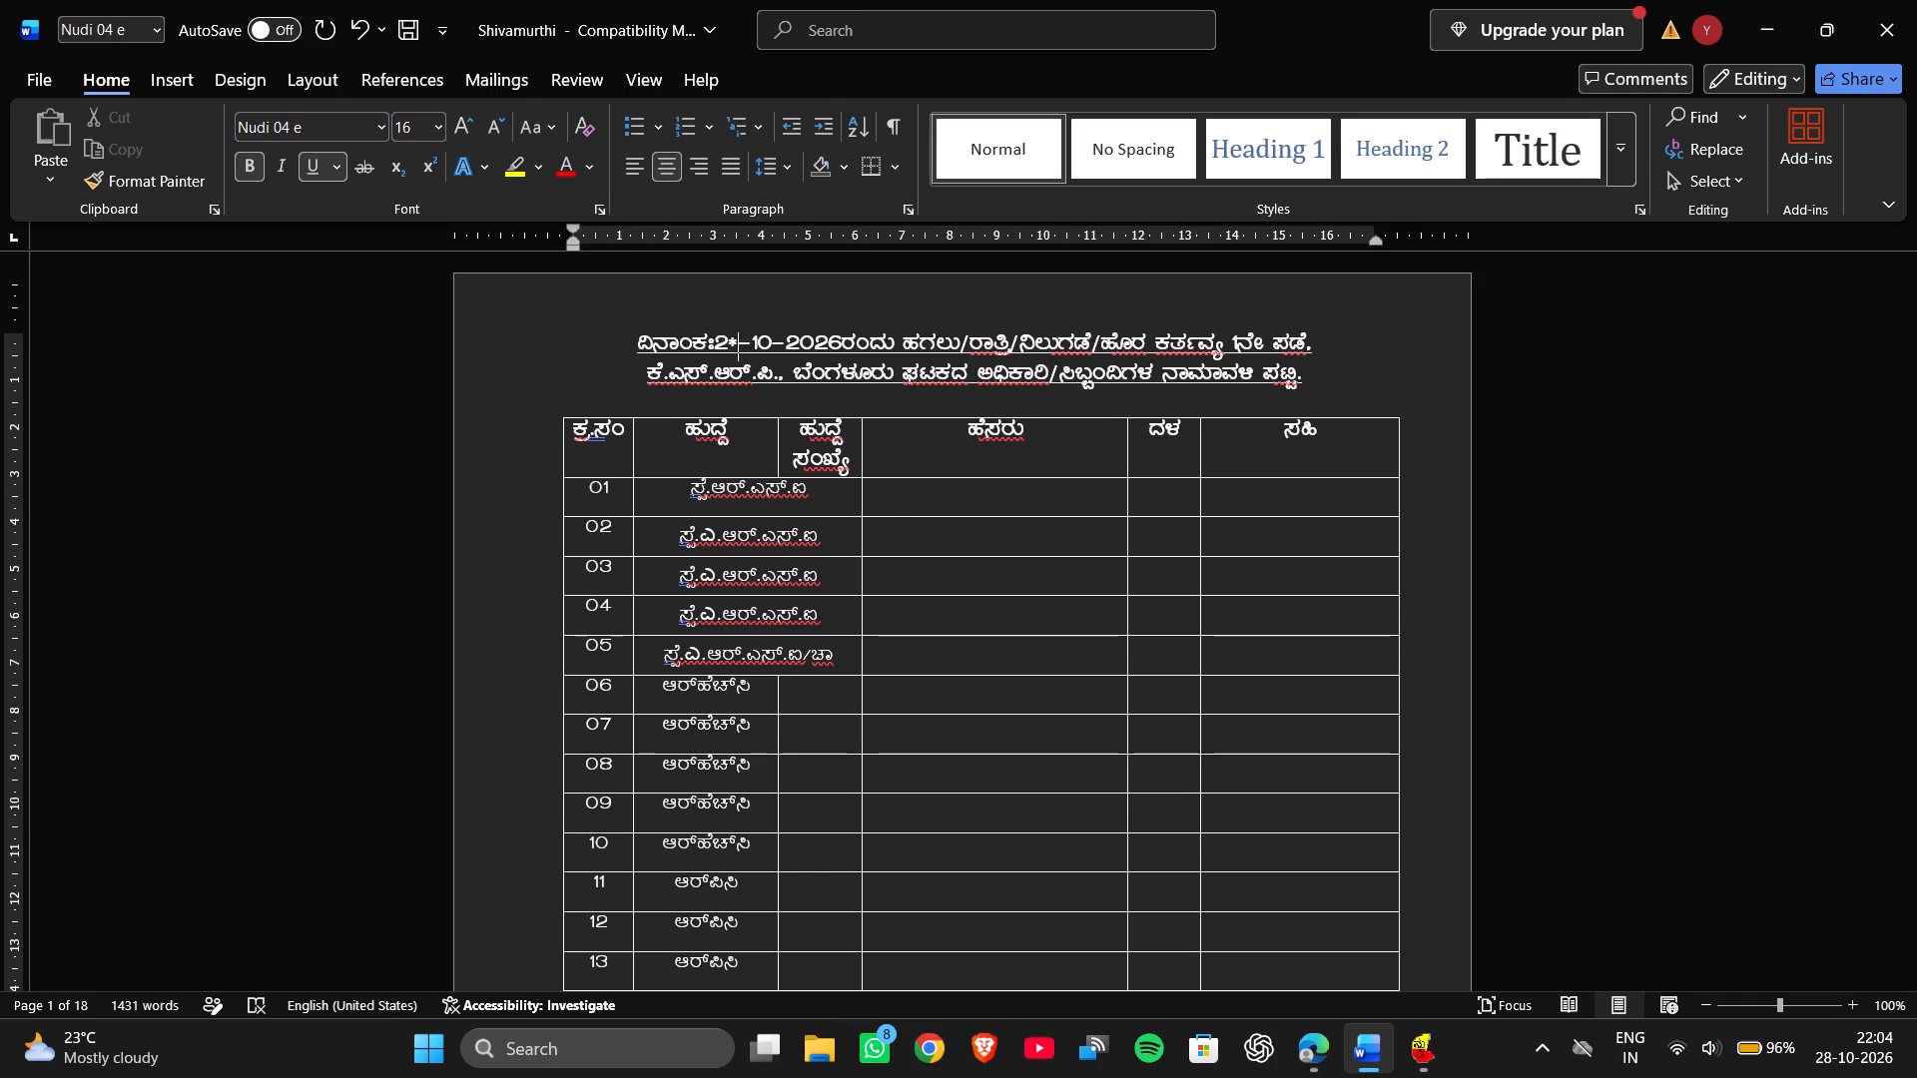
pyautogui.press('BackSpace')
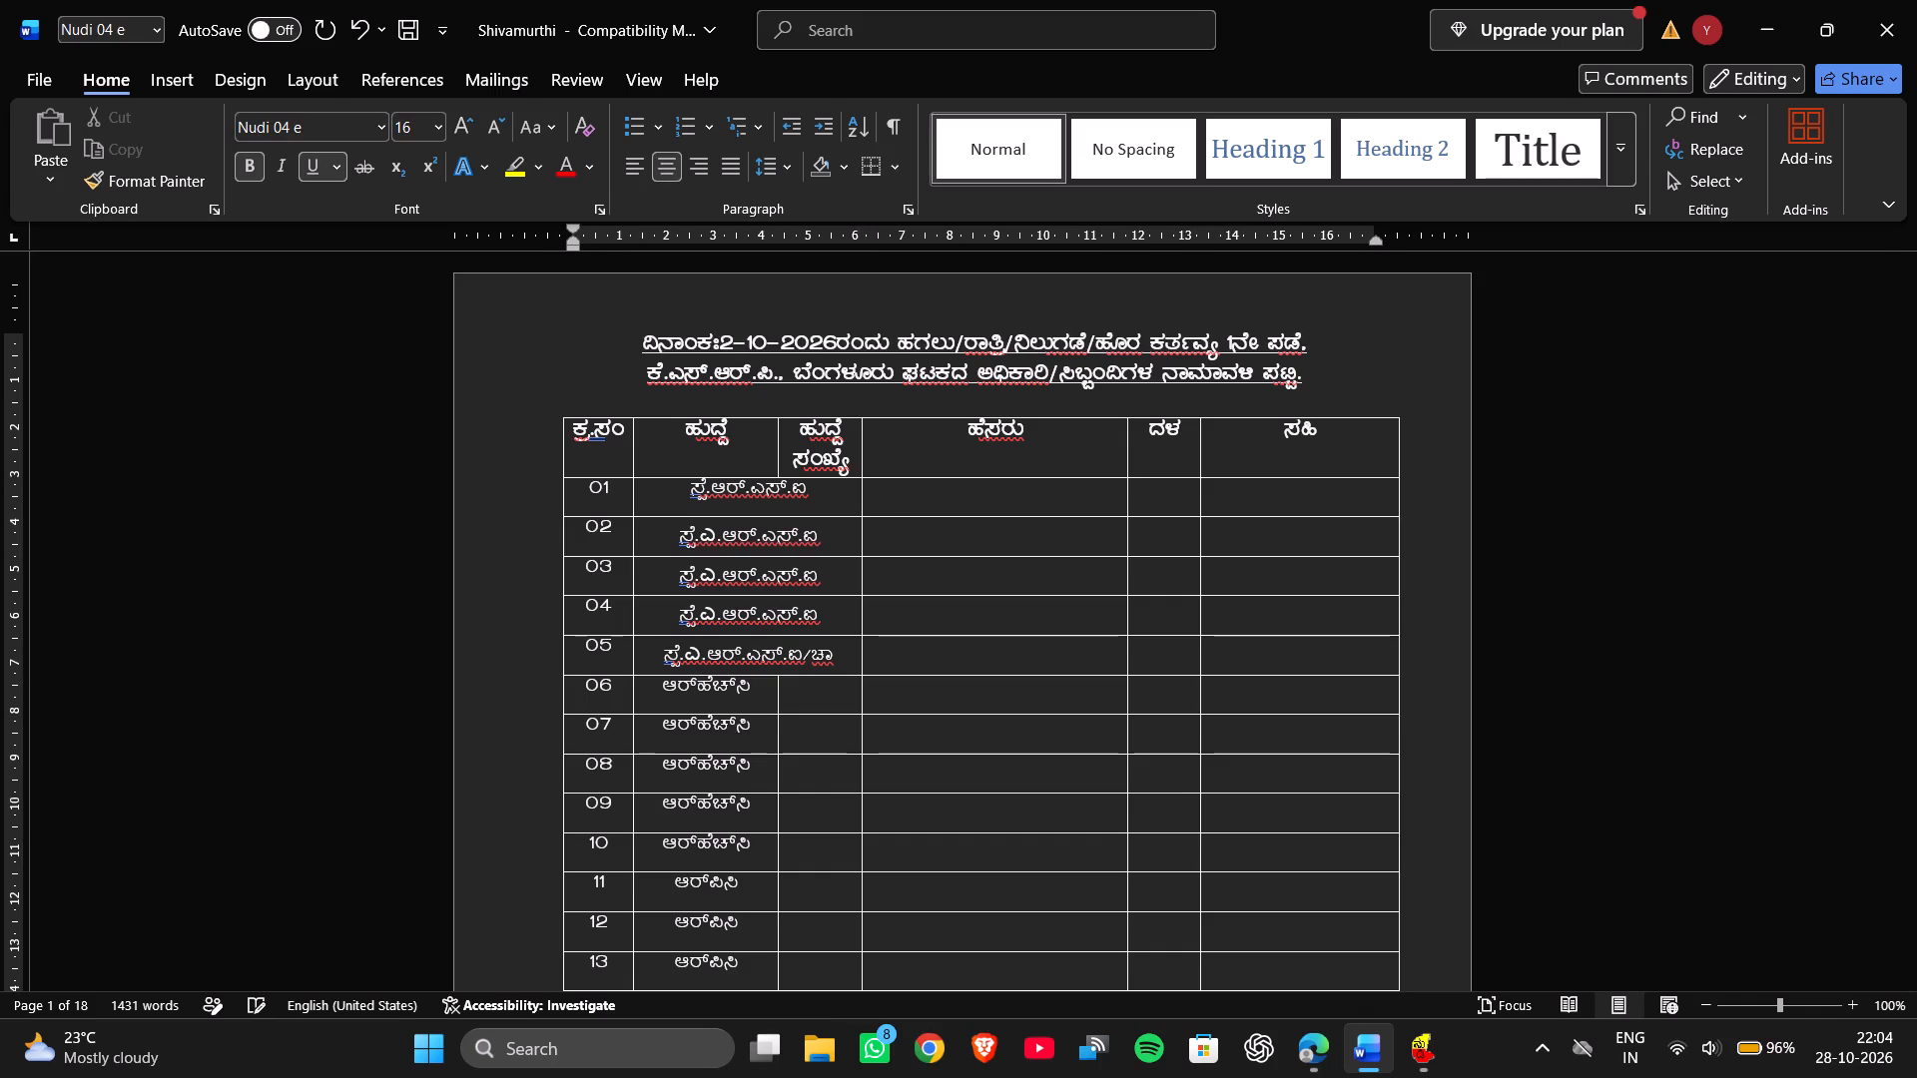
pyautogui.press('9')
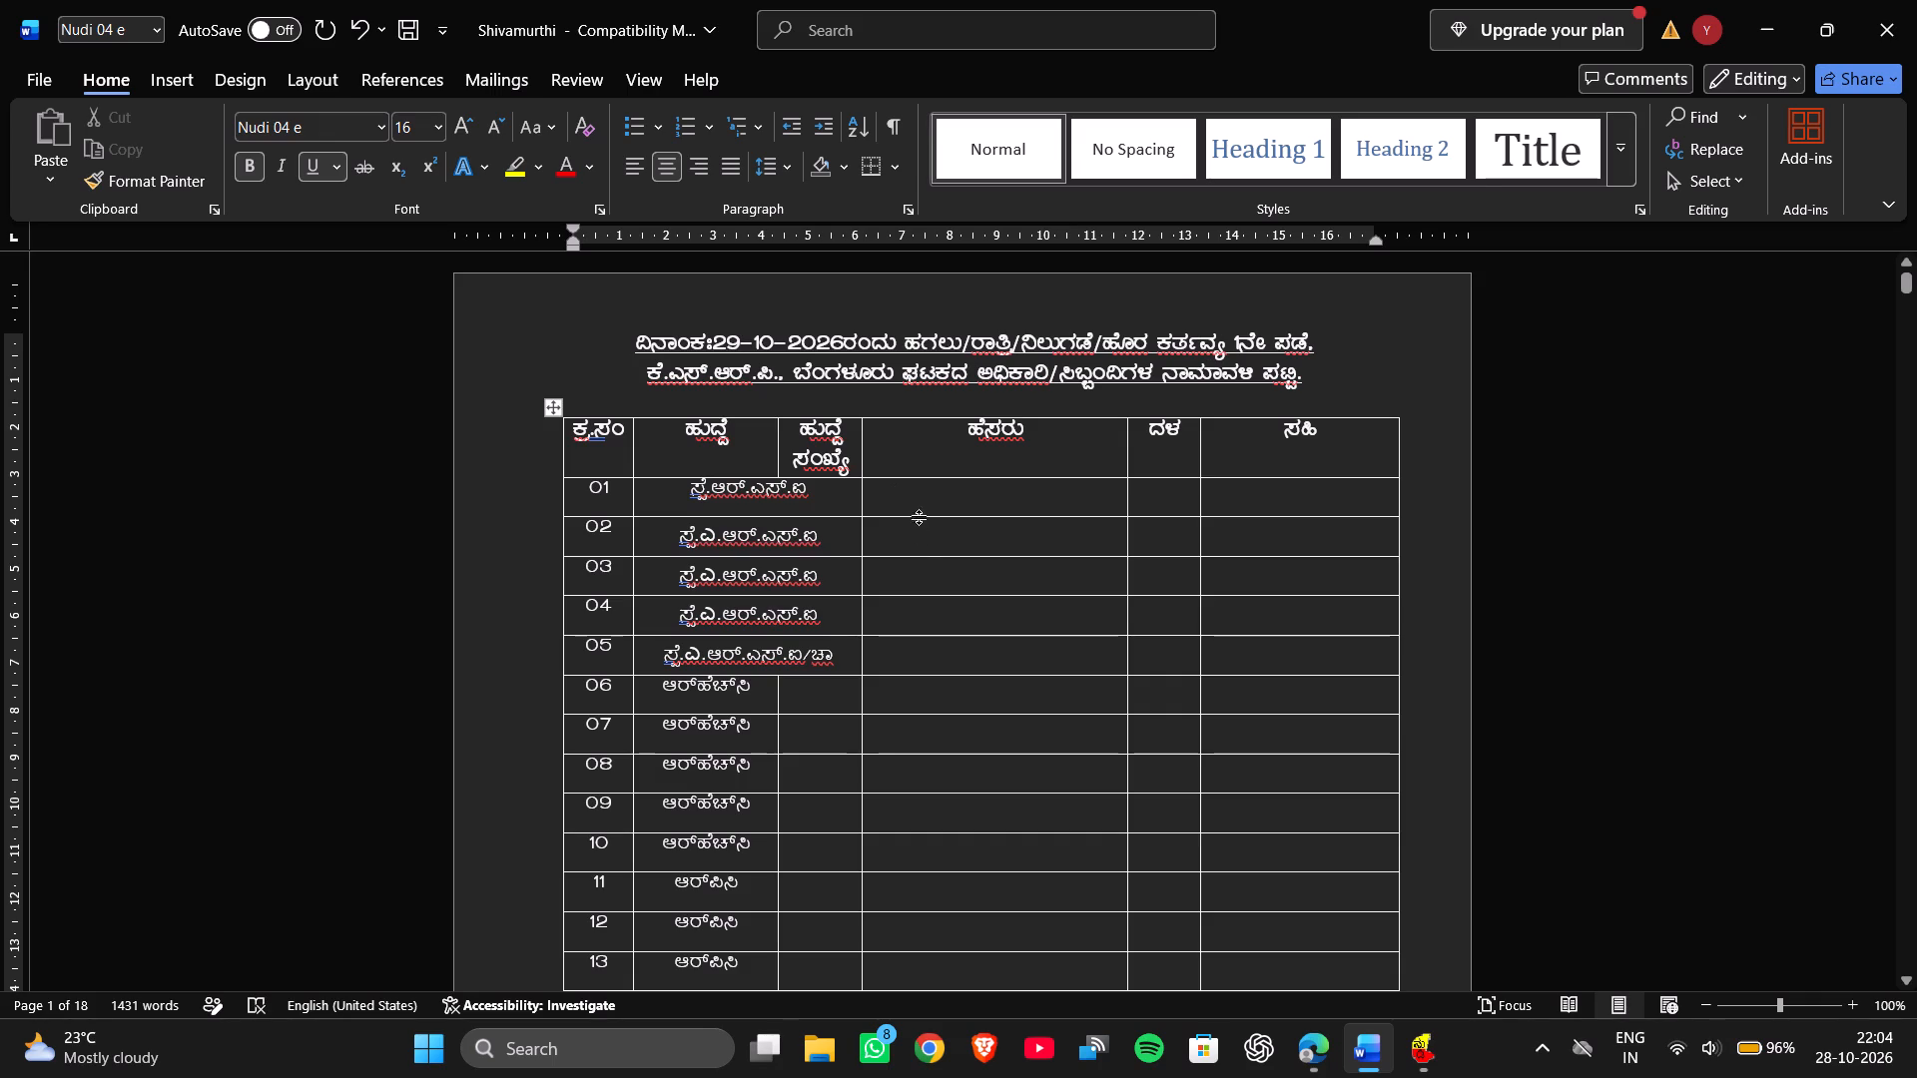
# Enter the officer's name in Kannada in the ಹೆಸರು cell of row 01 and move to row 02.
pyautogui.click(912, 489)
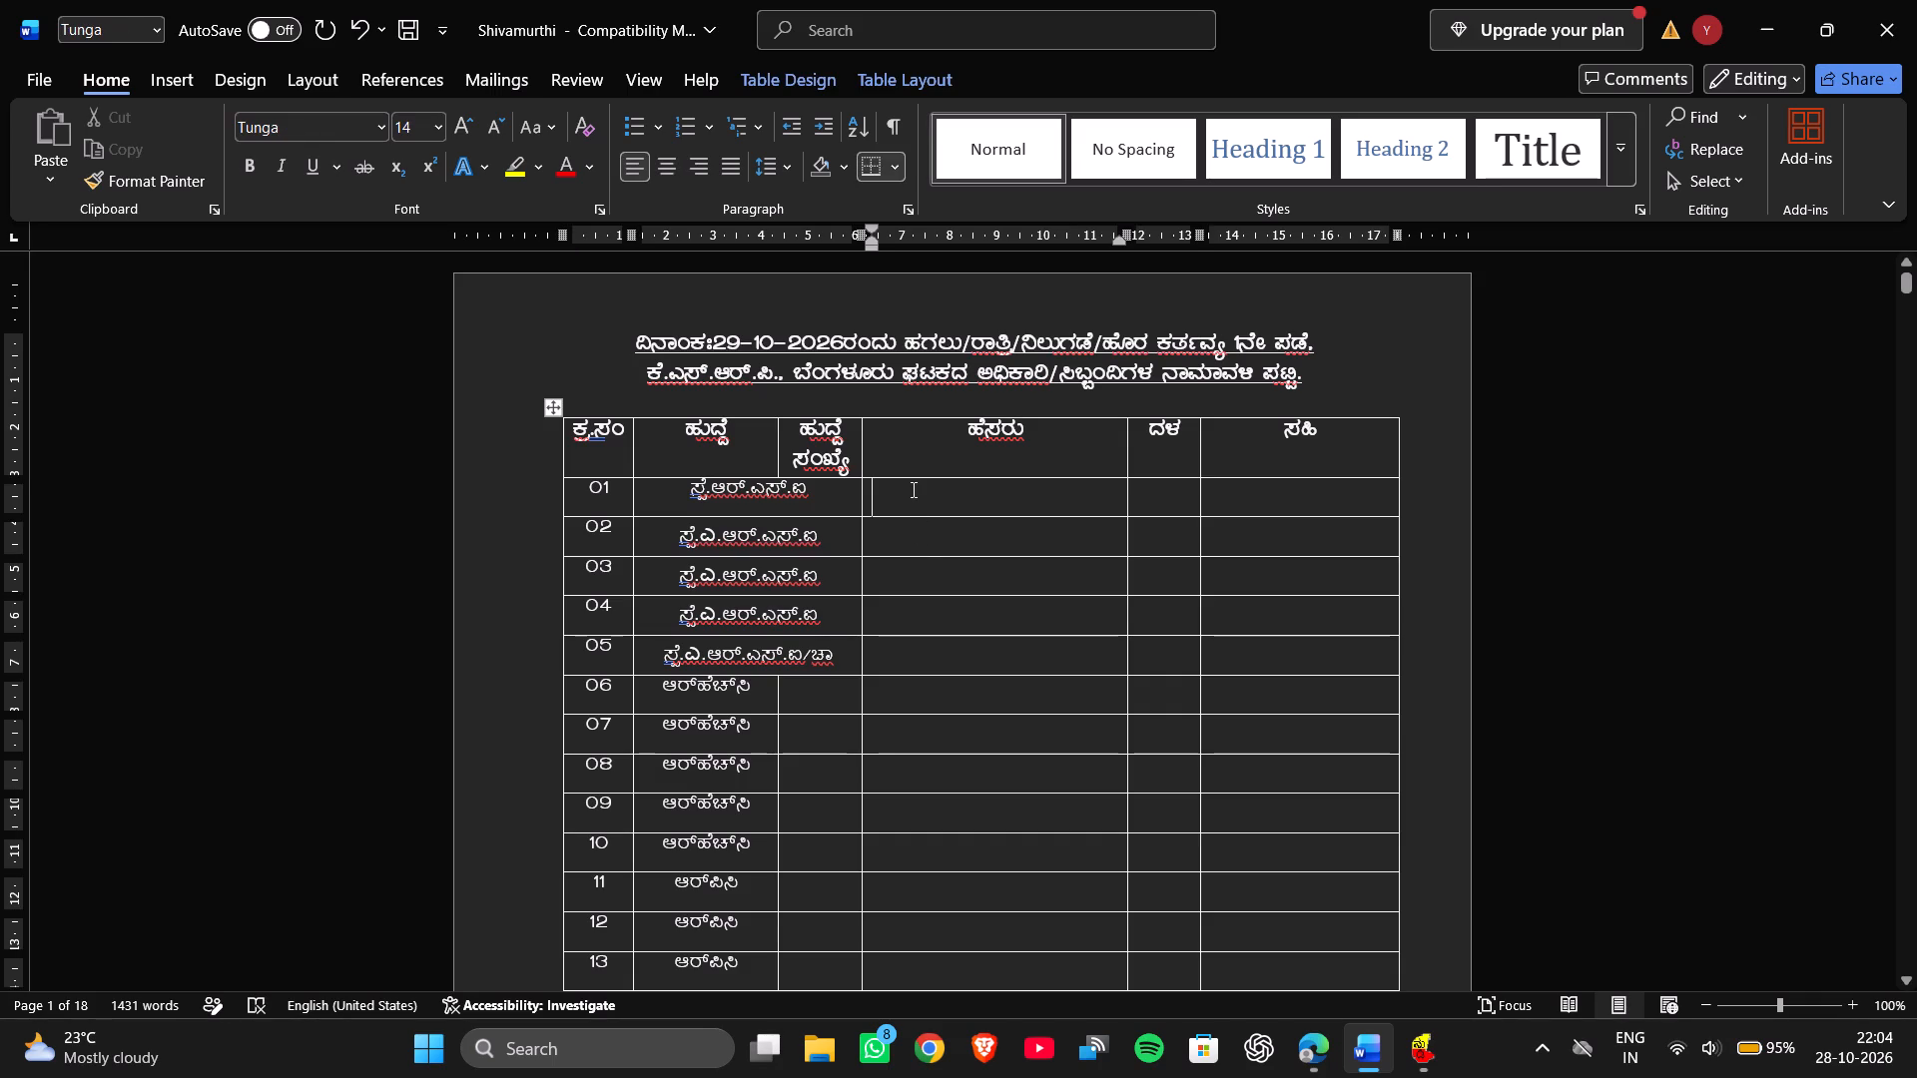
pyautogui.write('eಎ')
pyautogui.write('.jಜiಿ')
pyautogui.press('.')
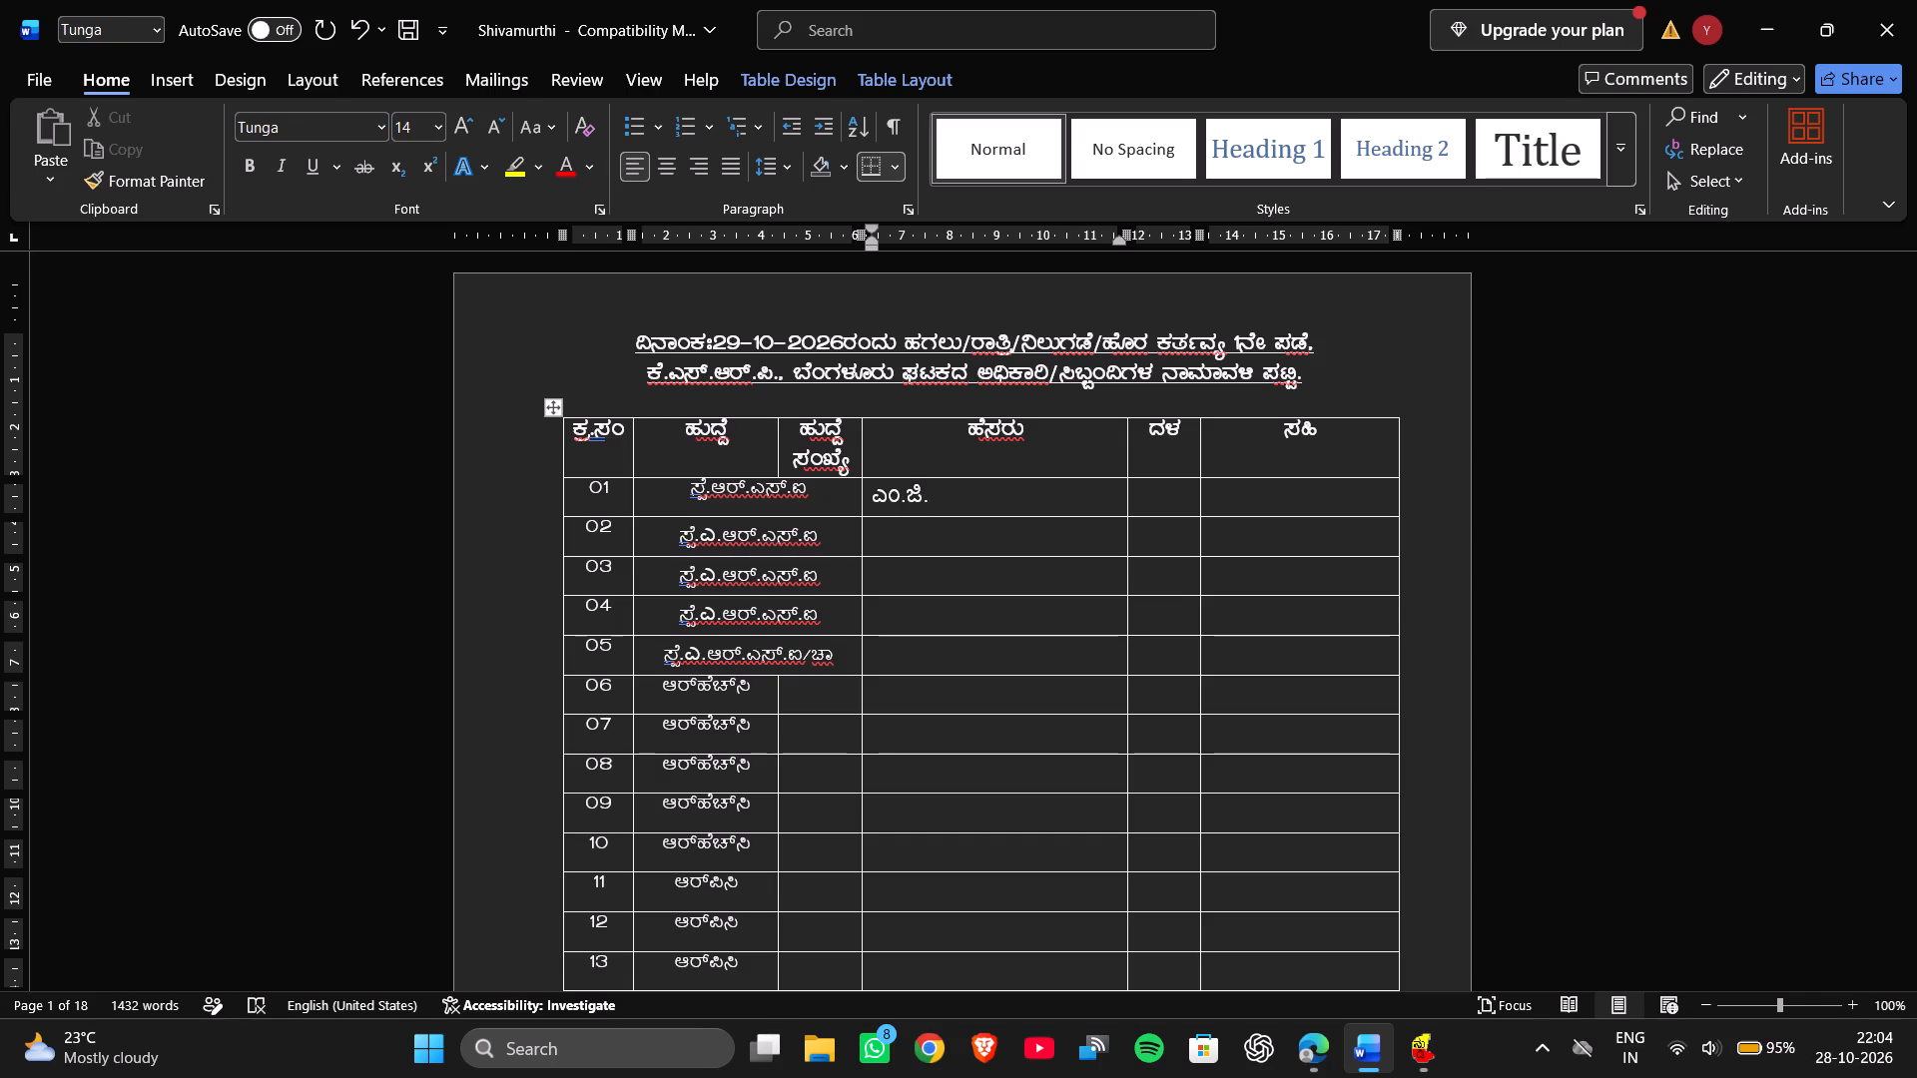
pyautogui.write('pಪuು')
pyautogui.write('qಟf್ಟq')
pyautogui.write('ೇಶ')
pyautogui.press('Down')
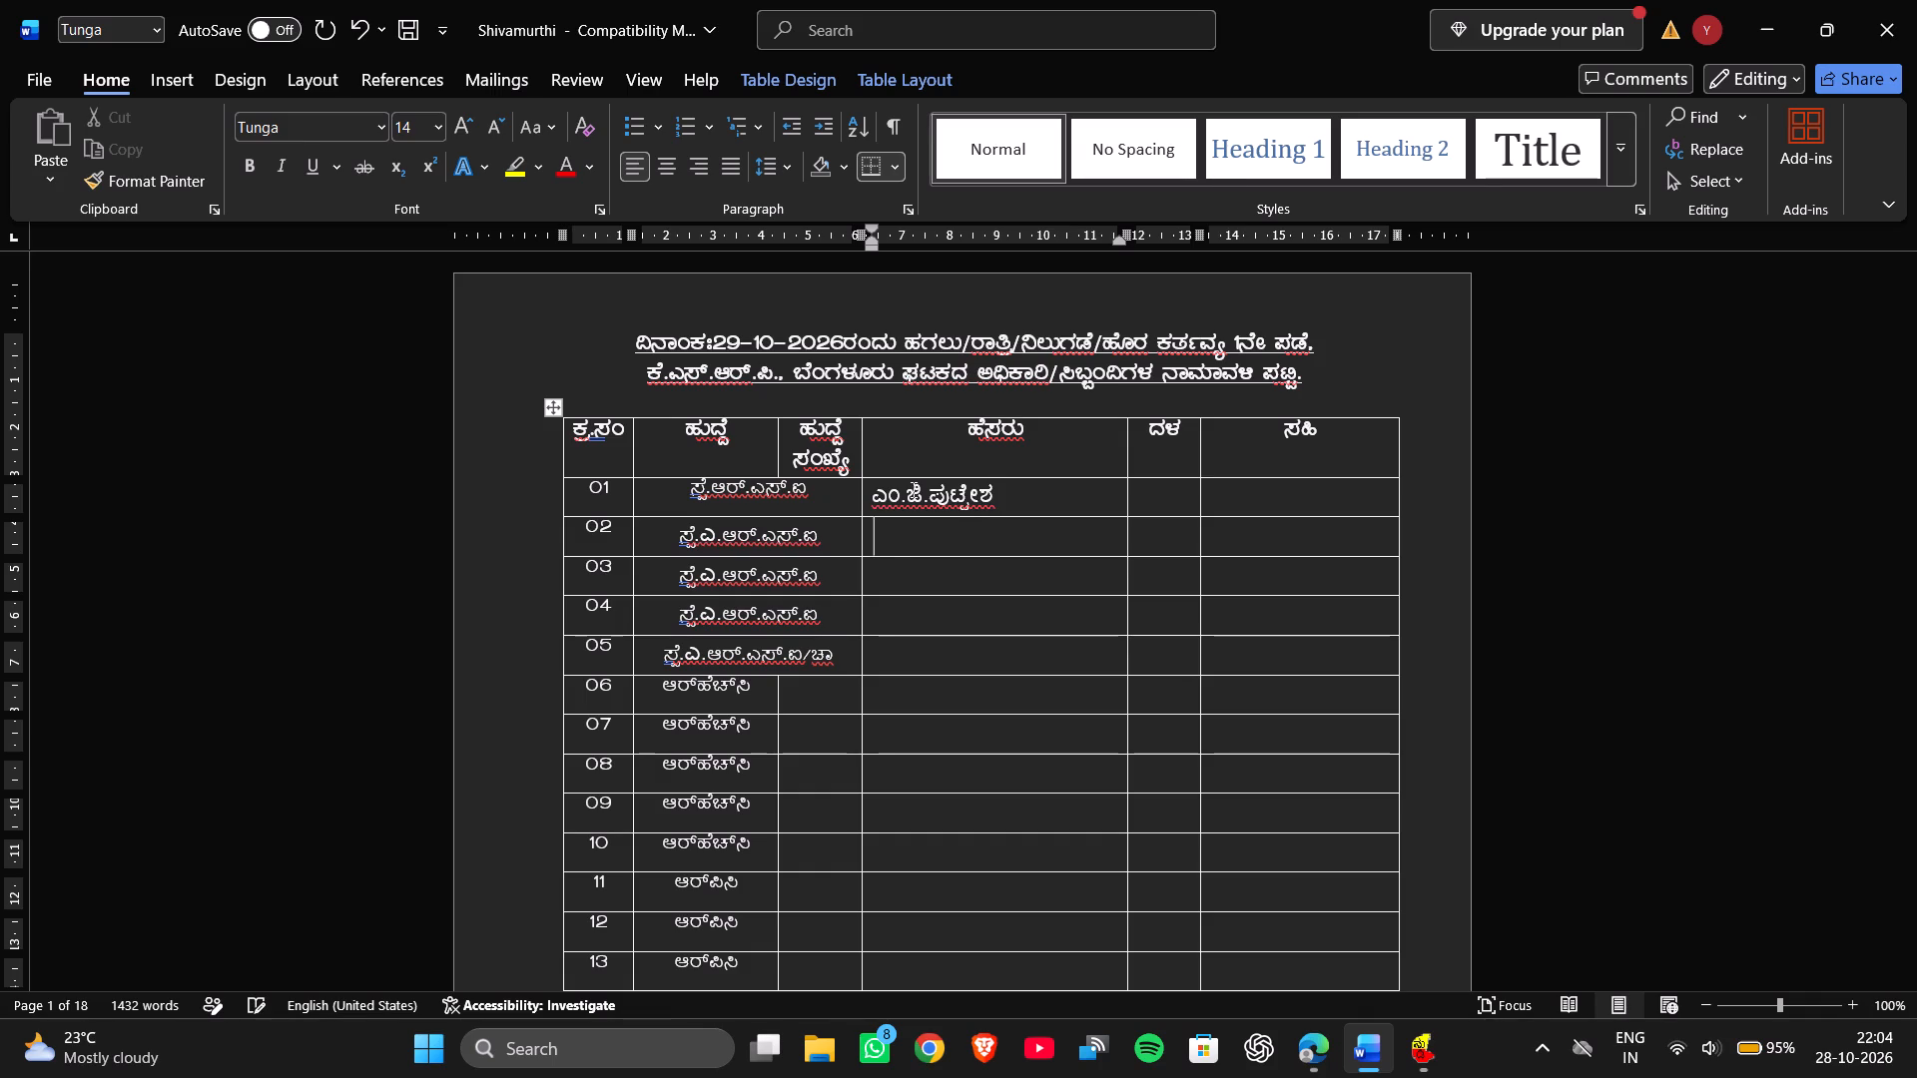
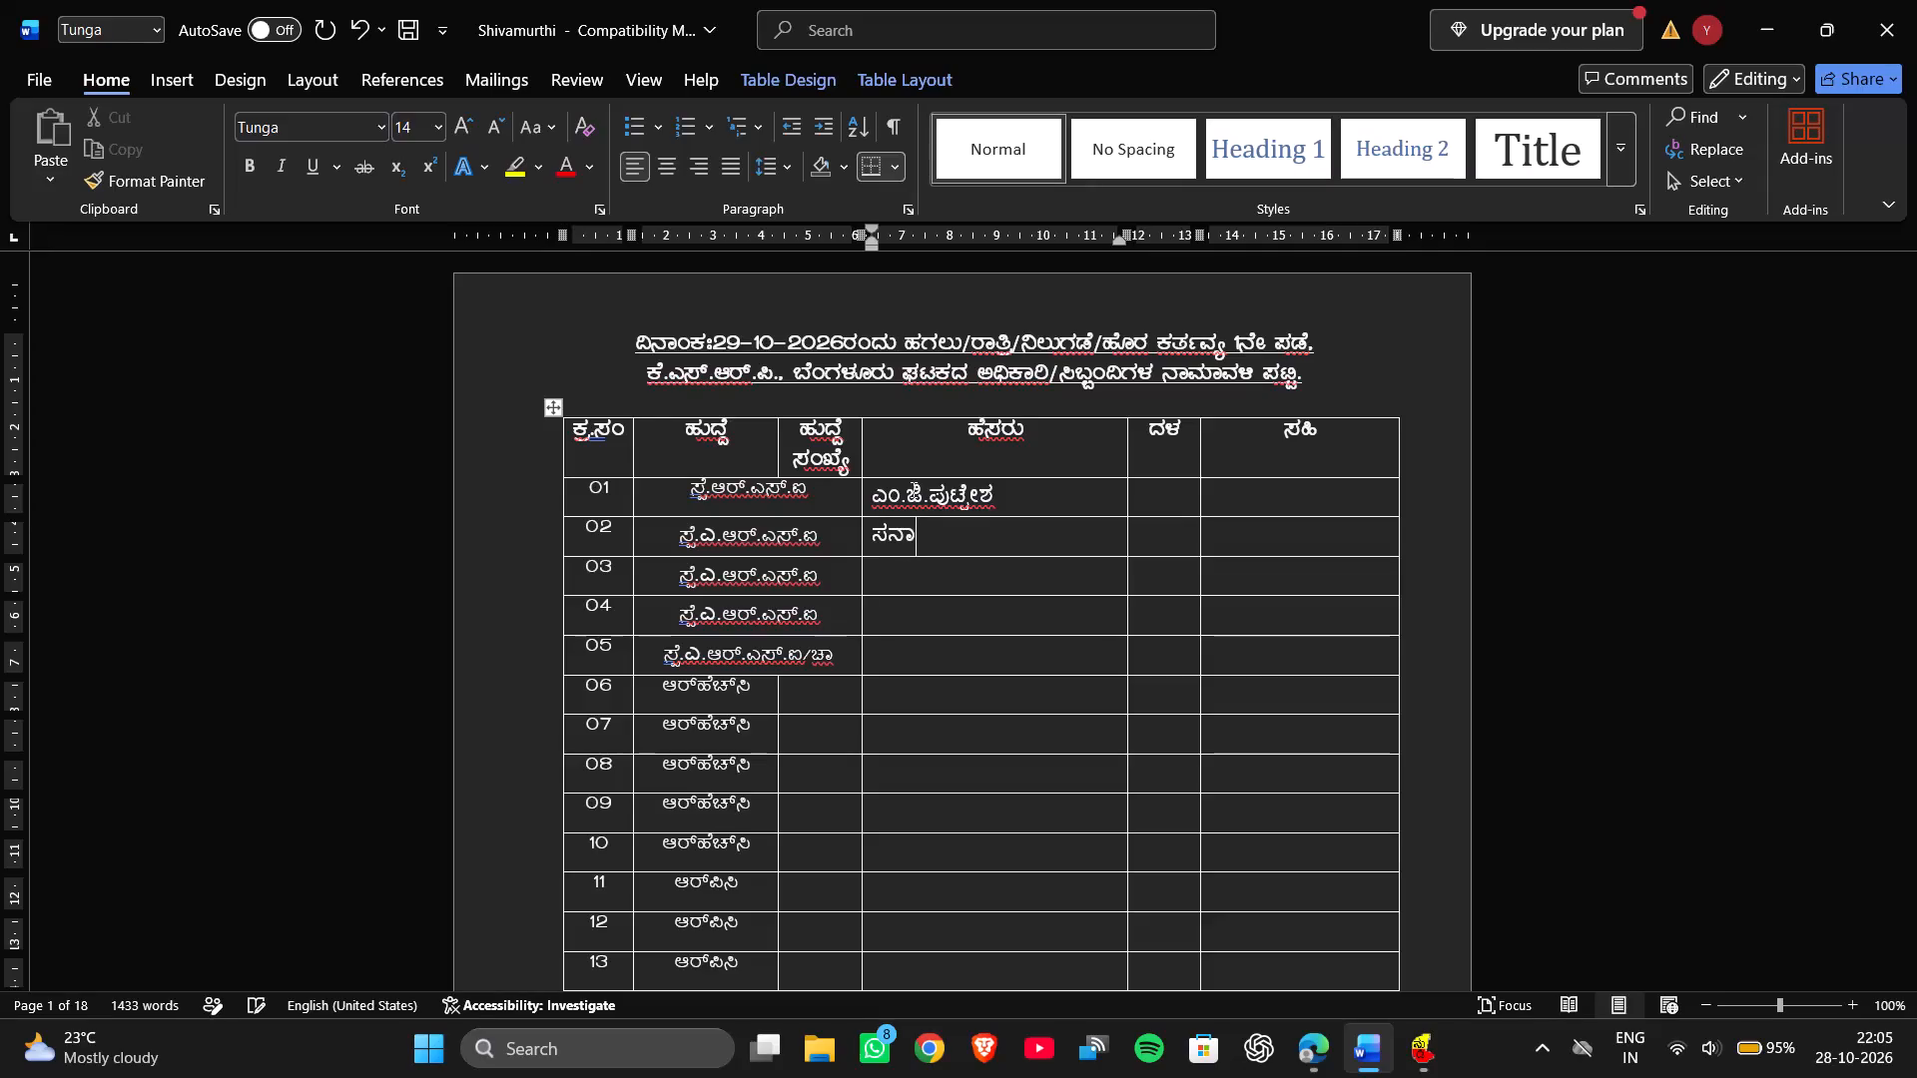
# Complete the officer's name in Kannada in the ಹೆಸರು cell of row 02 and move to row 03.
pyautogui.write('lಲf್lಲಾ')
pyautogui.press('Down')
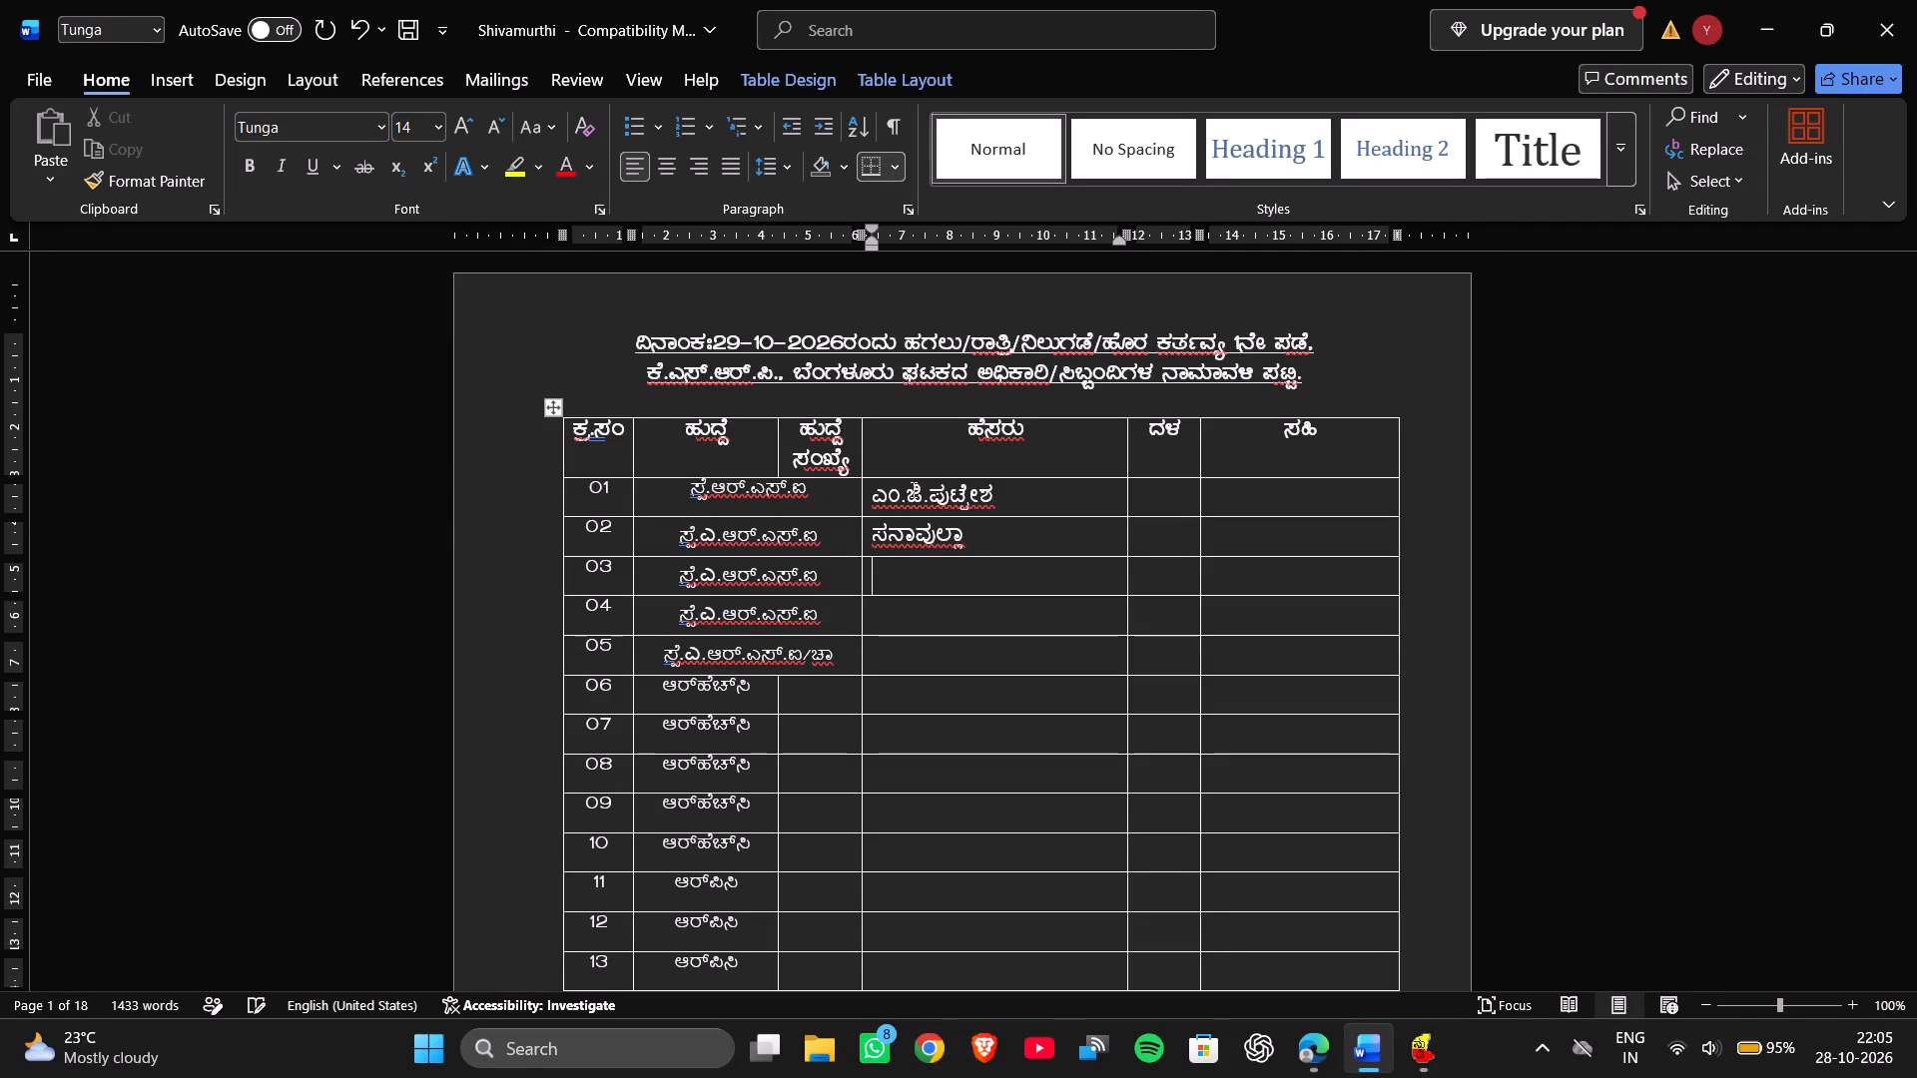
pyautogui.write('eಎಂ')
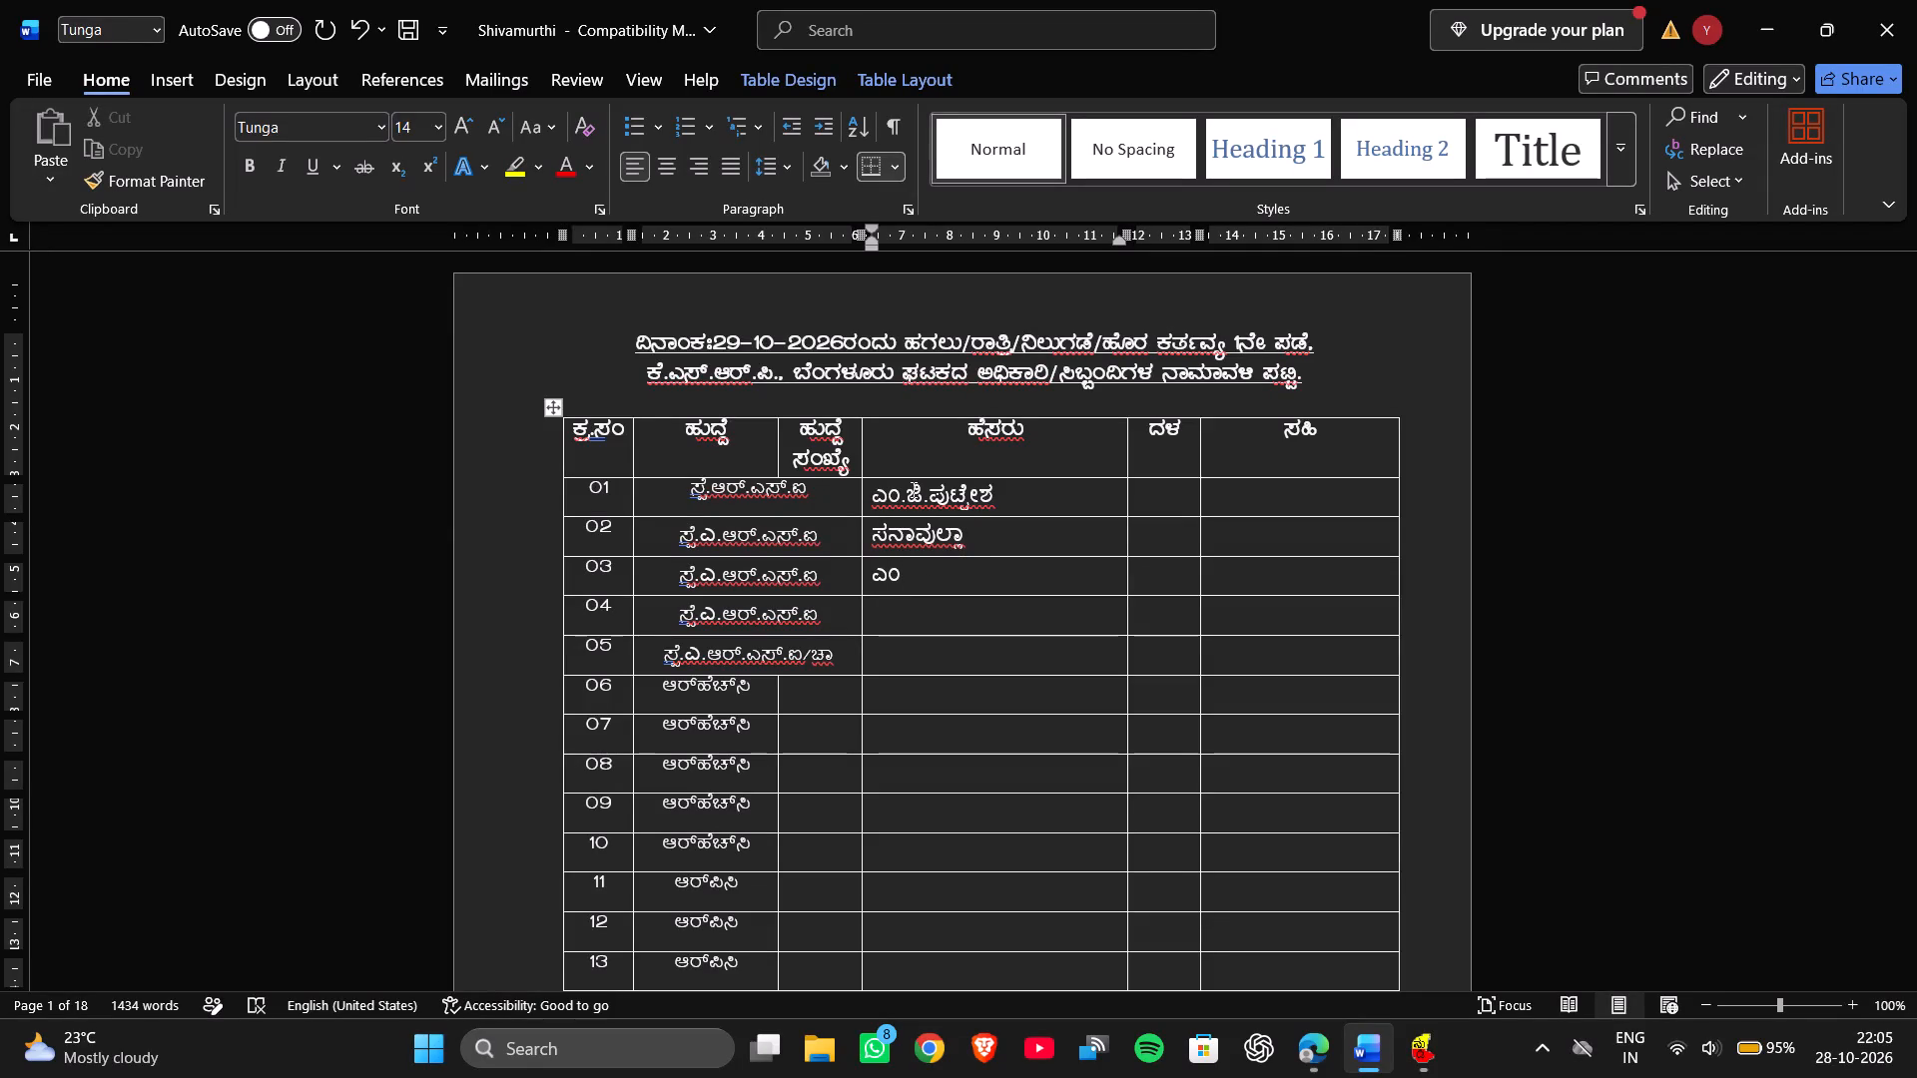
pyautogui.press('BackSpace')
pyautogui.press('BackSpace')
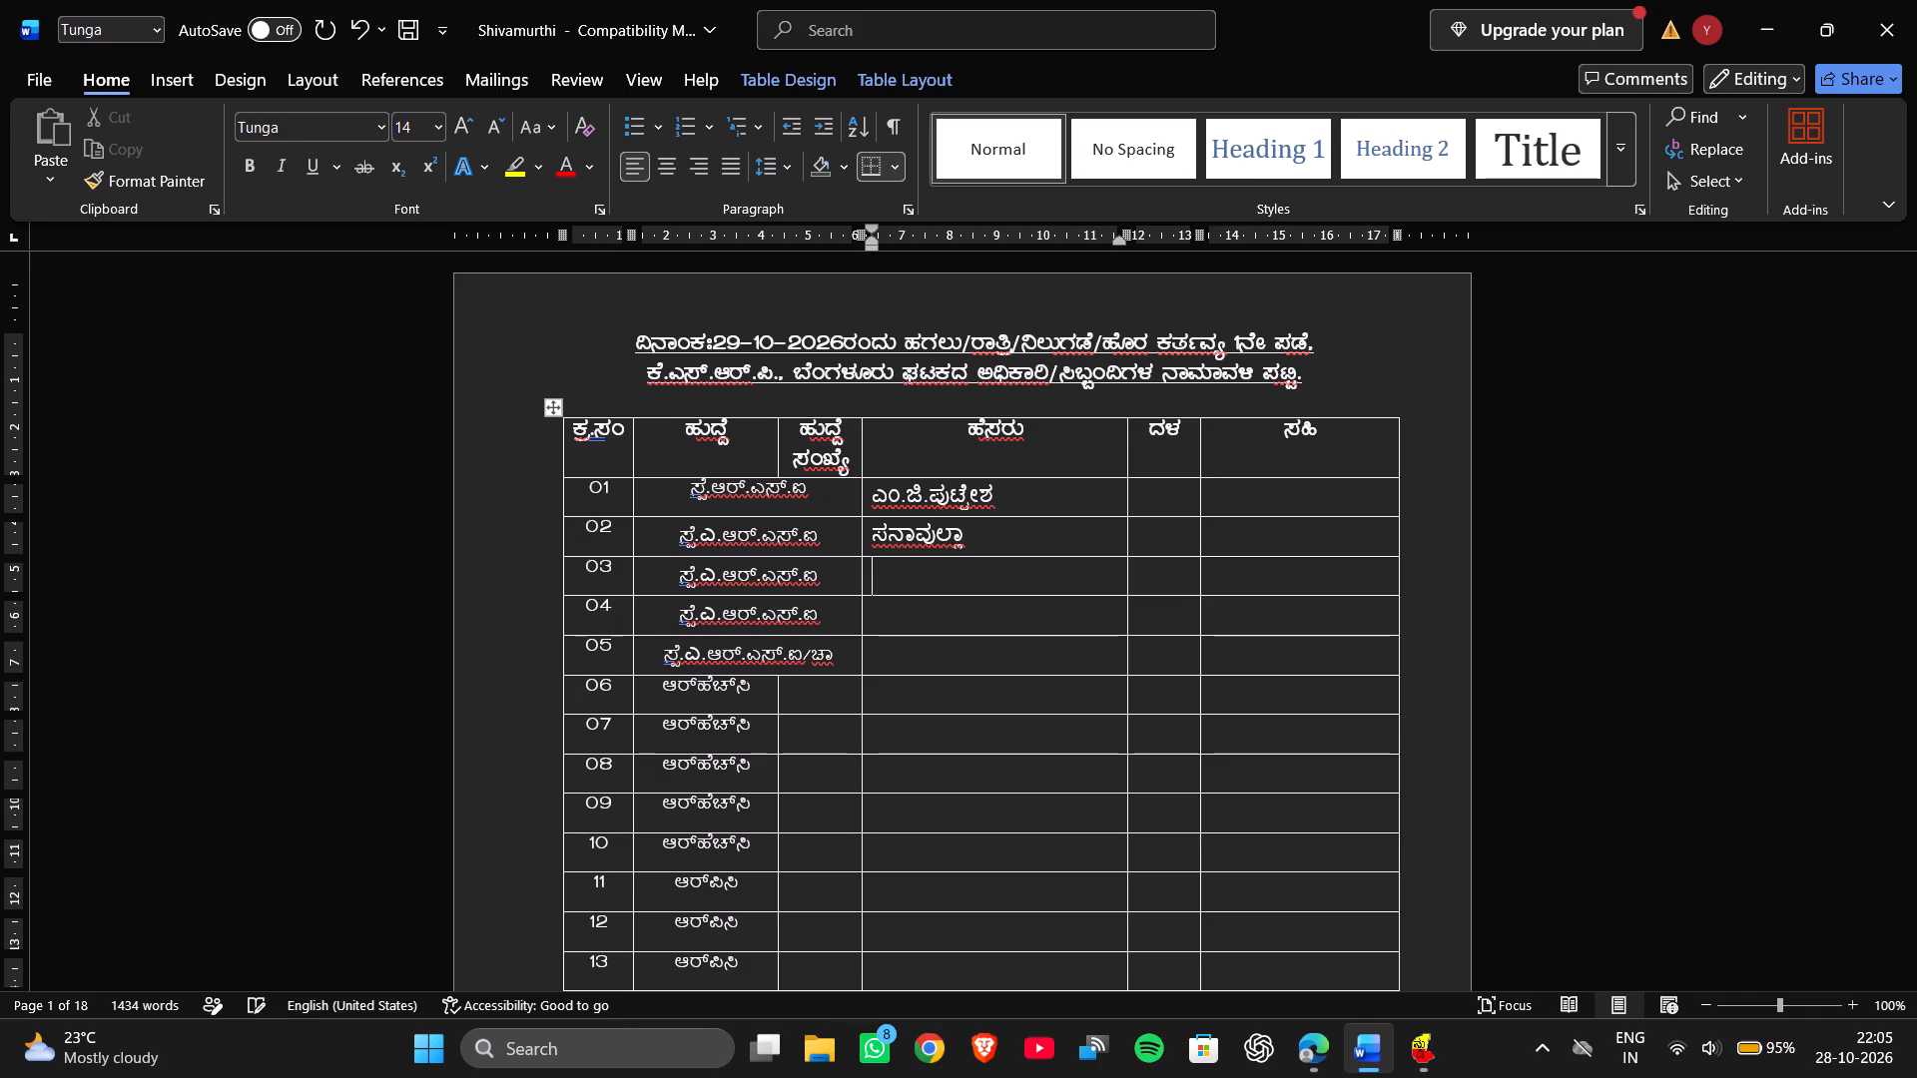
# Enter the officer's first name and surname in Kannada in the ಹೆಸರು cell of row 03.
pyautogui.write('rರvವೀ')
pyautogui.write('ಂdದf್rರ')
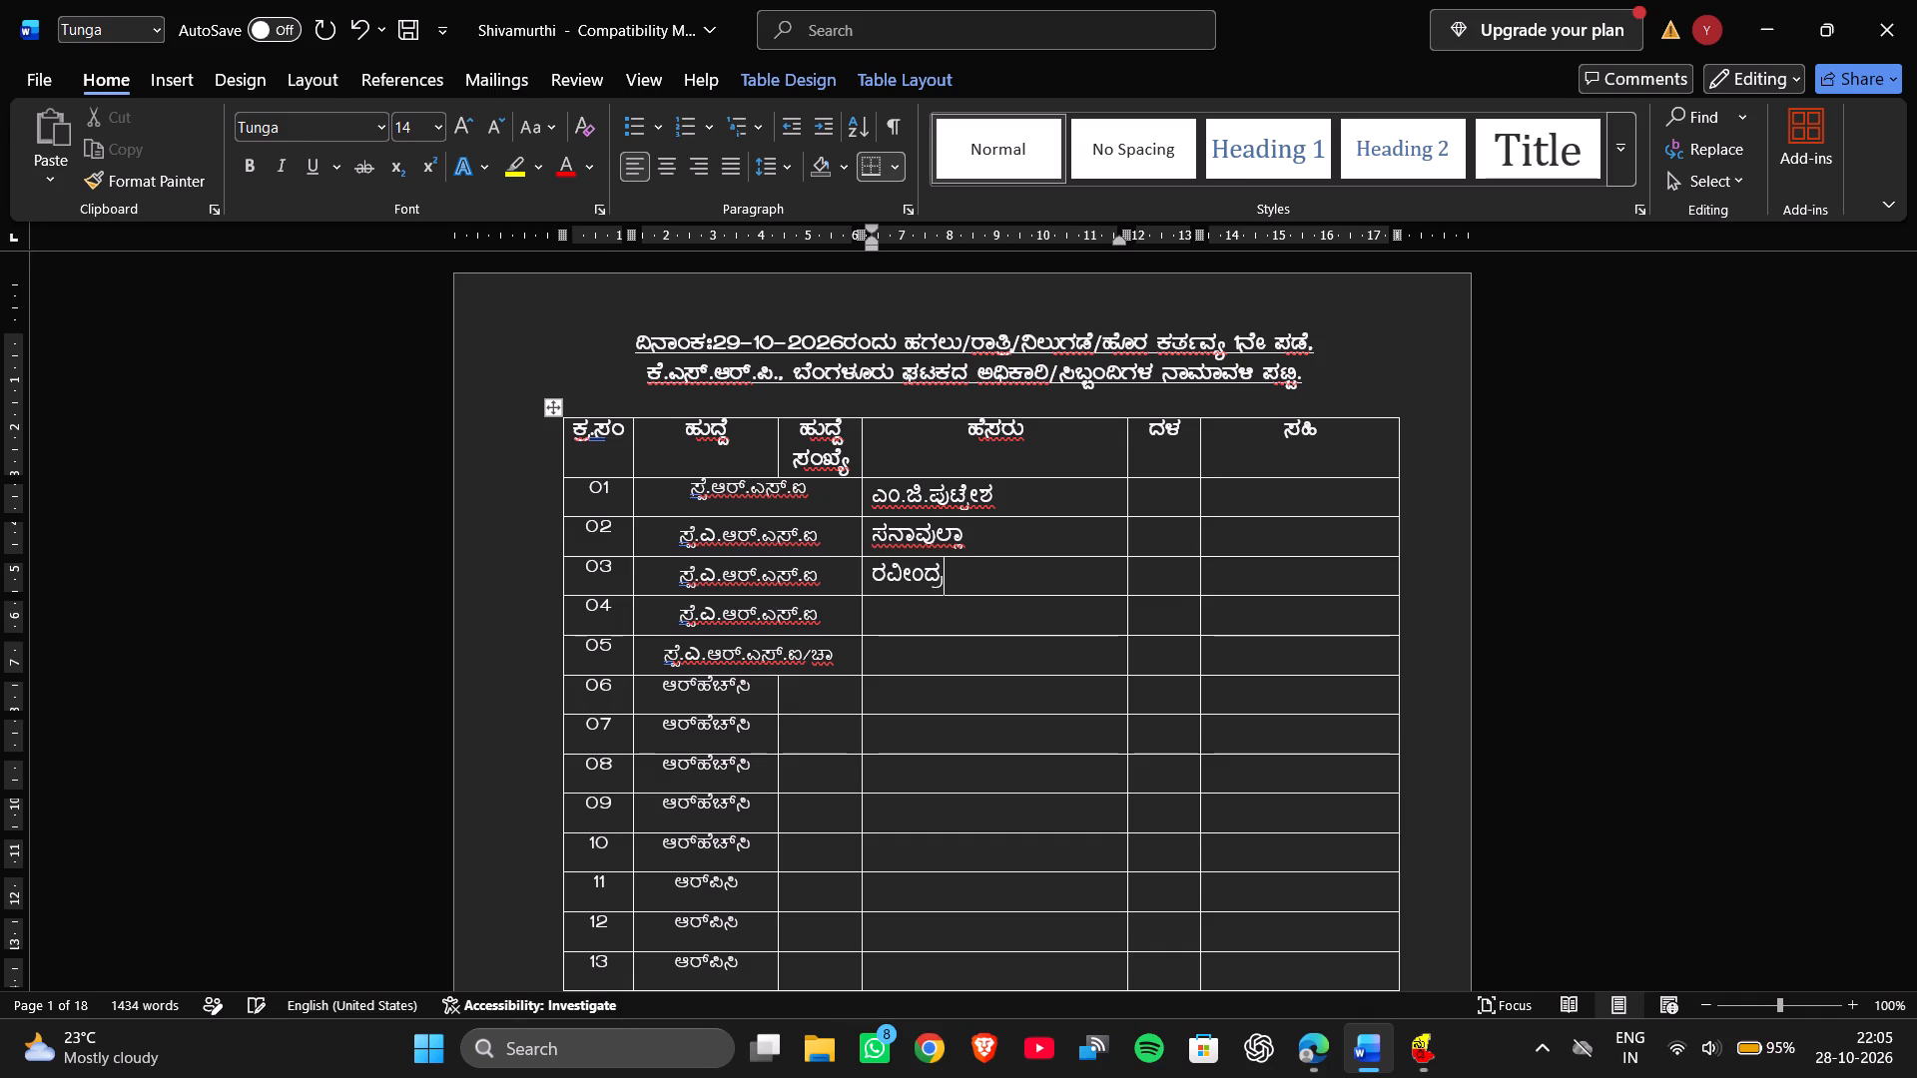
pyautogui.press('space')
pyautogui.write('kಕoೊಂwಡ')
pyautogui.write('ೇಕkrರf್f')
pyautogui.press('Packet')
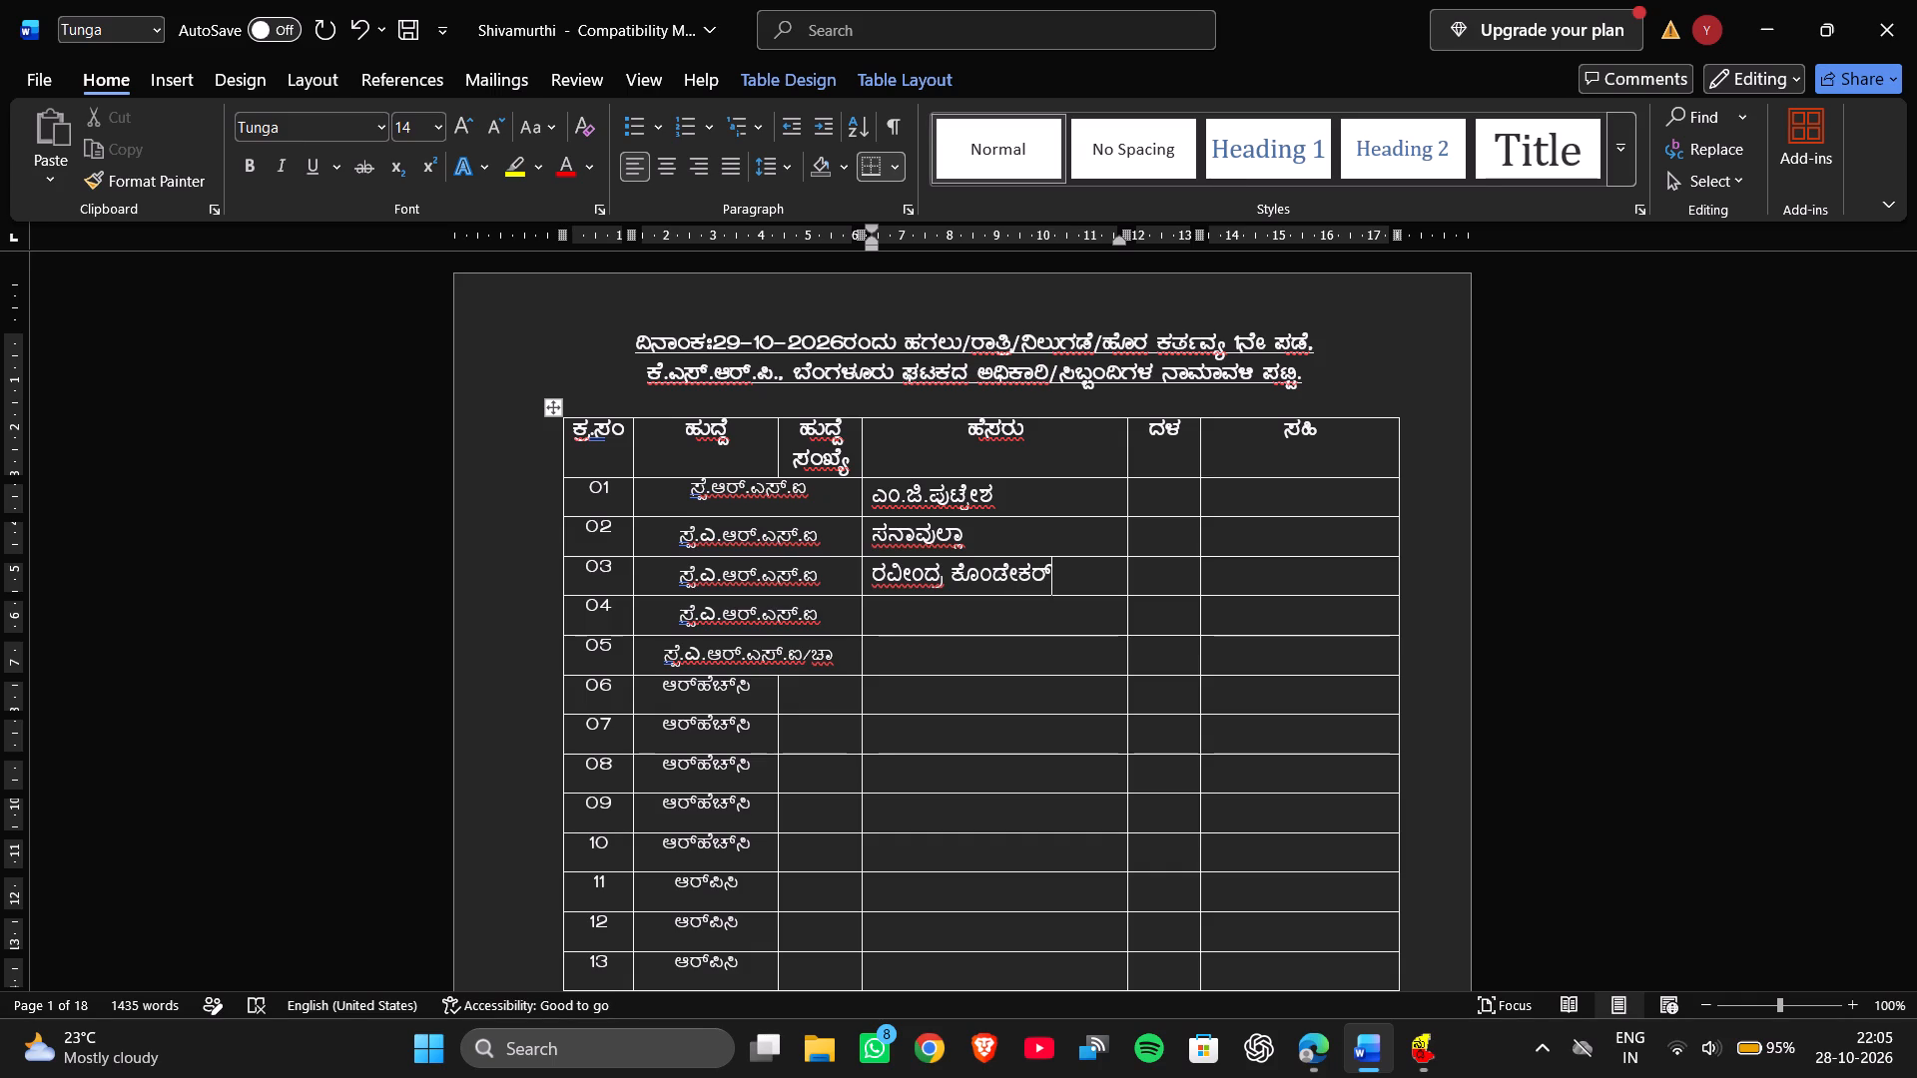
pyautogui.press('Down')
# Correct the surname's spelling in the ಹೆಸರು cell of row 03 to use the syllable ಡೆ, and move to row 04.
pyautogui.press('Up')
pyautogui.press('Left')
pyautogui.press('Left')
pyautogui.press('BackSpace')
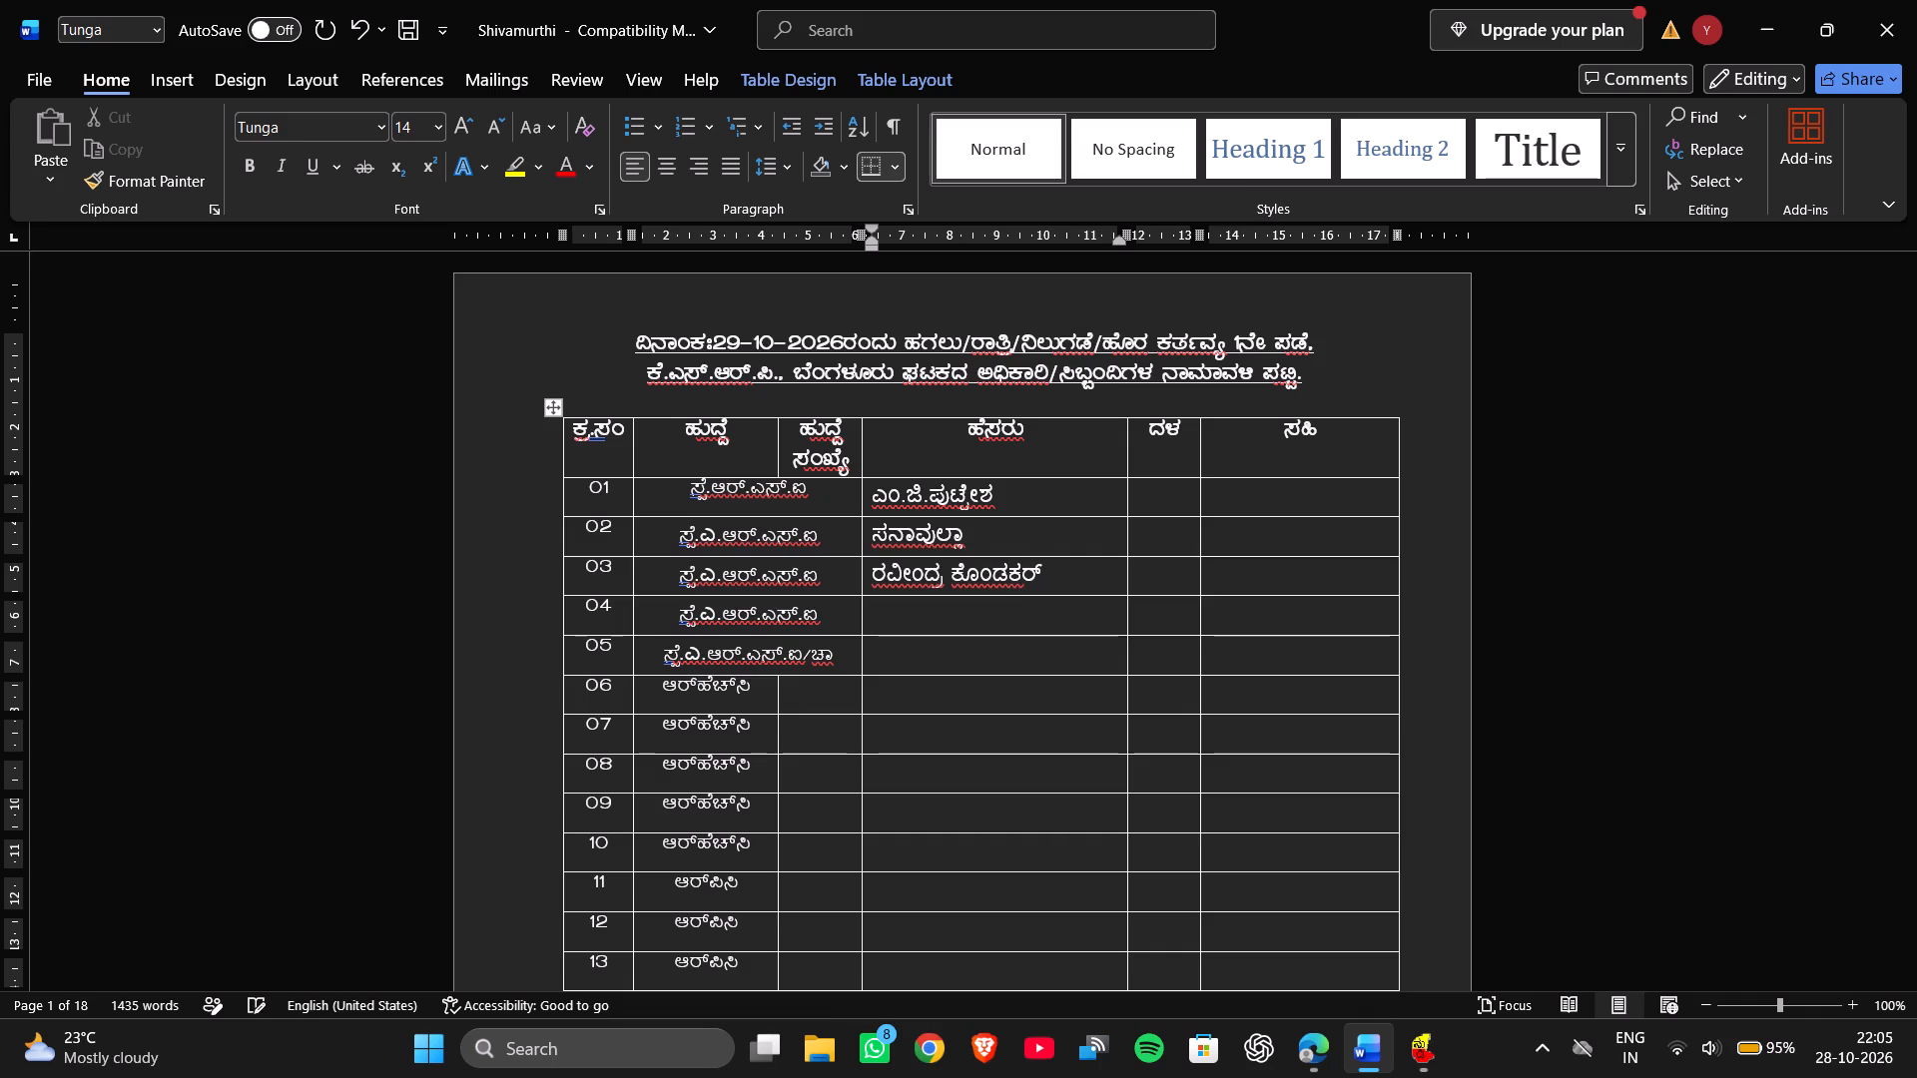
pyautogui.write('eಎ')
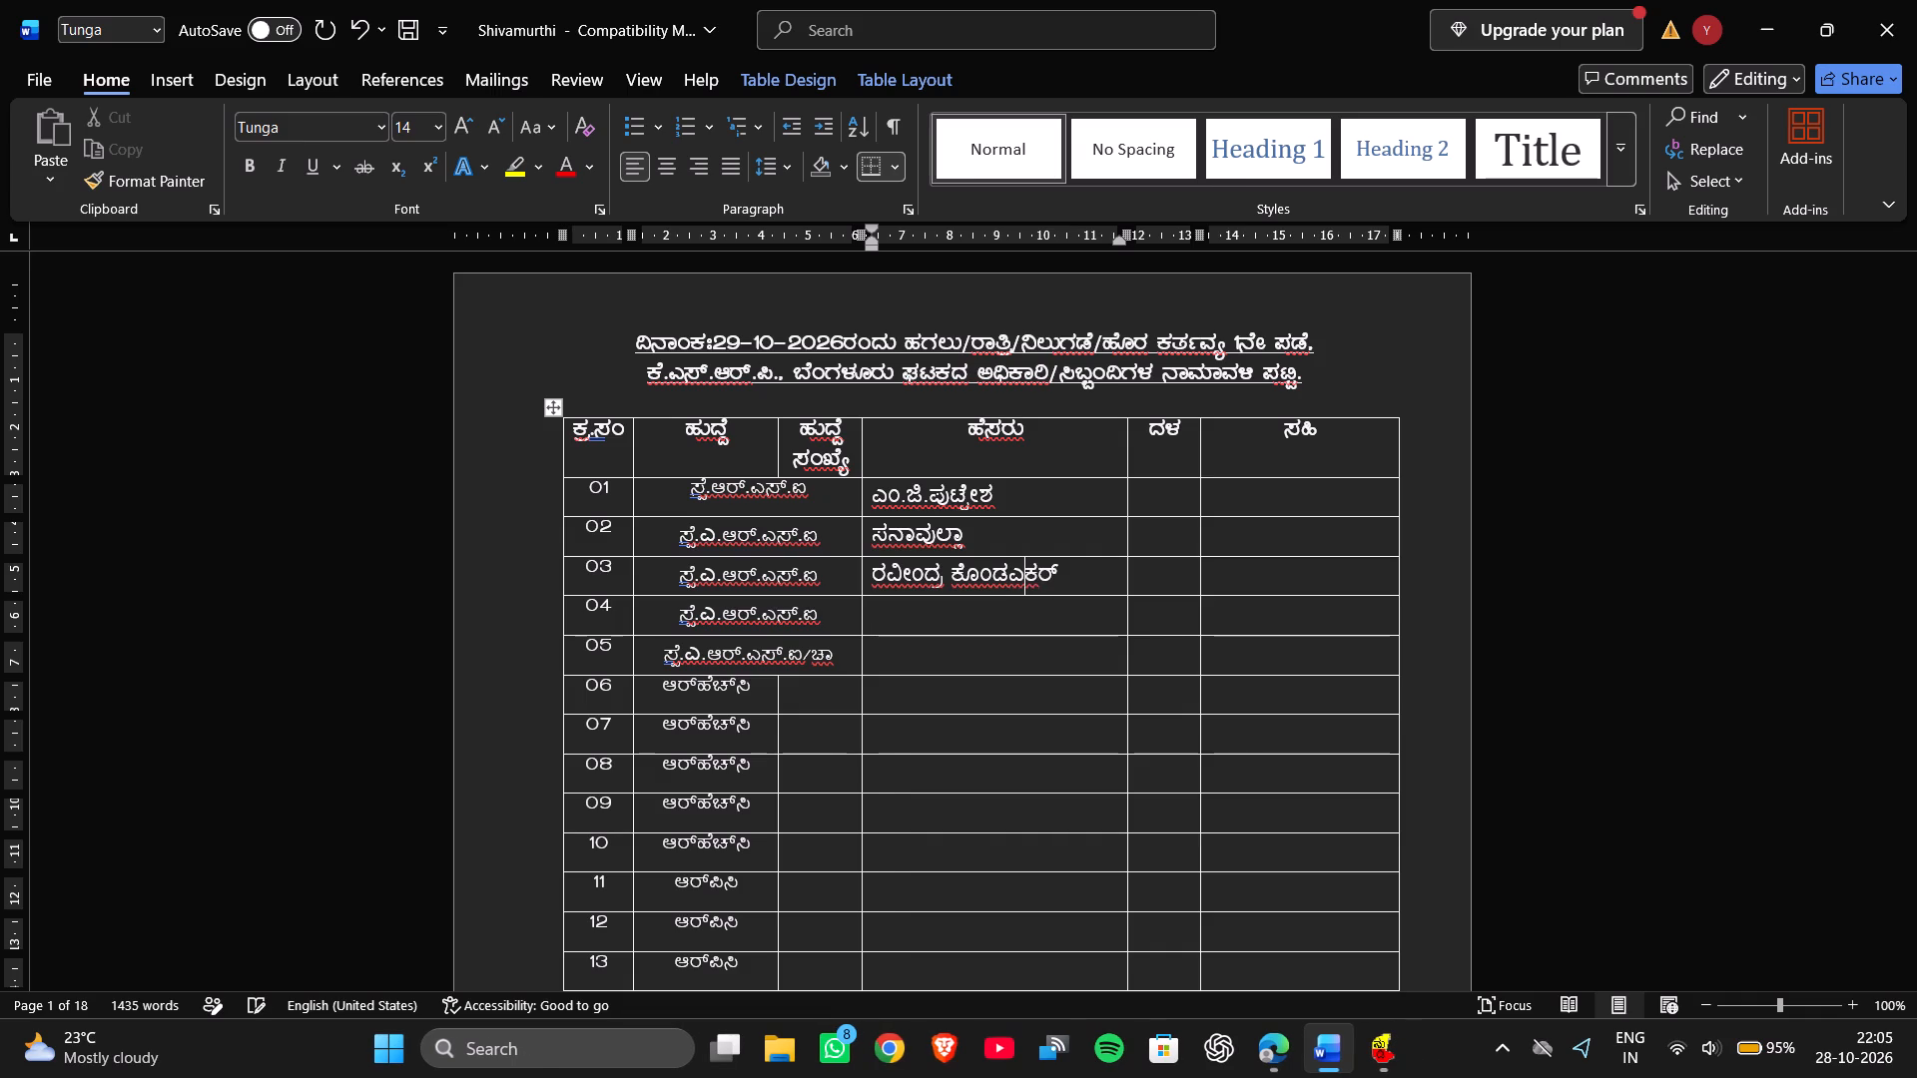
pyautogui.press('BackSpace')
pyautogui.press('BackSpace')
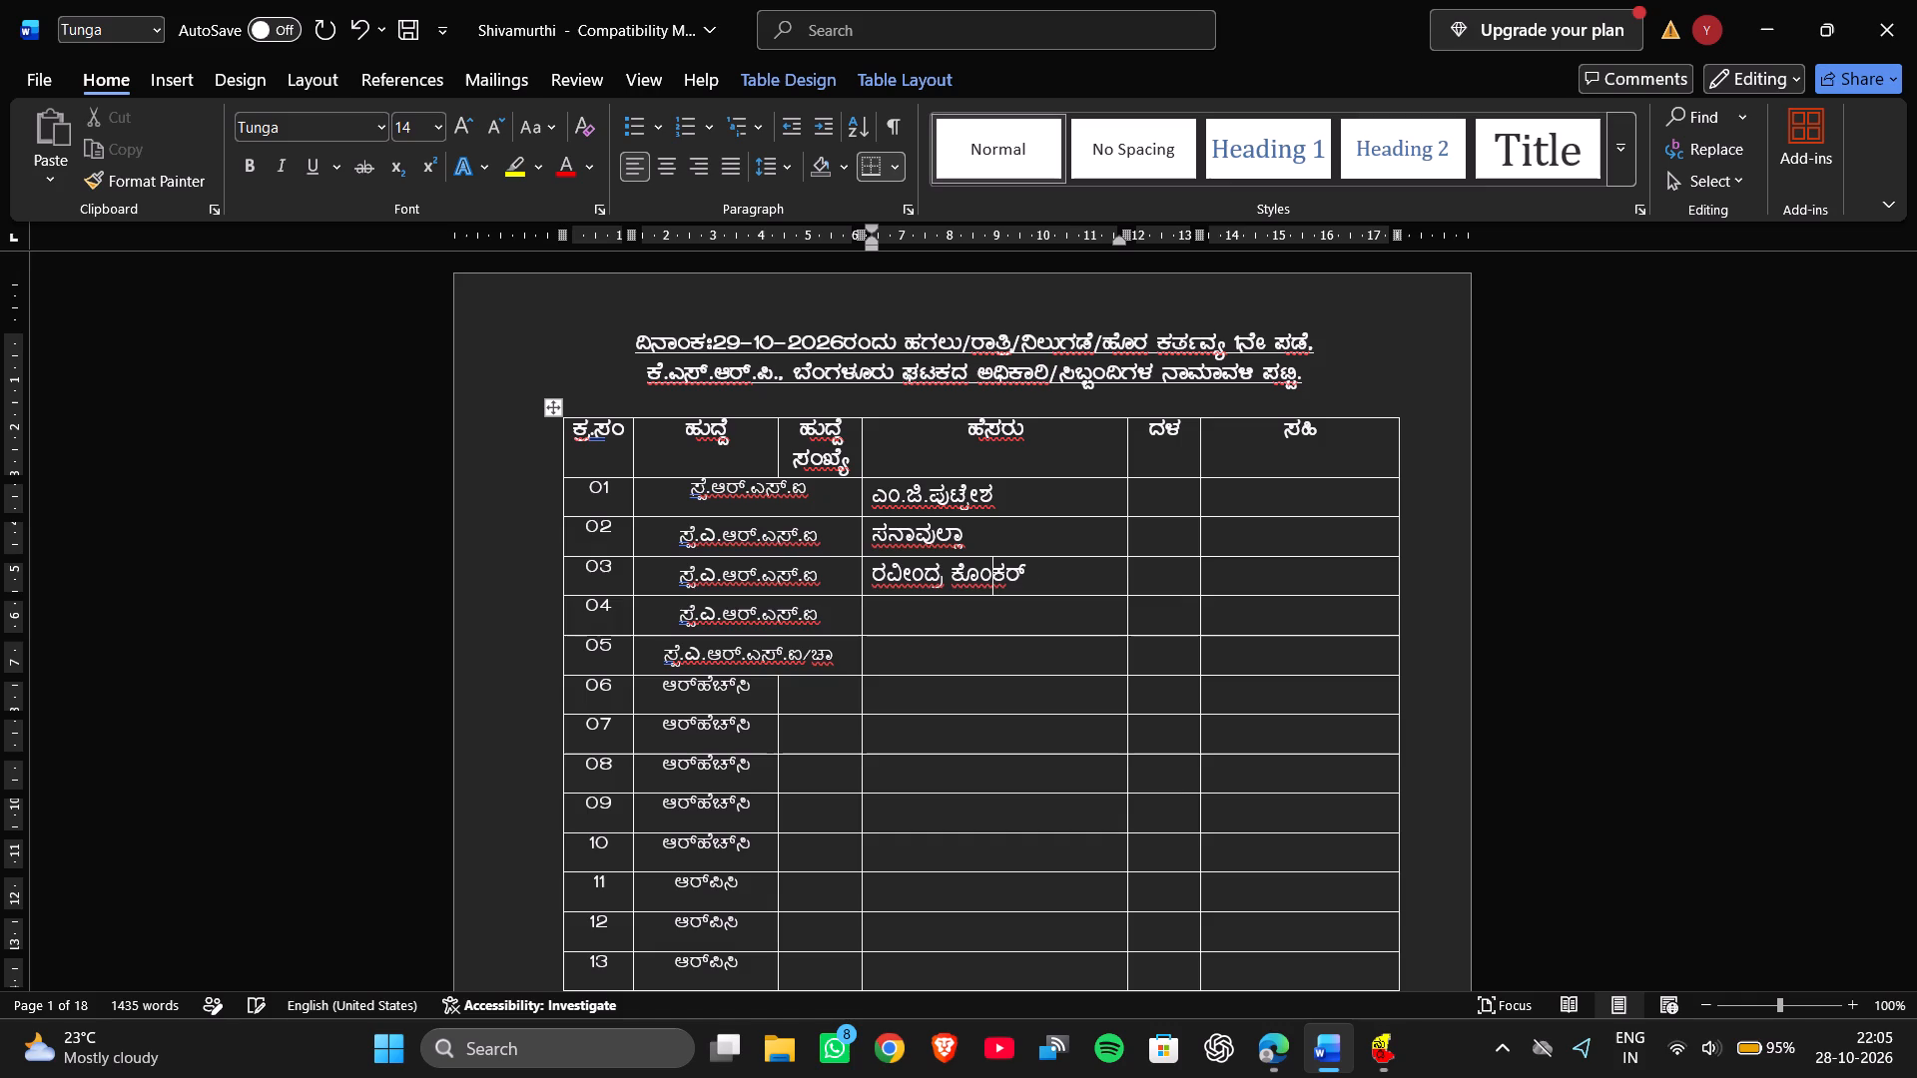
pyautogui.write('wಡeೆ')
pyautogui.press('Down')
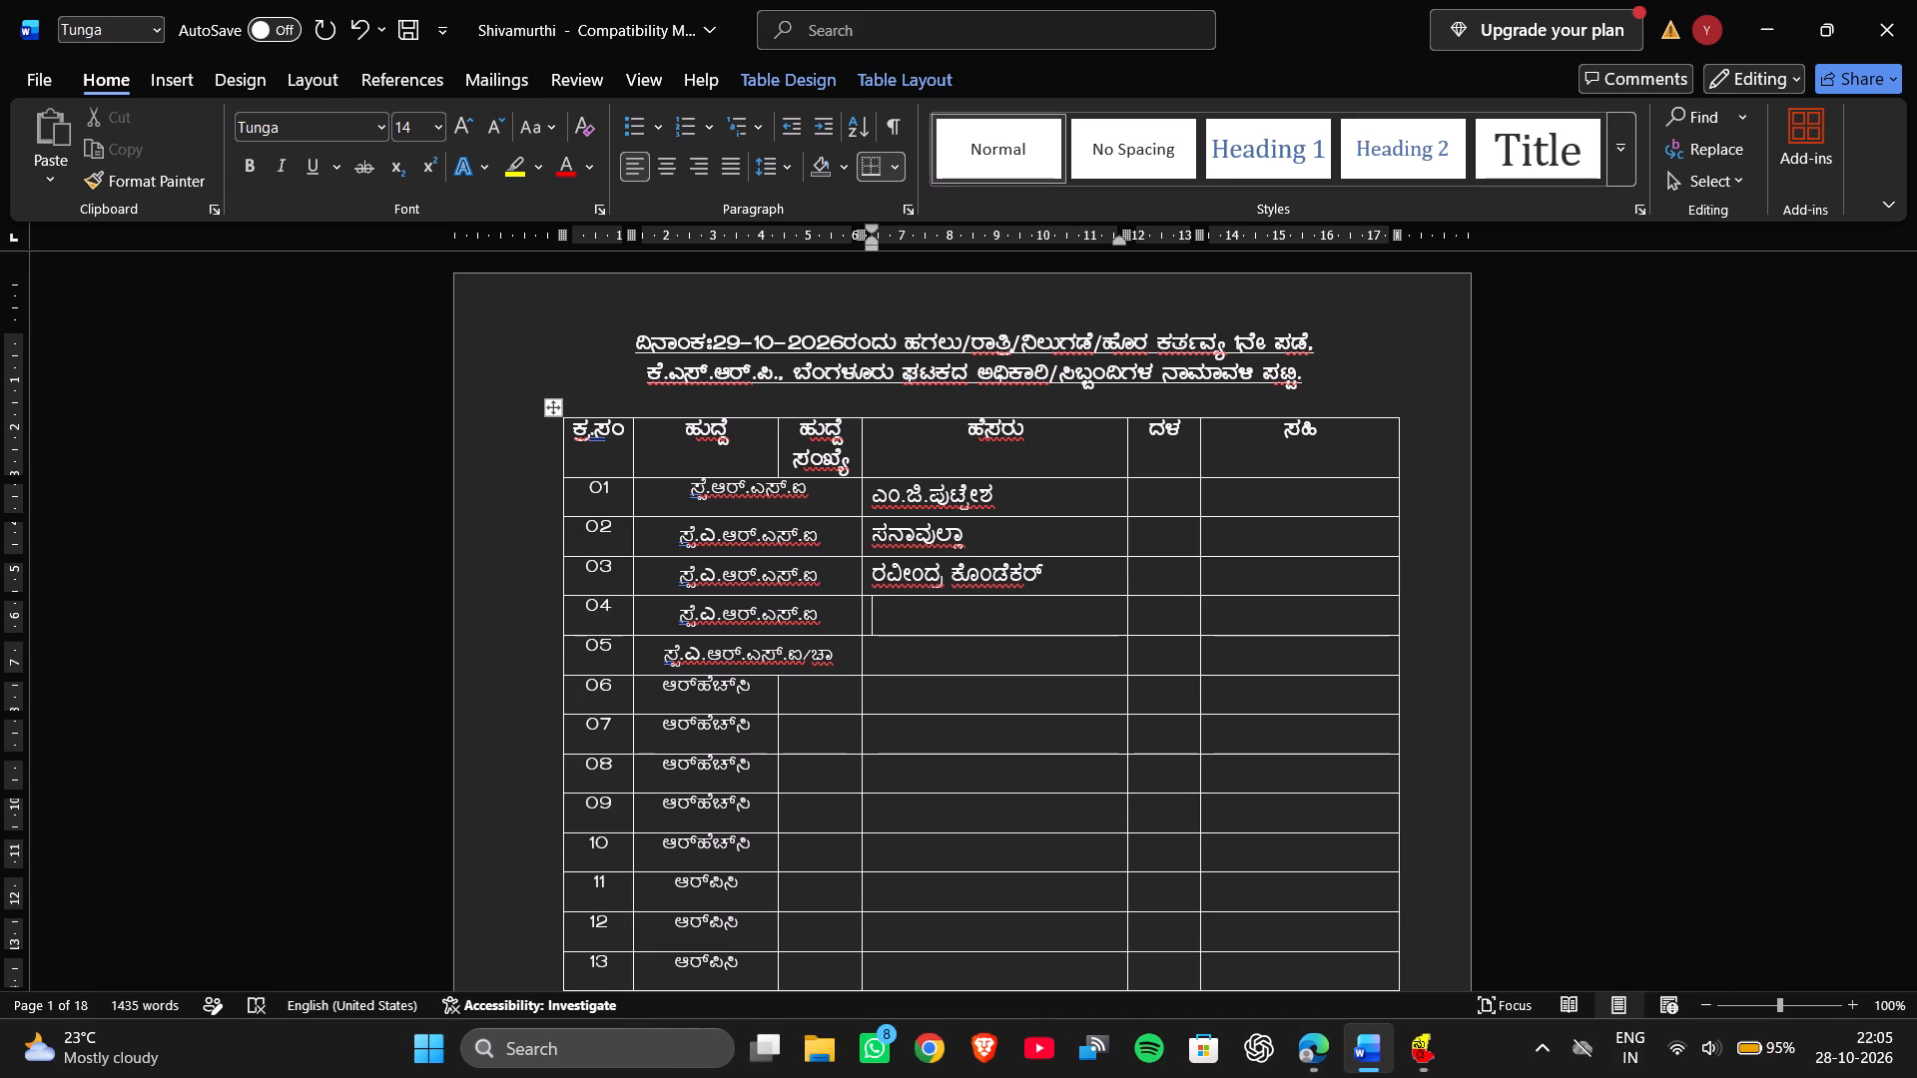
# Enter the officer's initials and name in Kannada in the ಹೆಸರು cell of row 04 and move to row 05.
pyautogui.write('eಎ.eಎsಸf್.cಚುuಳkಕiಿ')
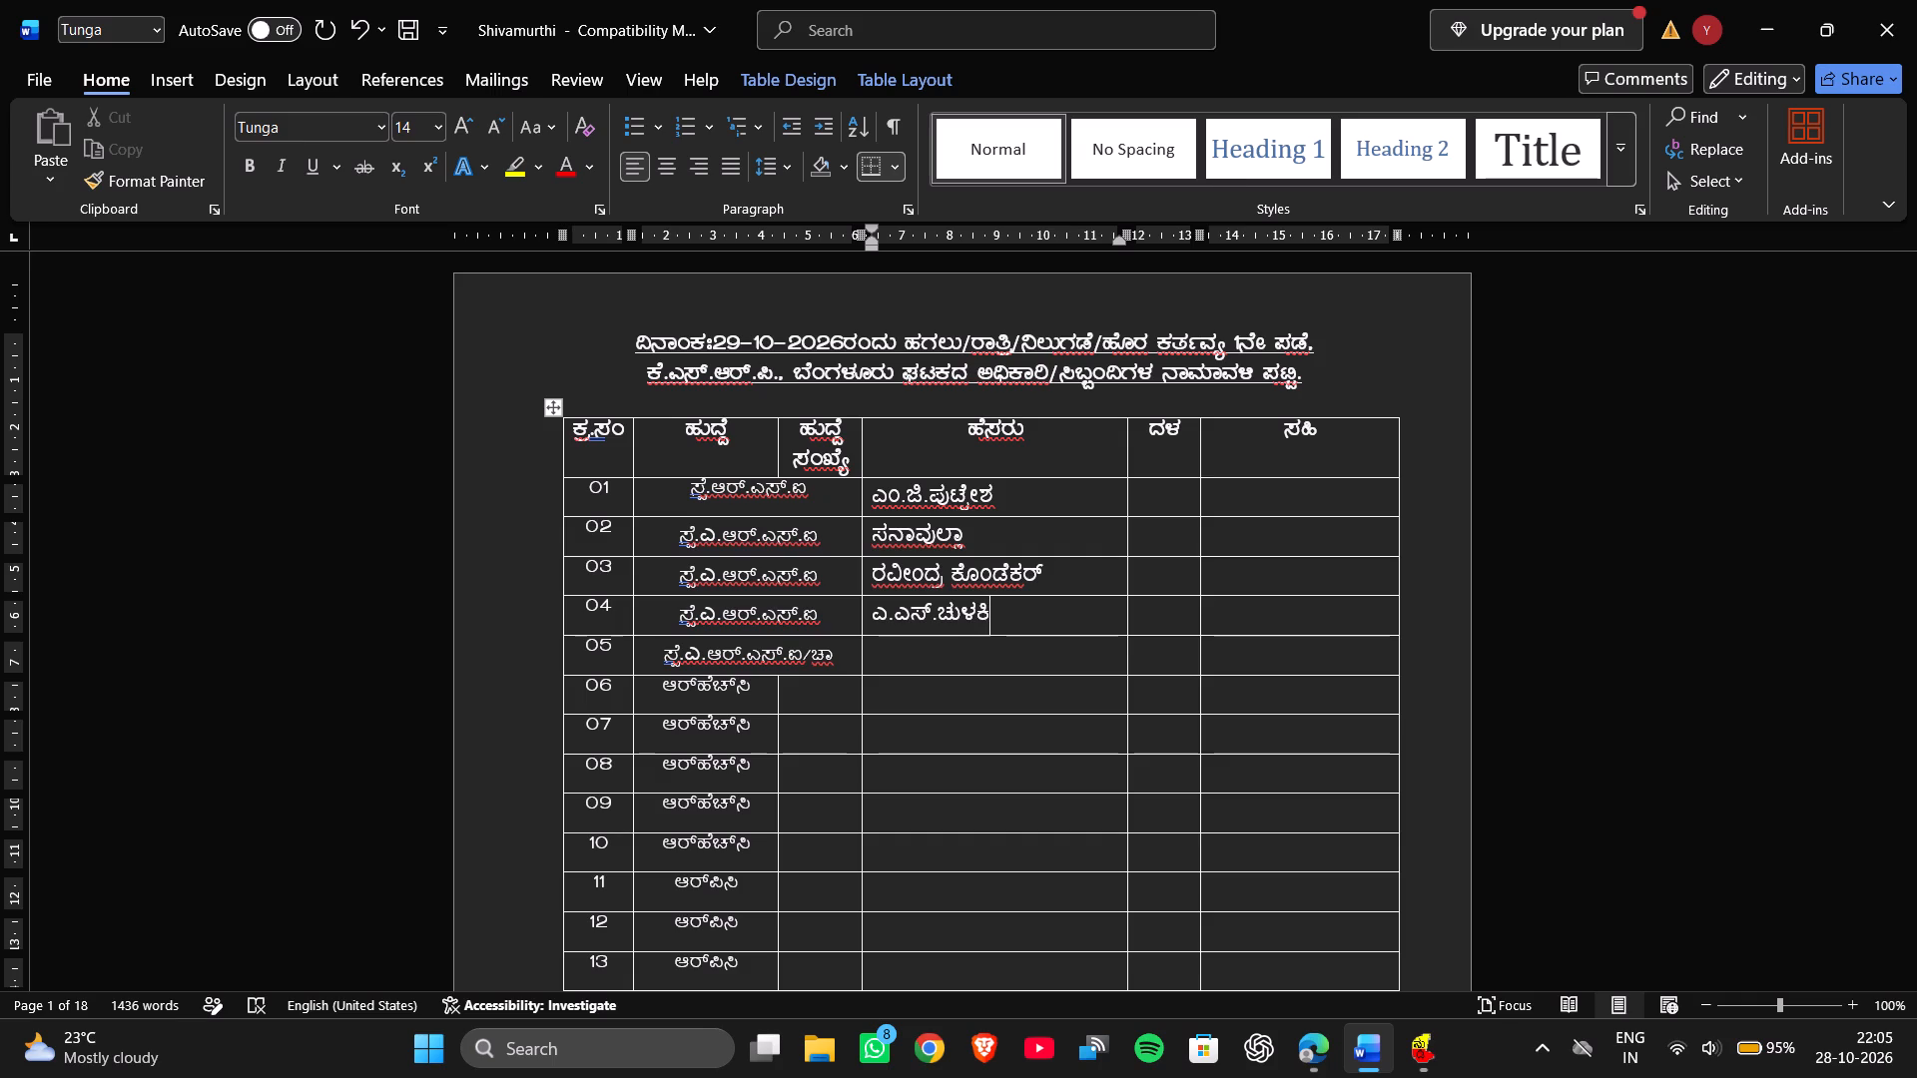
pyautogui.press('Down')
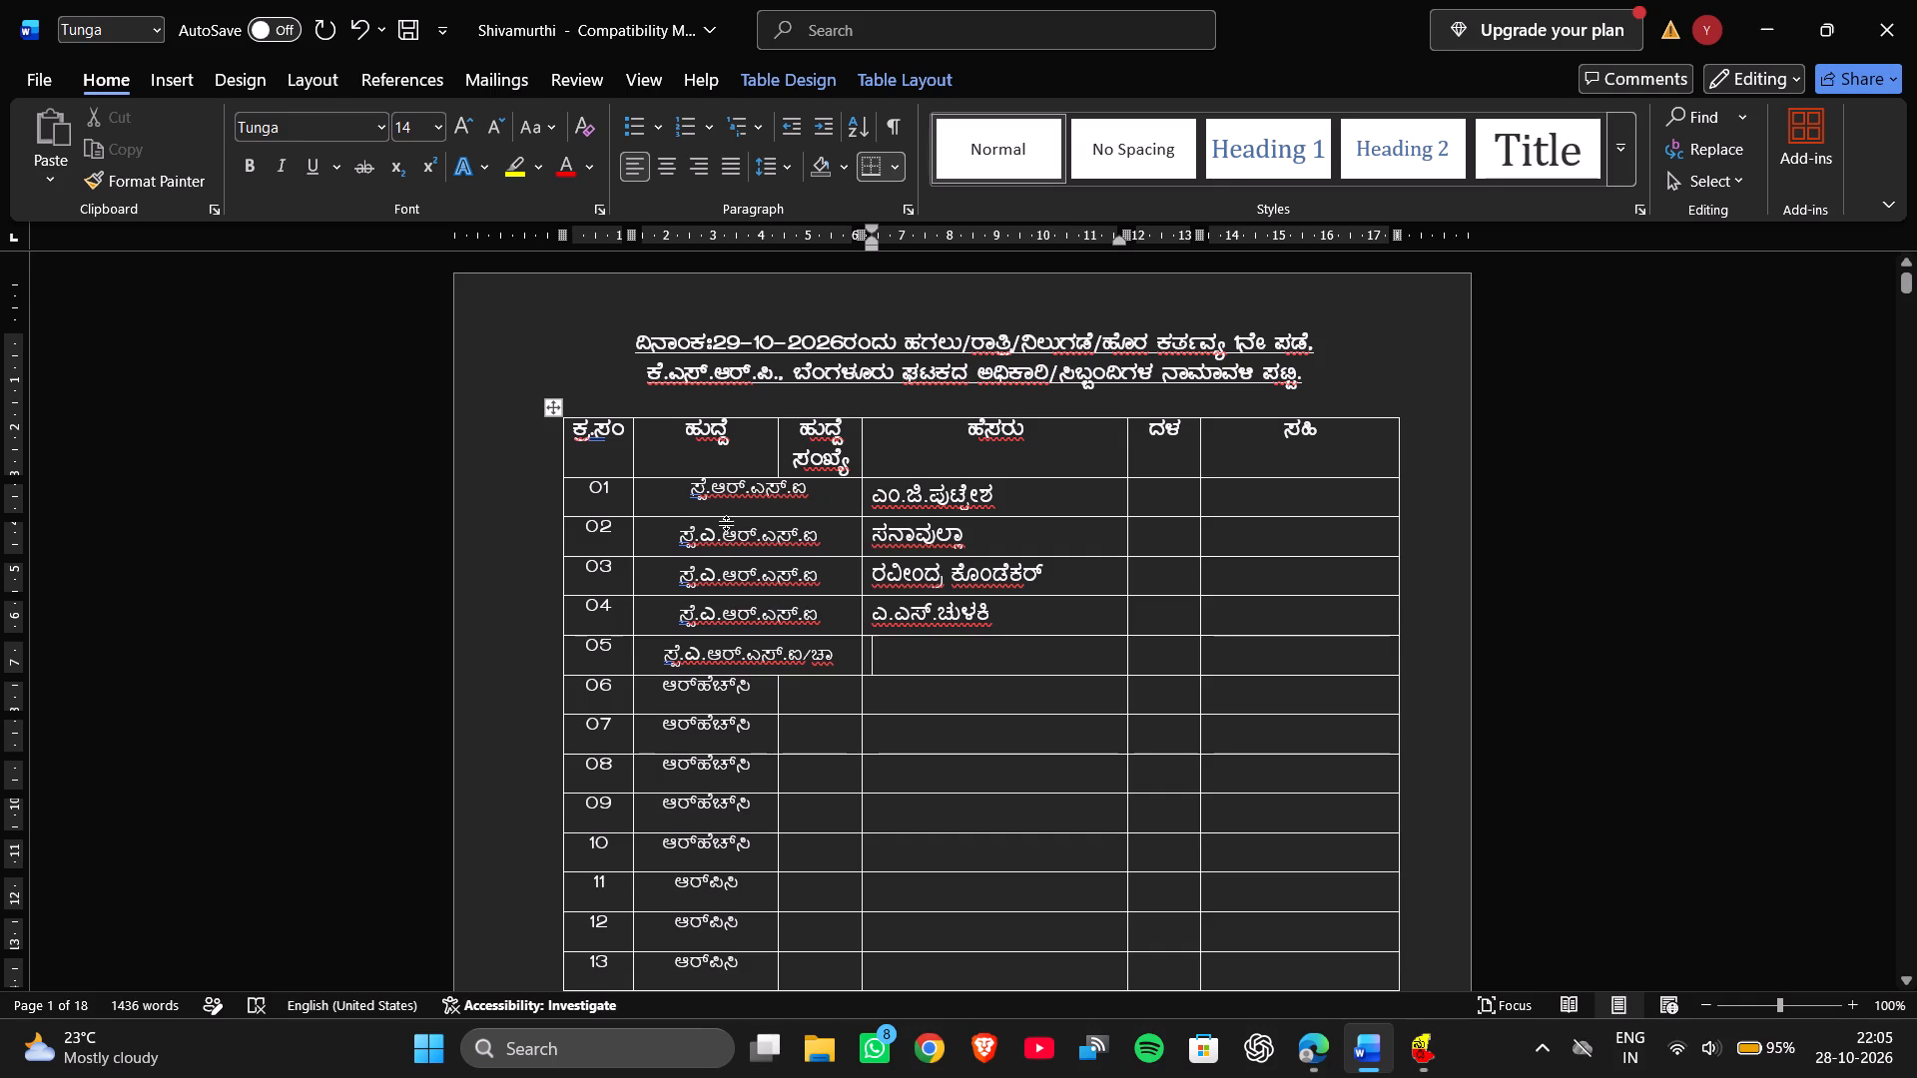
# Leave row 05 blank, fill row 06 with post number 278 and the person's Kannada name, and move to row 07's post number cell.
pyautogui.click(641, 662)
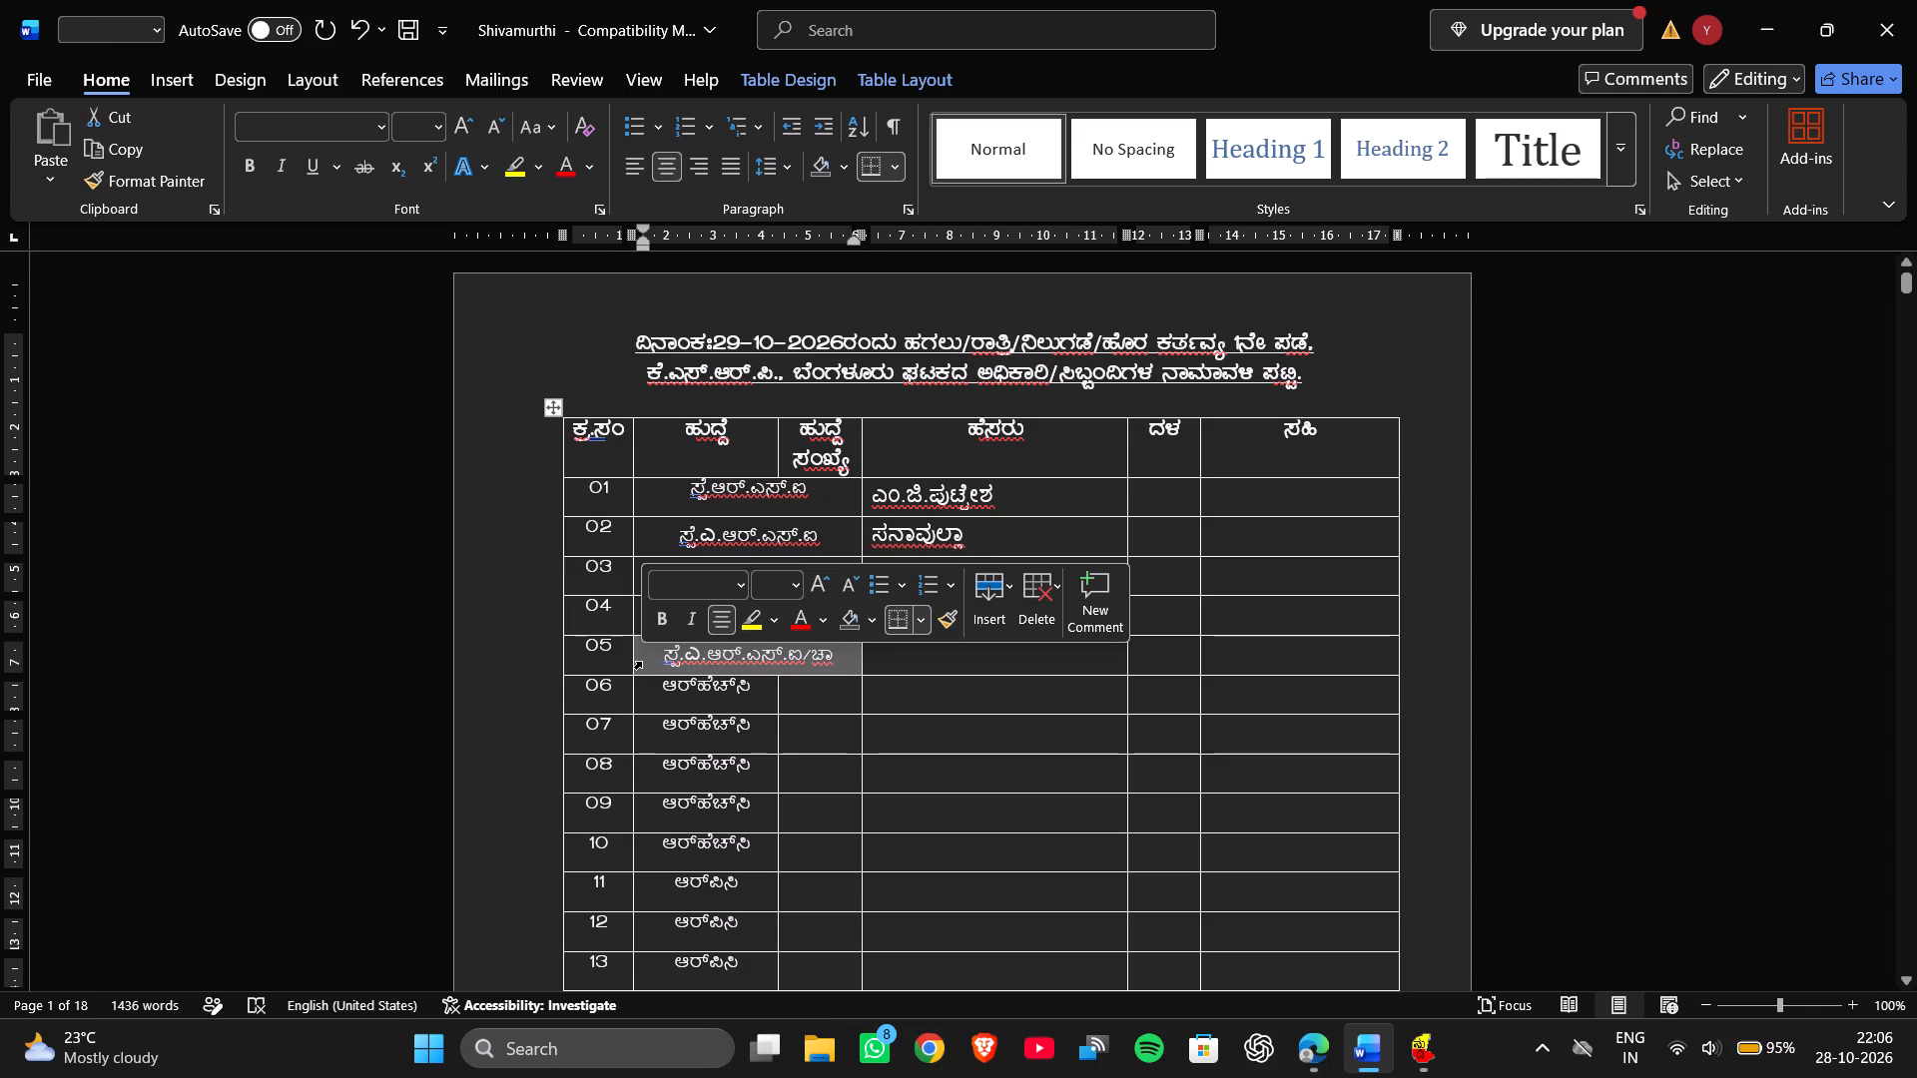
pyautogui.click(815, 700)
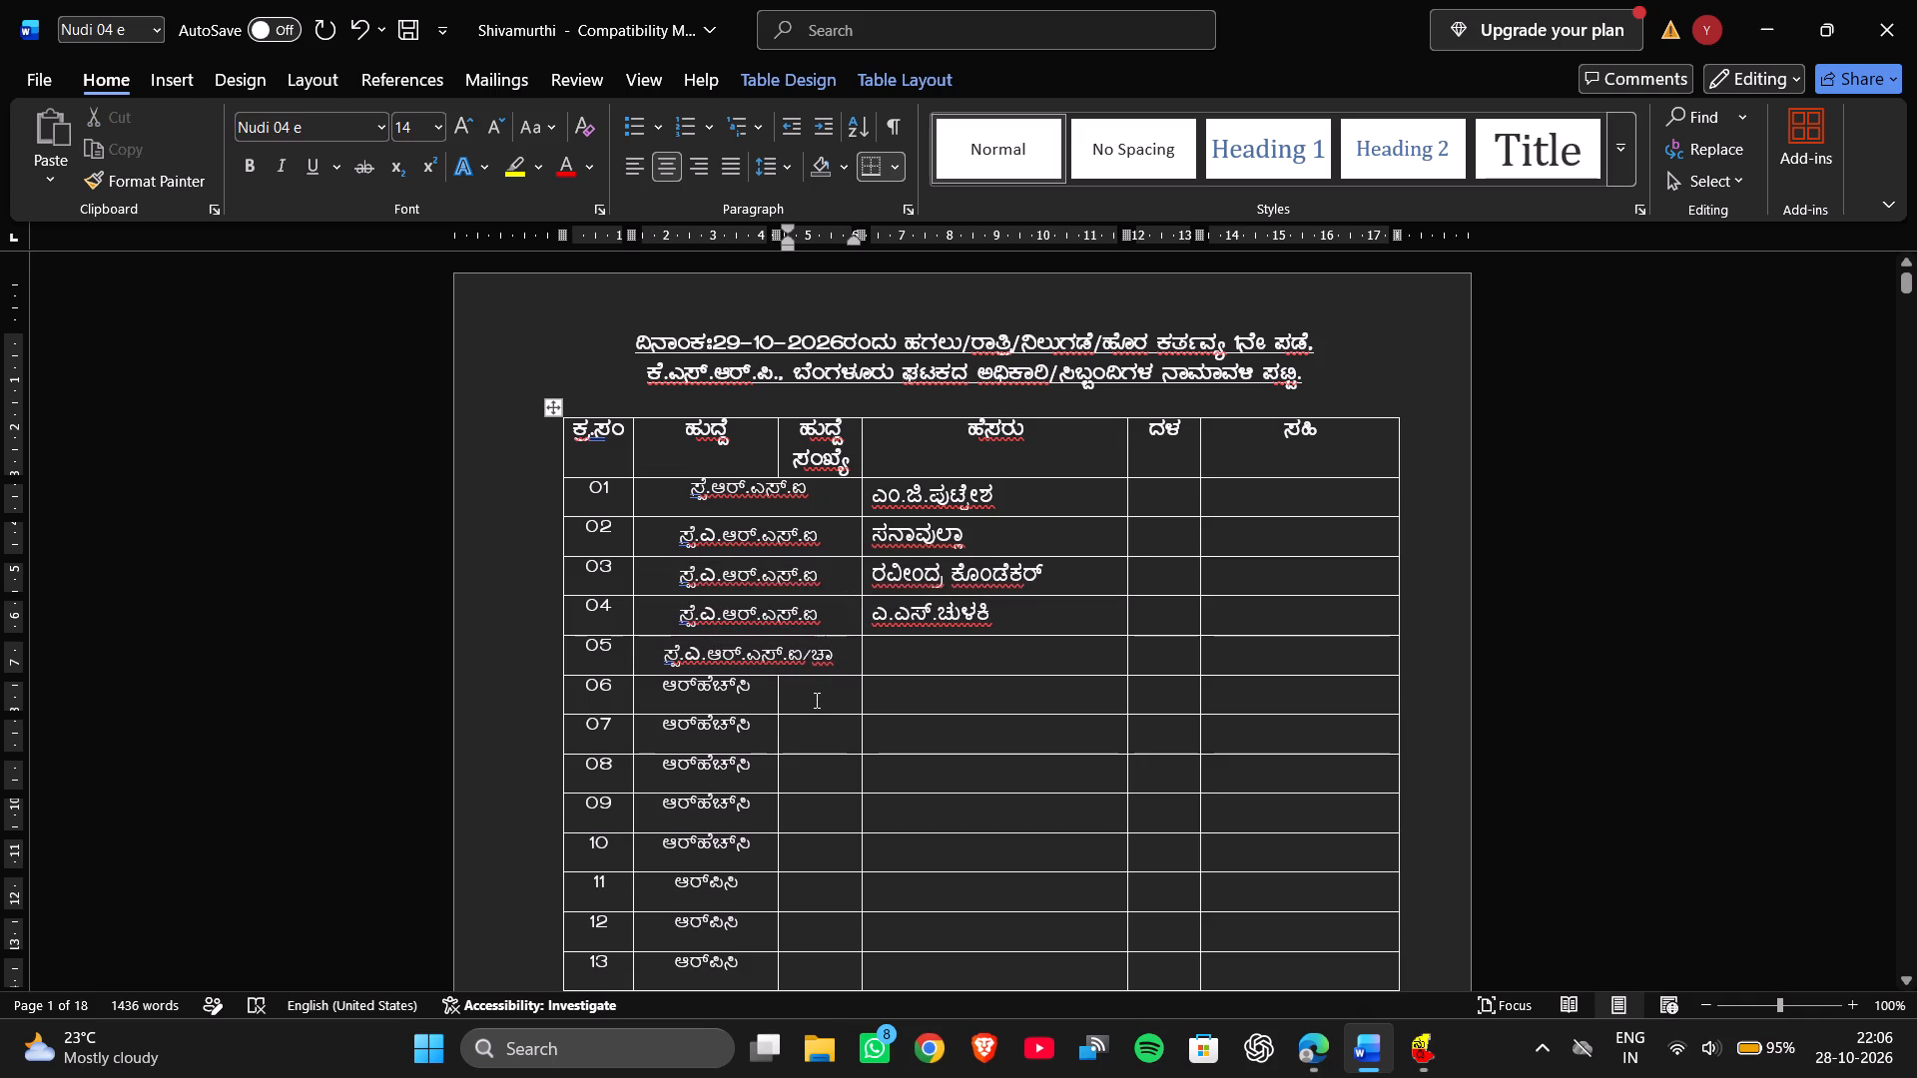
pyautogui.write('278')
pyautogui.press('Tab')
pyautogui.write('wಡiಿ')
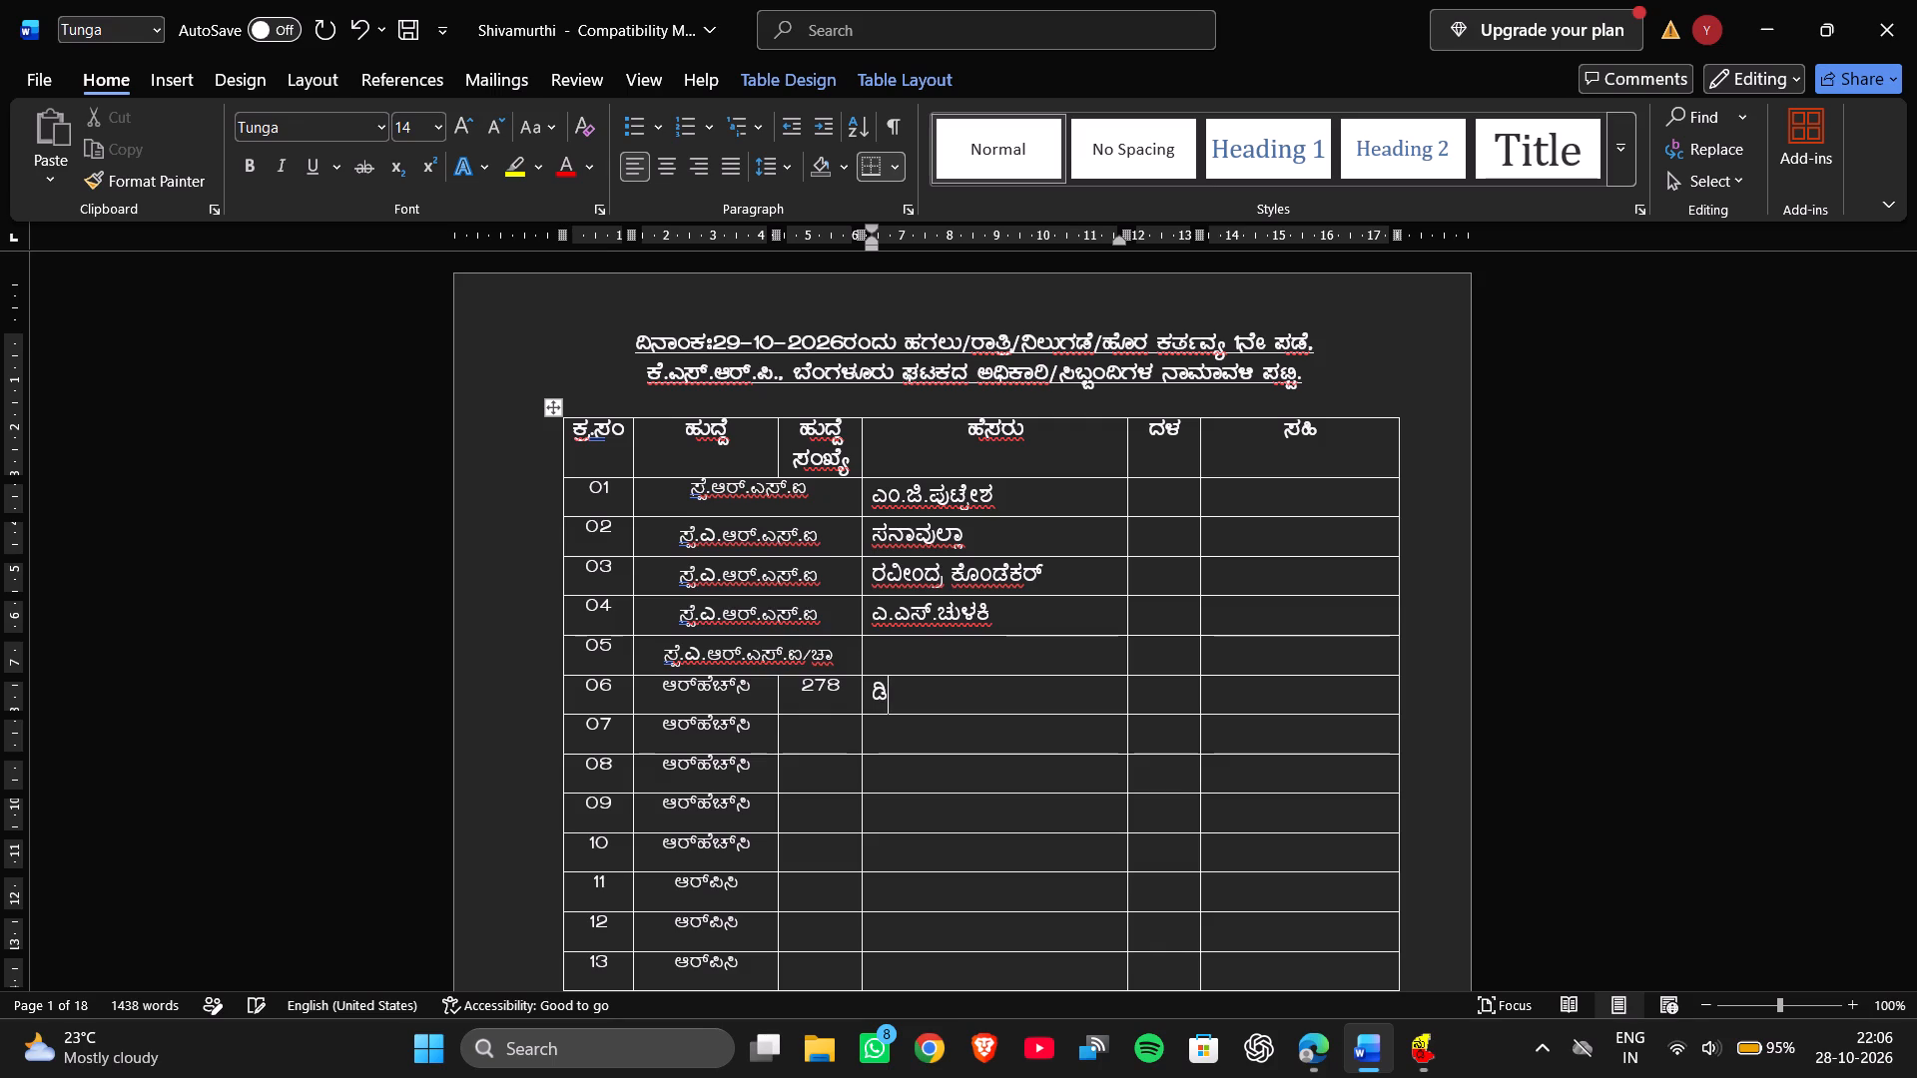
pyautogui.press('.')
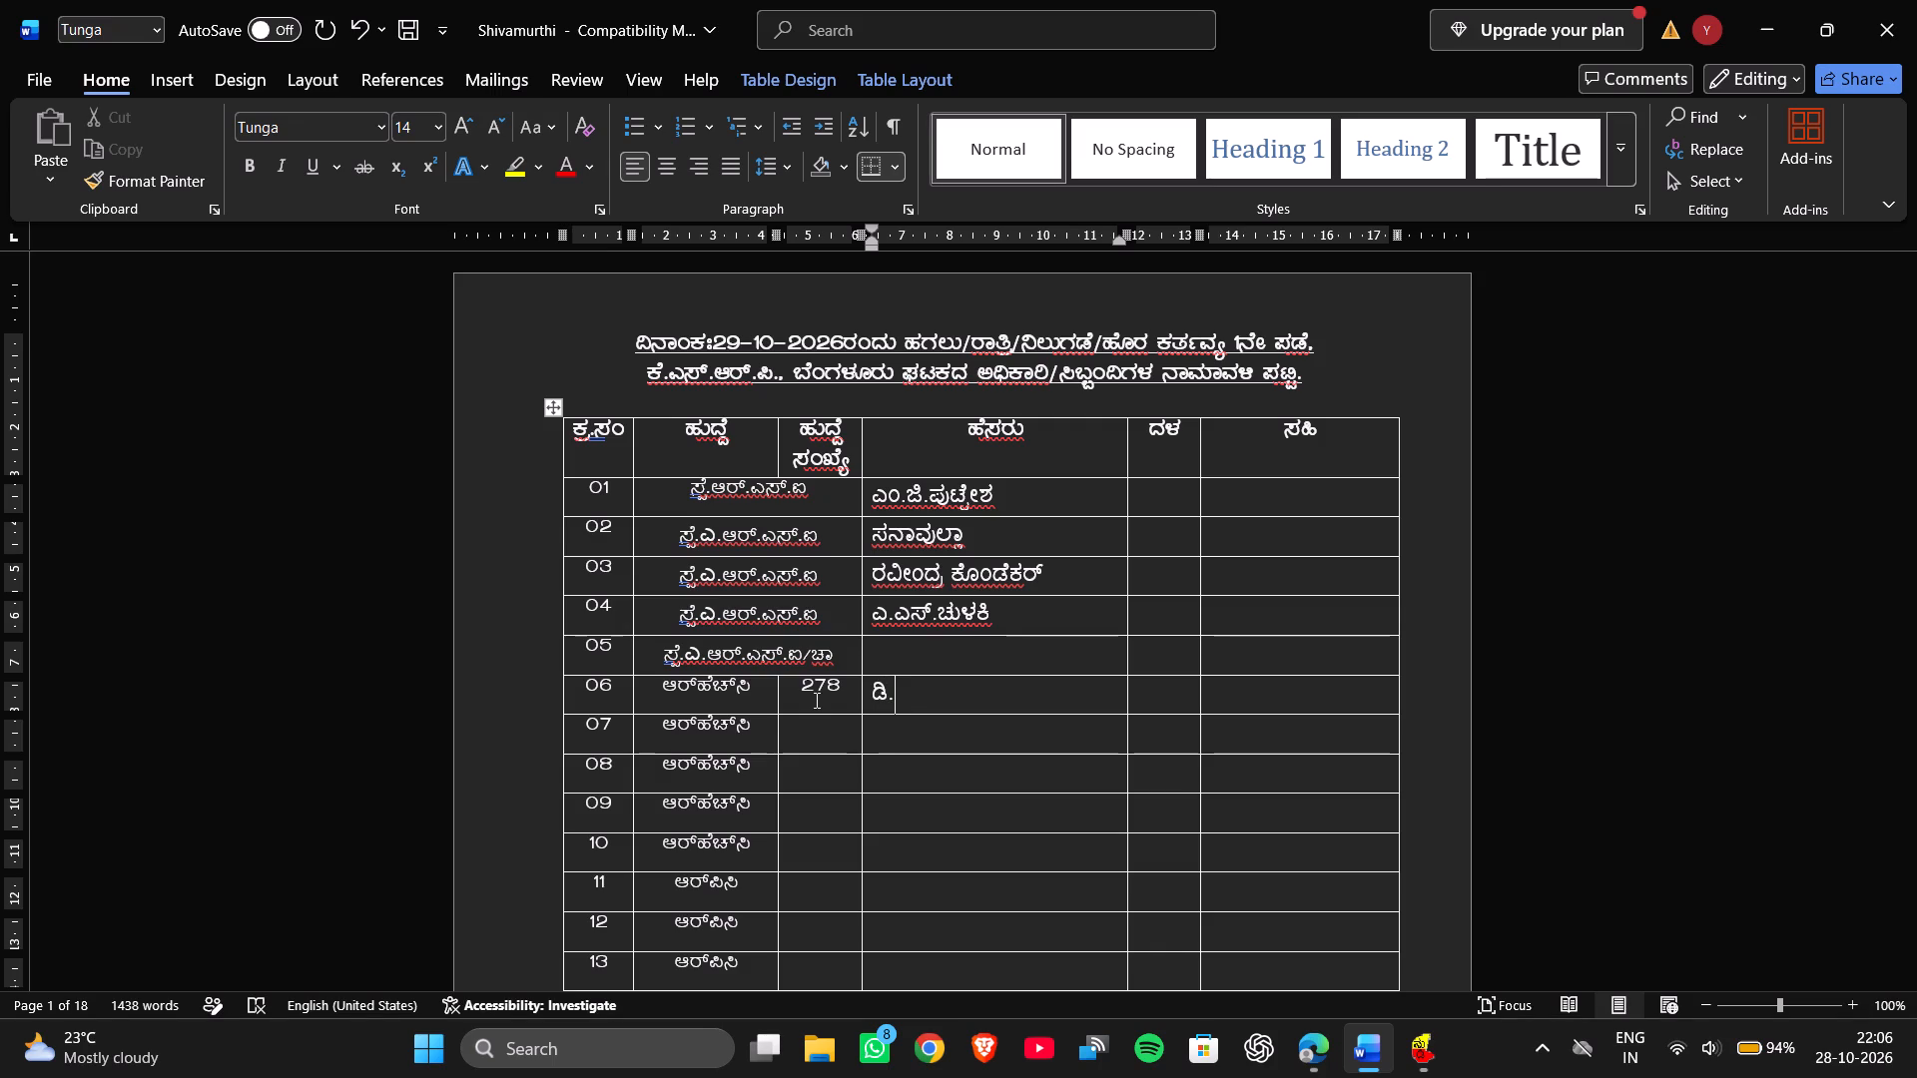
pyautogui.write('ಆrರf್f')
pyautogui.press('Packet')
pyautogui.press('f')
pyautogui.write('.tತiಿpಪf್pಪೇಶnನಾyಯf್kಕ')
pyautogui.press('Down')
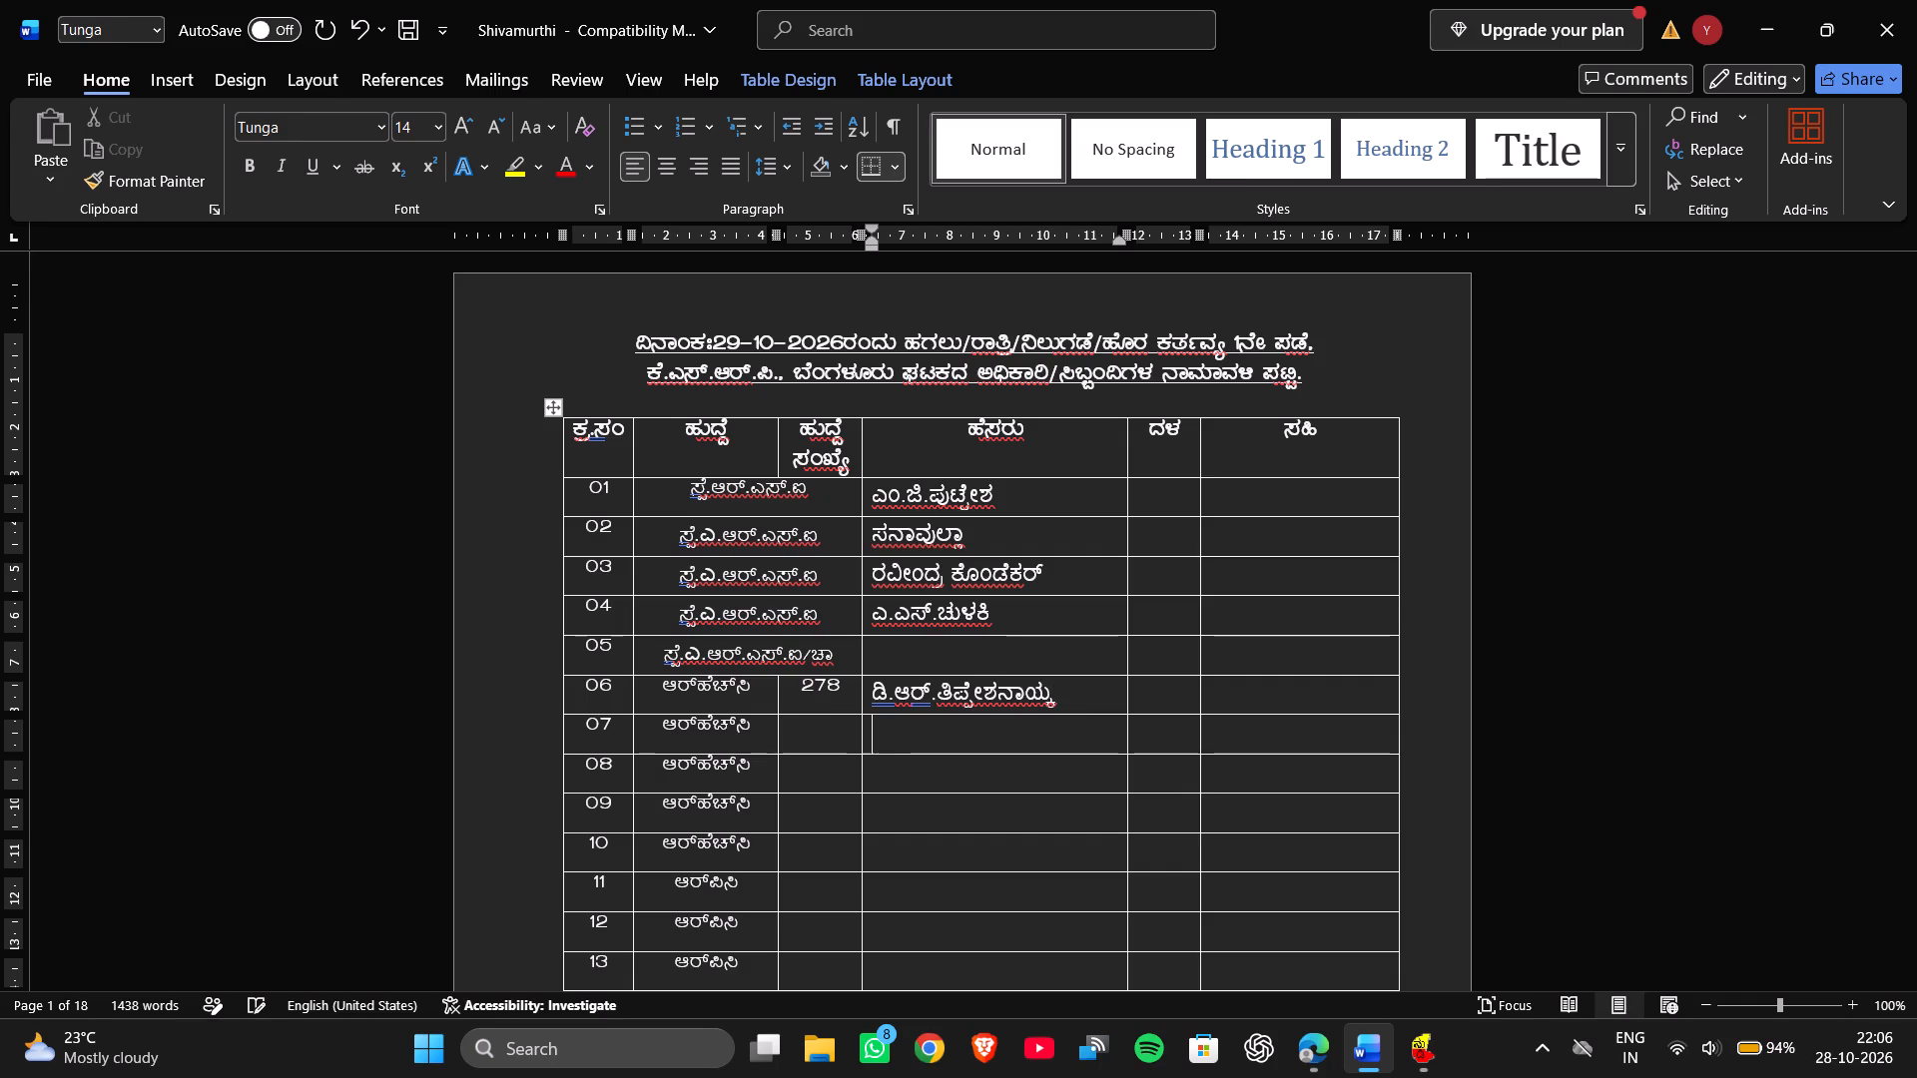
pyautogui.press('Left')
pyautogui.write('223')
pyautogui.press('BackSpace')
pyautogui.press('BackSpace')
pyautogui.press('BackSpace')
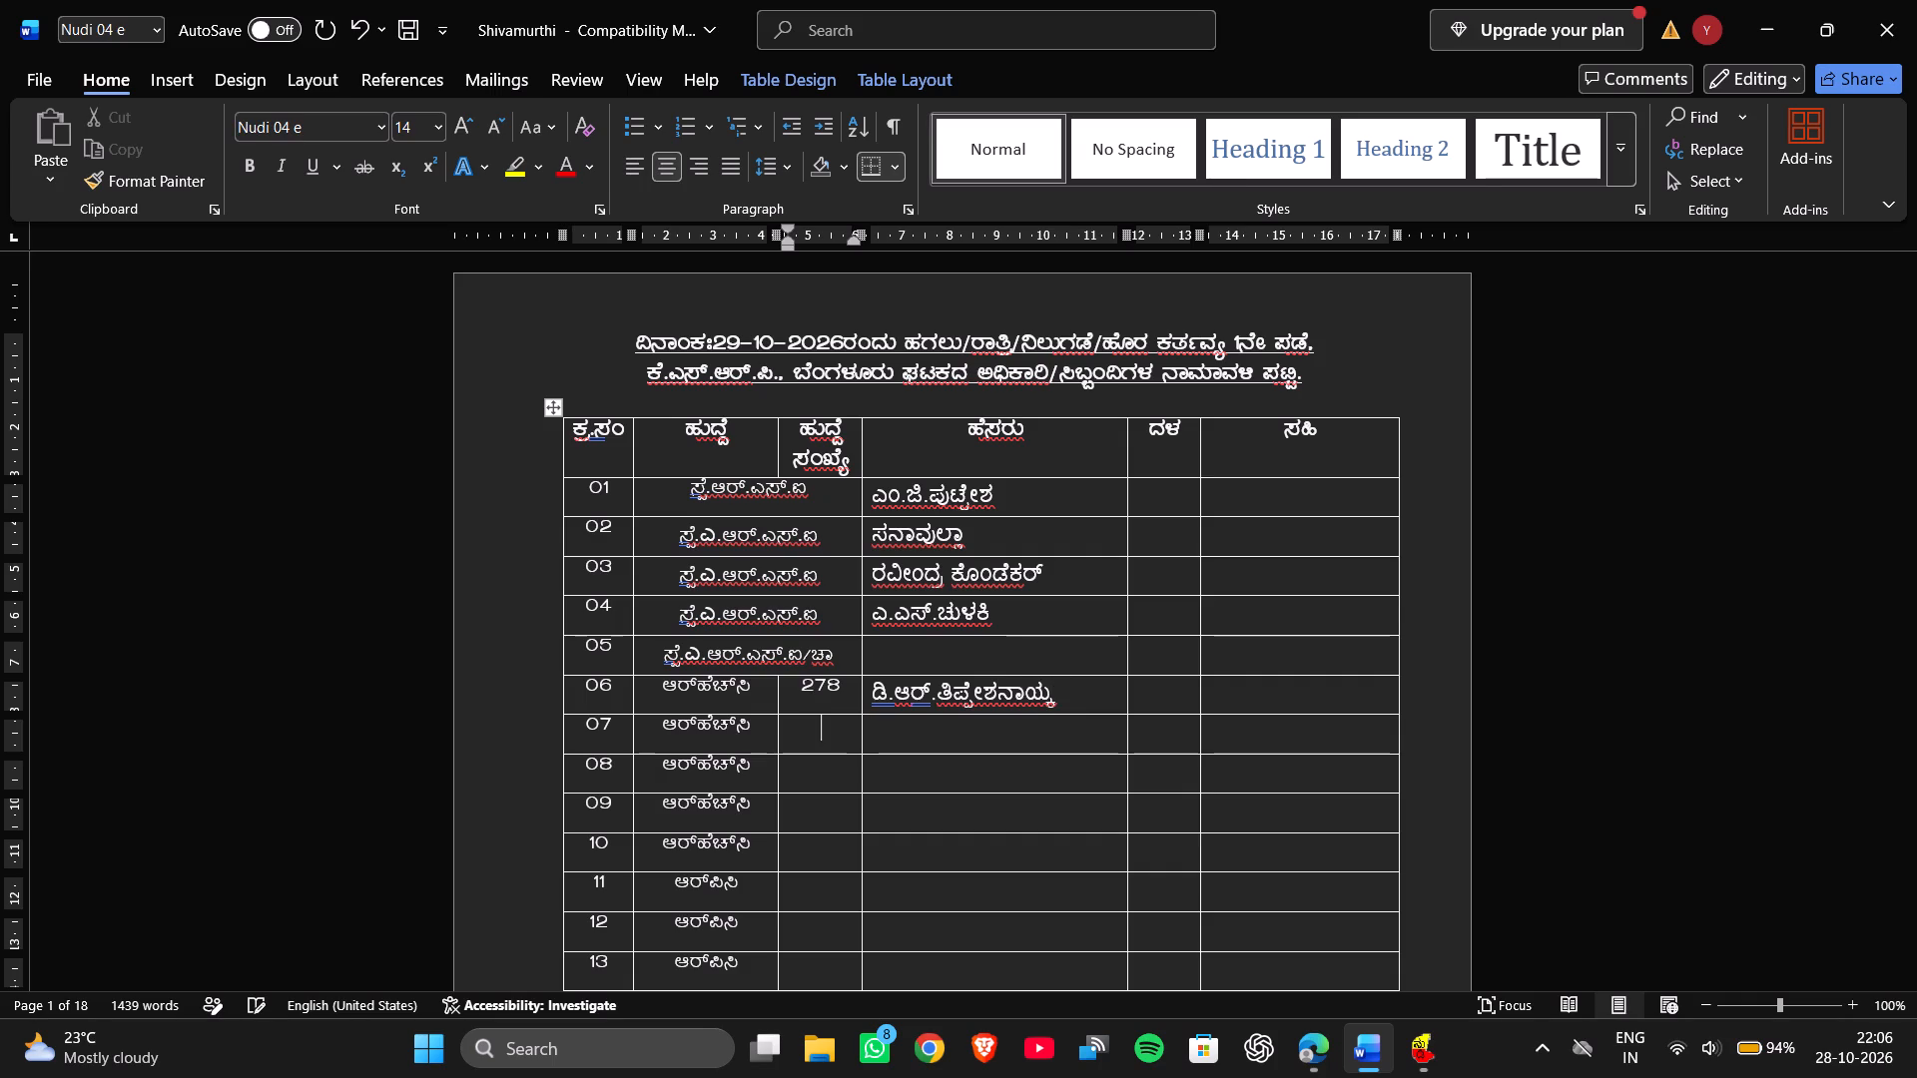
# Fill row 07 with post number 73 and the person's Kannada name with initial, and move to row 08's post number cell.
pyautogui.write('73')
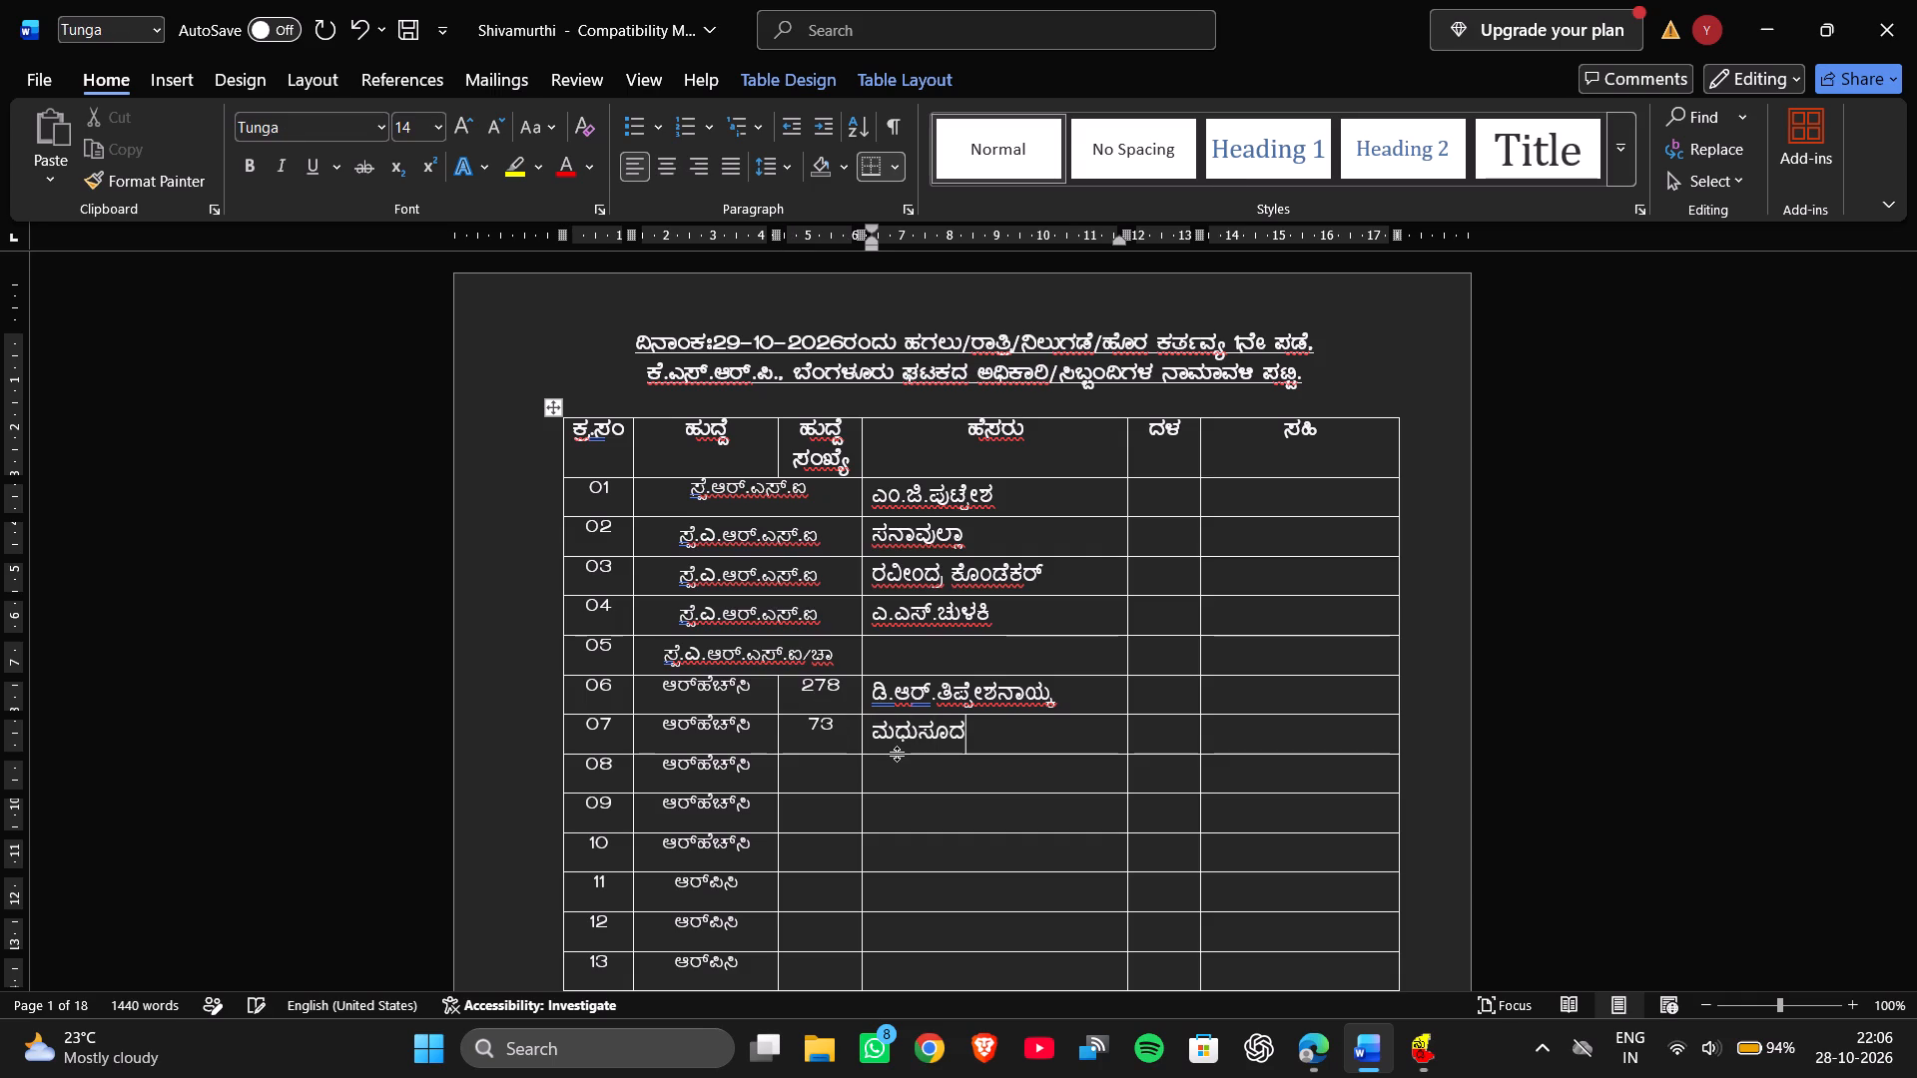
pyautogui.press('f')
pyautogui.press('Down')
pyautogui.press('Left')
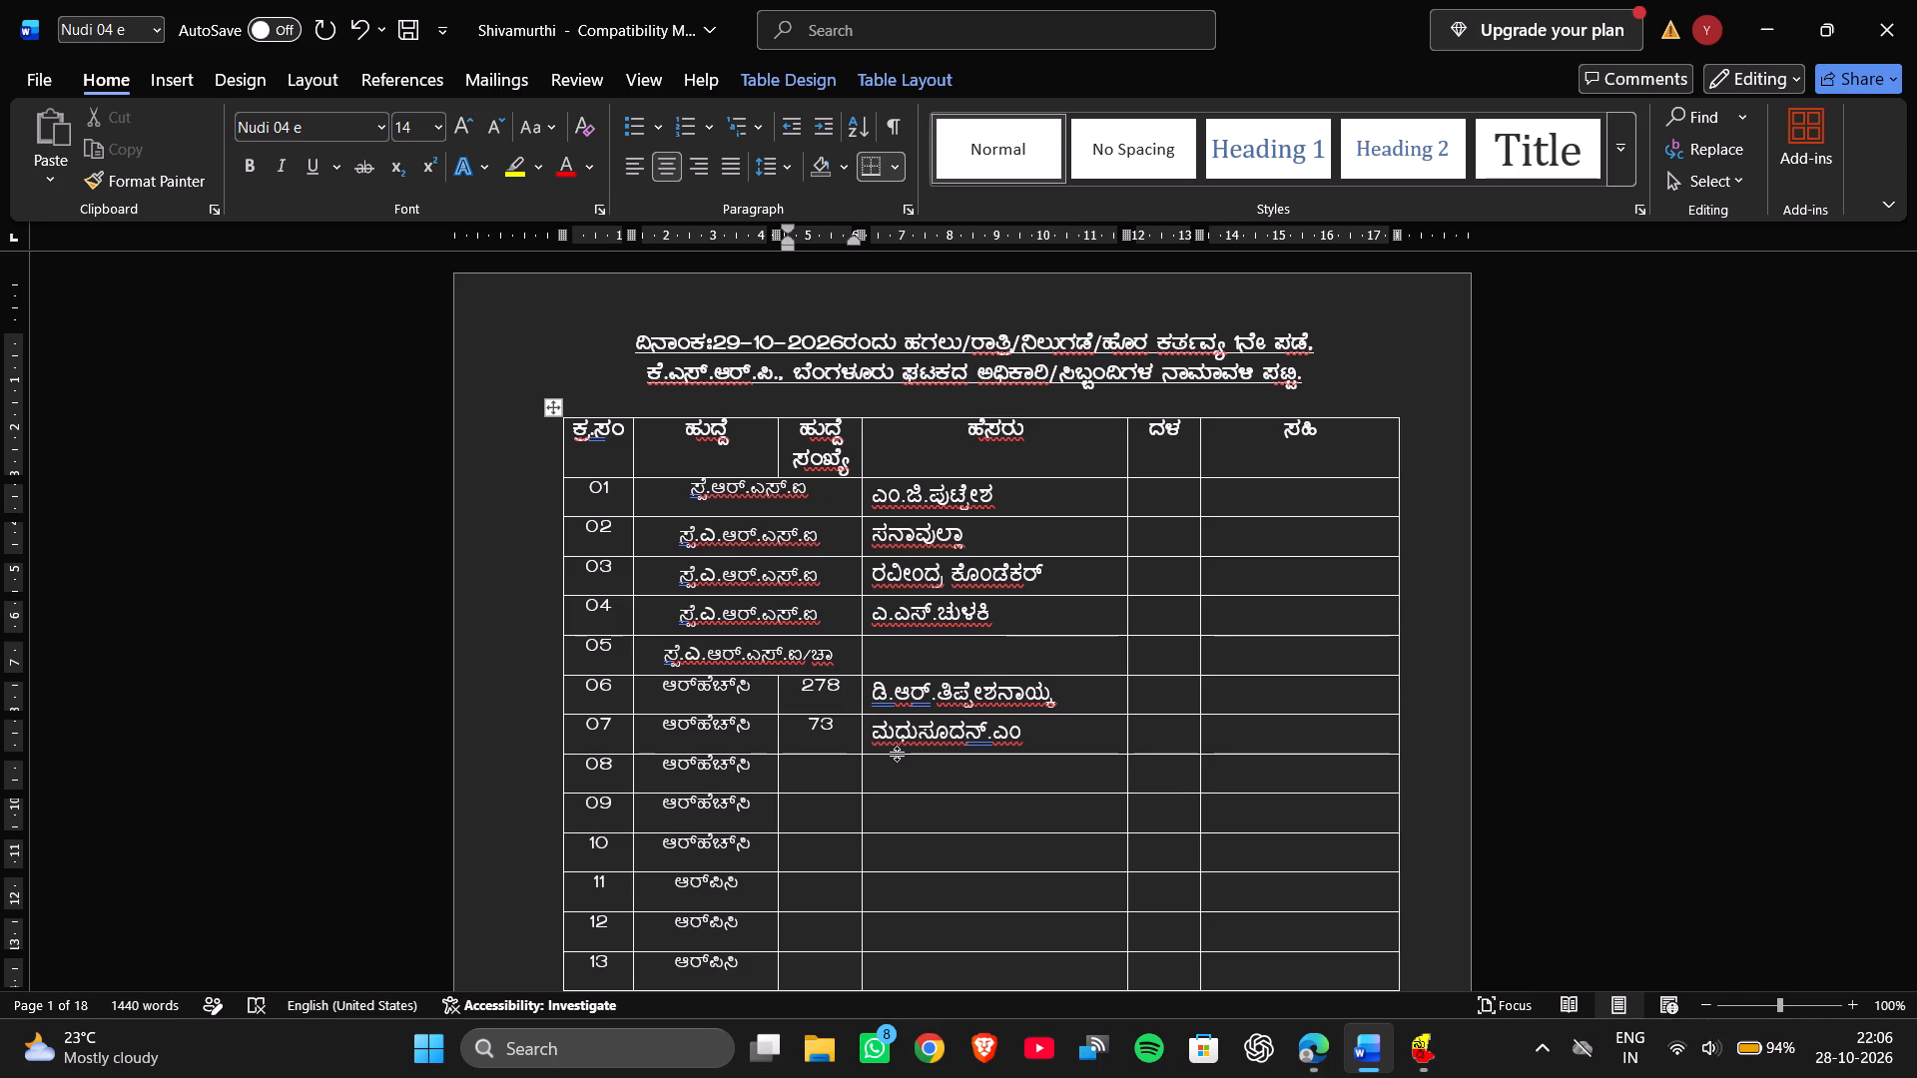
# Fill row 08 with post number 223 and the person's Kannada name with initial, and move to row 09's post number cell.
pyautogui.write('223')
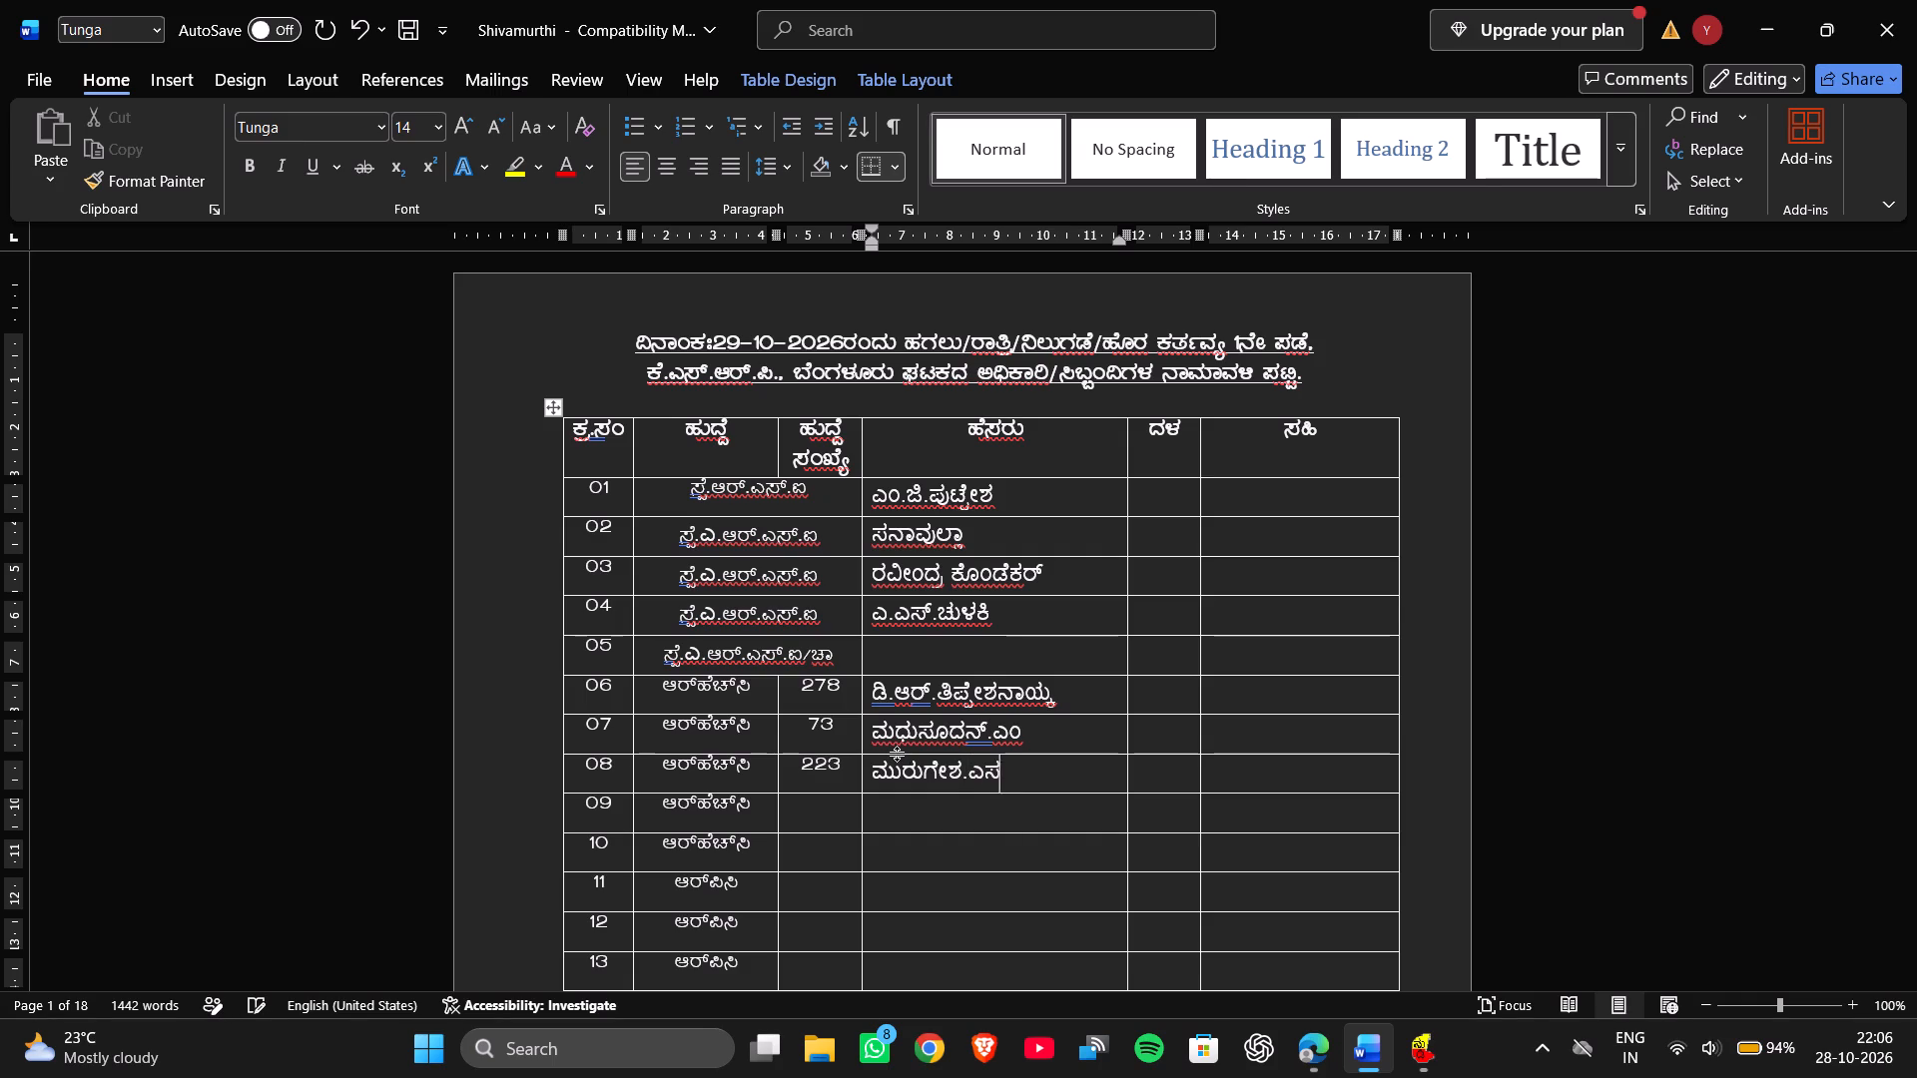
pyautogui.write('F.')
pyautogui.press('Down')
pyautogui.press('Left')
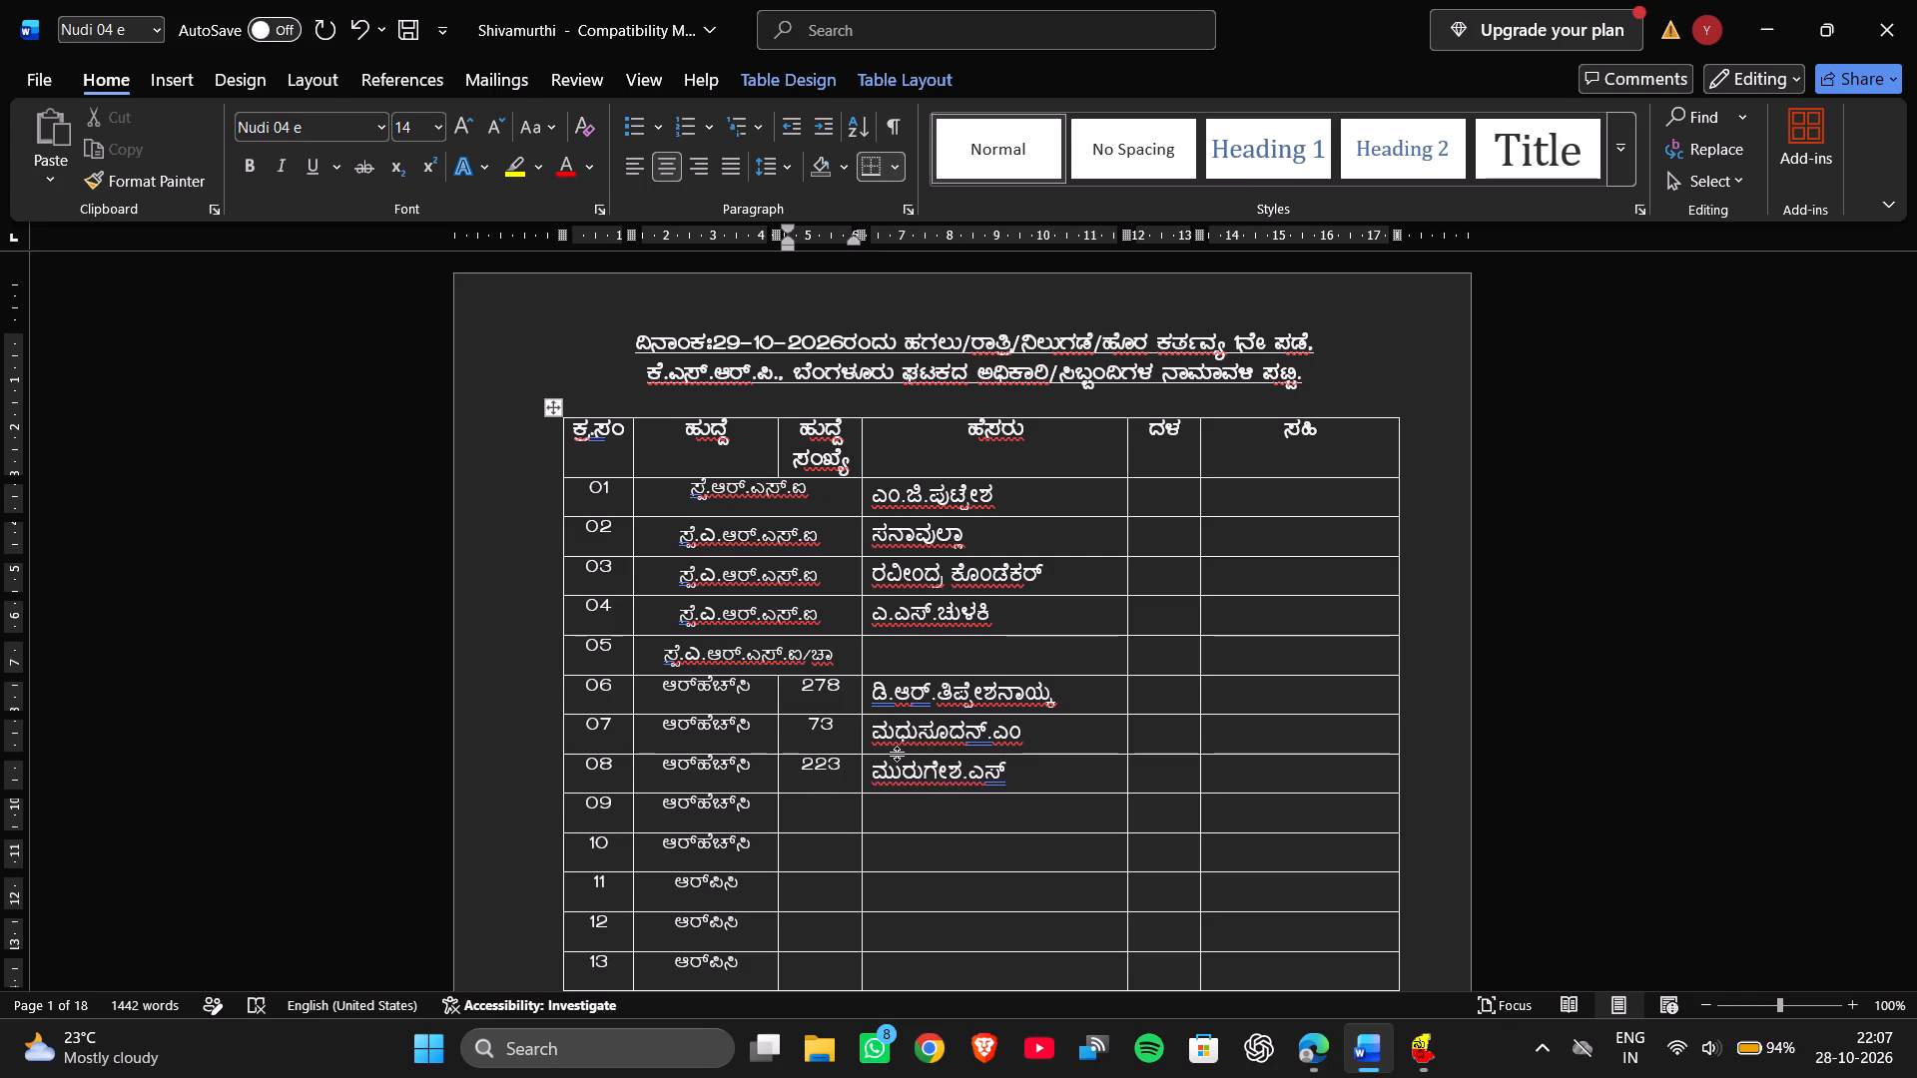
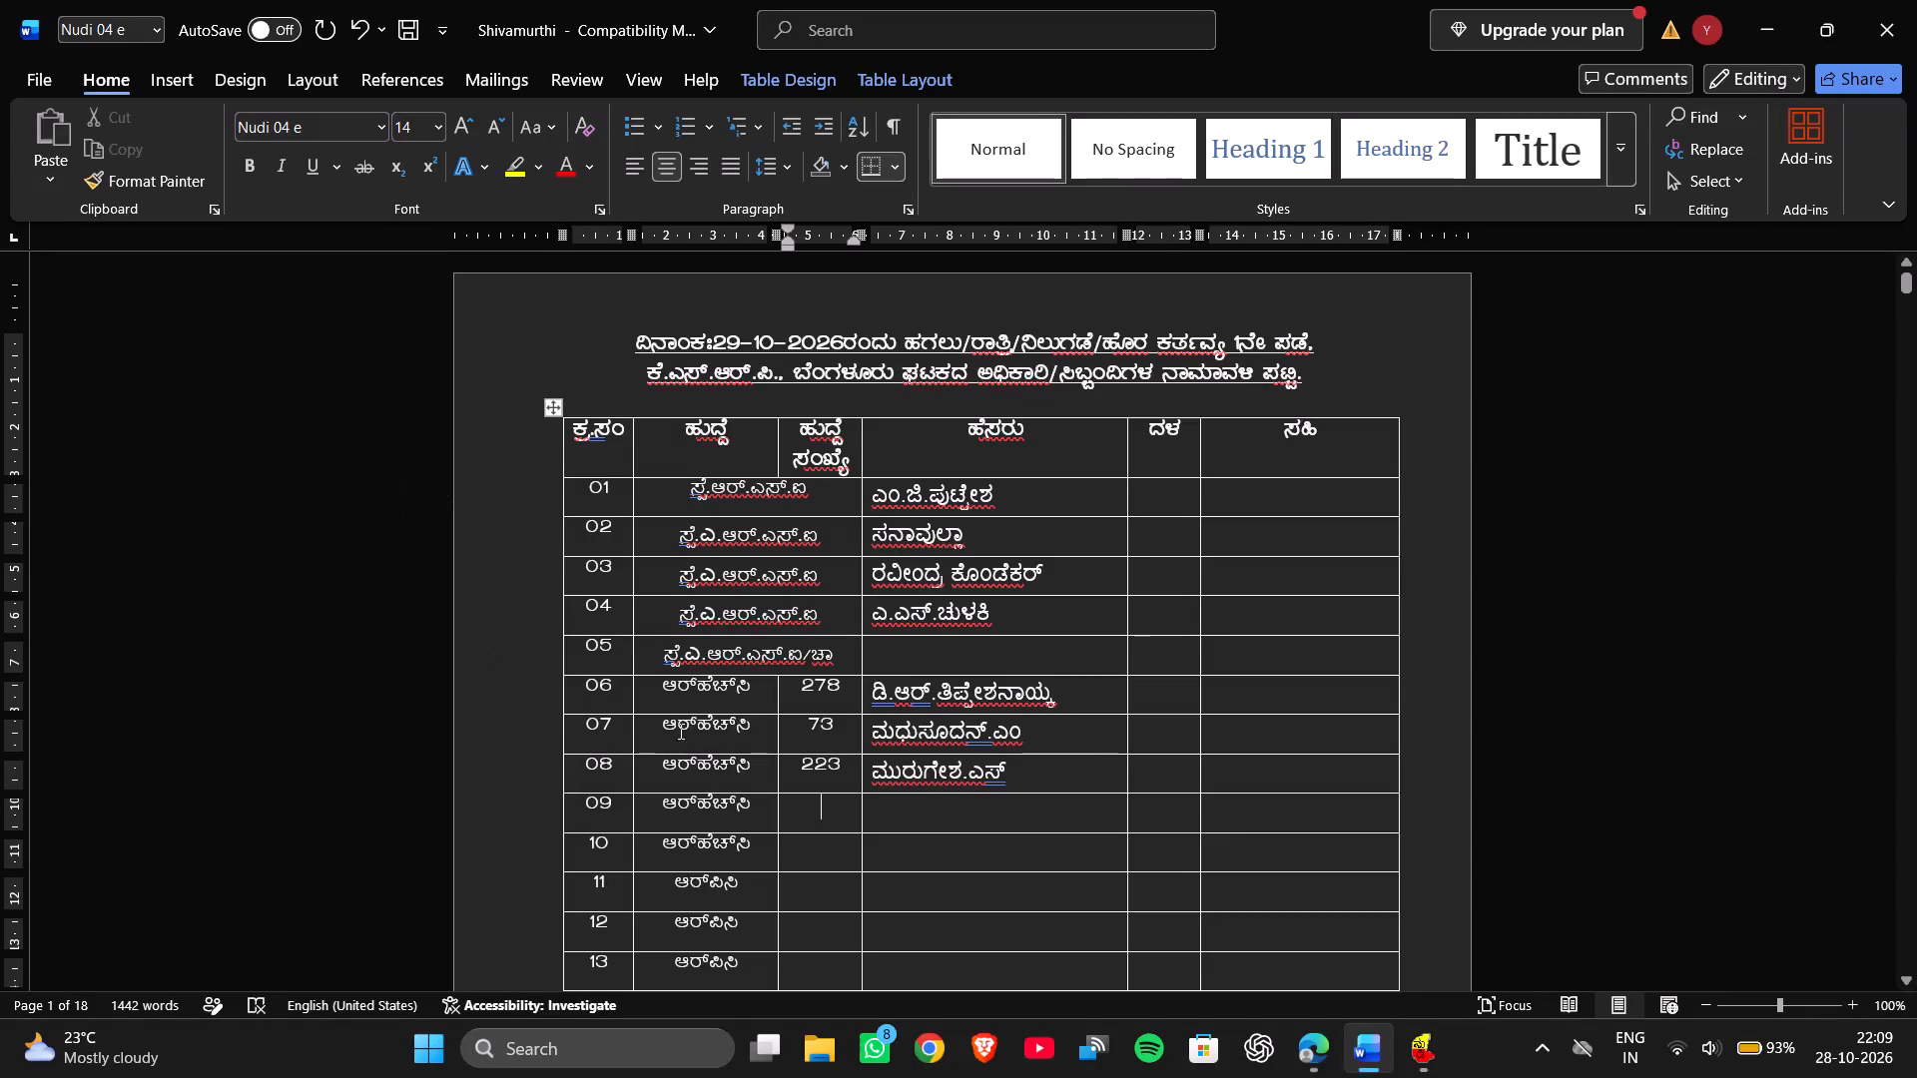
# Clear the designation text in row 05 of the roster table.
pyautogui.click(638, 665)
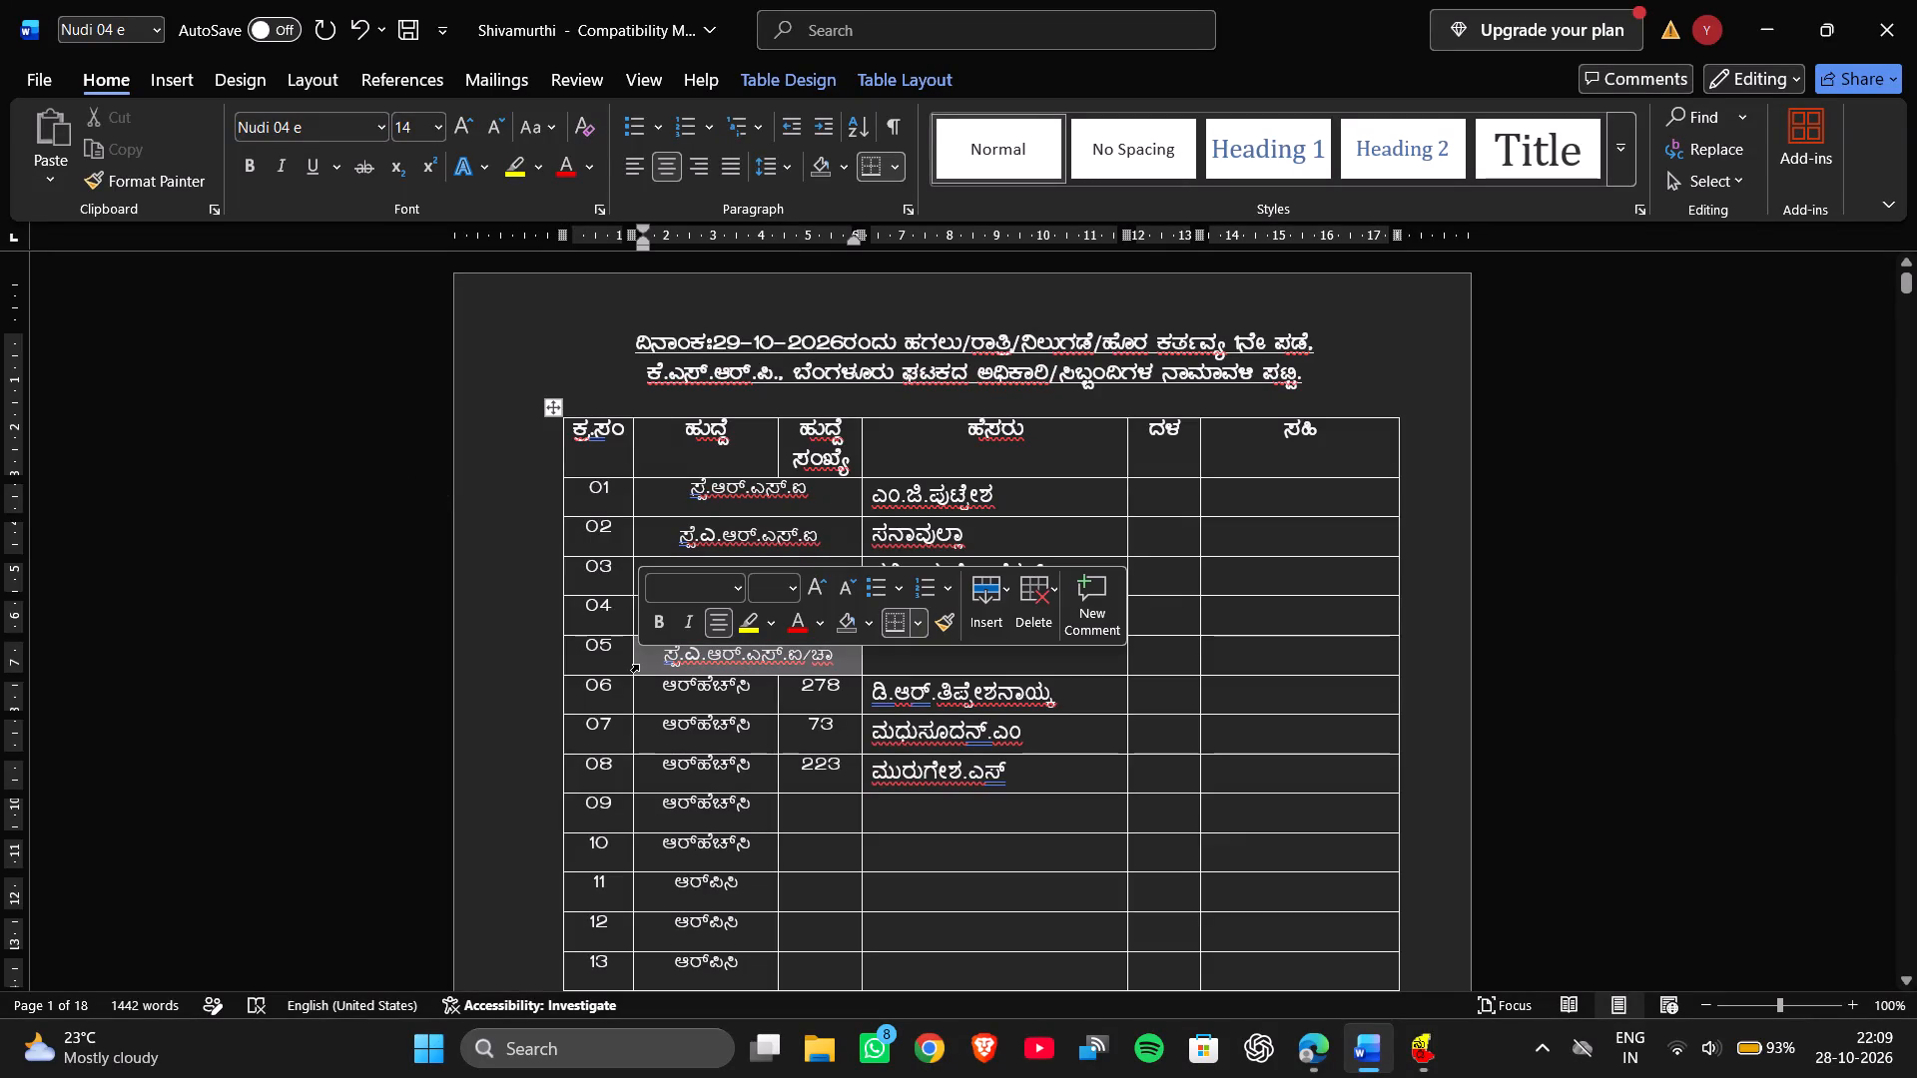
# Move the serial numbers from 05 onward down one row, so that 05 sits beside post number 278.
pyautogui.click(570, 657)
pyautogui.hotkey('shift', 'Down')
pyautogui.hotkey('shift', 'Down')
pyautogui.hotkey('shift', 'Down')
pyautogui.hotkey('shift', 'Down')
pyautogui.hotkey('shift', 'Down')
pyautogui.hotkey('shift', 'Down')
pyautogui.hotkey('shift', 'Down')
pyautogui.hotkey('shift', 'Down')
pyautogui.hotkey('shift', 'Down')
pyautogui.hotkey('shift', 'Down')
pyautogui.hotkey('shift', 'Down')
pyautogui.hotkey('shift', 'Down')
pyautogui.hotkey('shift', 'Down')
pyautogui.hotkey('shift', 'Down')
pyautogui.hotkey('shift', 'Down')
pyautogui.hotkey('shift', 'Down')
pyautogui.hotkey('shift', 'Down')
pyautogui.hotkey('shift', 'Down')
pyautogui.hotkey('shift', 'Down')
pyautogui.hotkey('shift', 'Down')
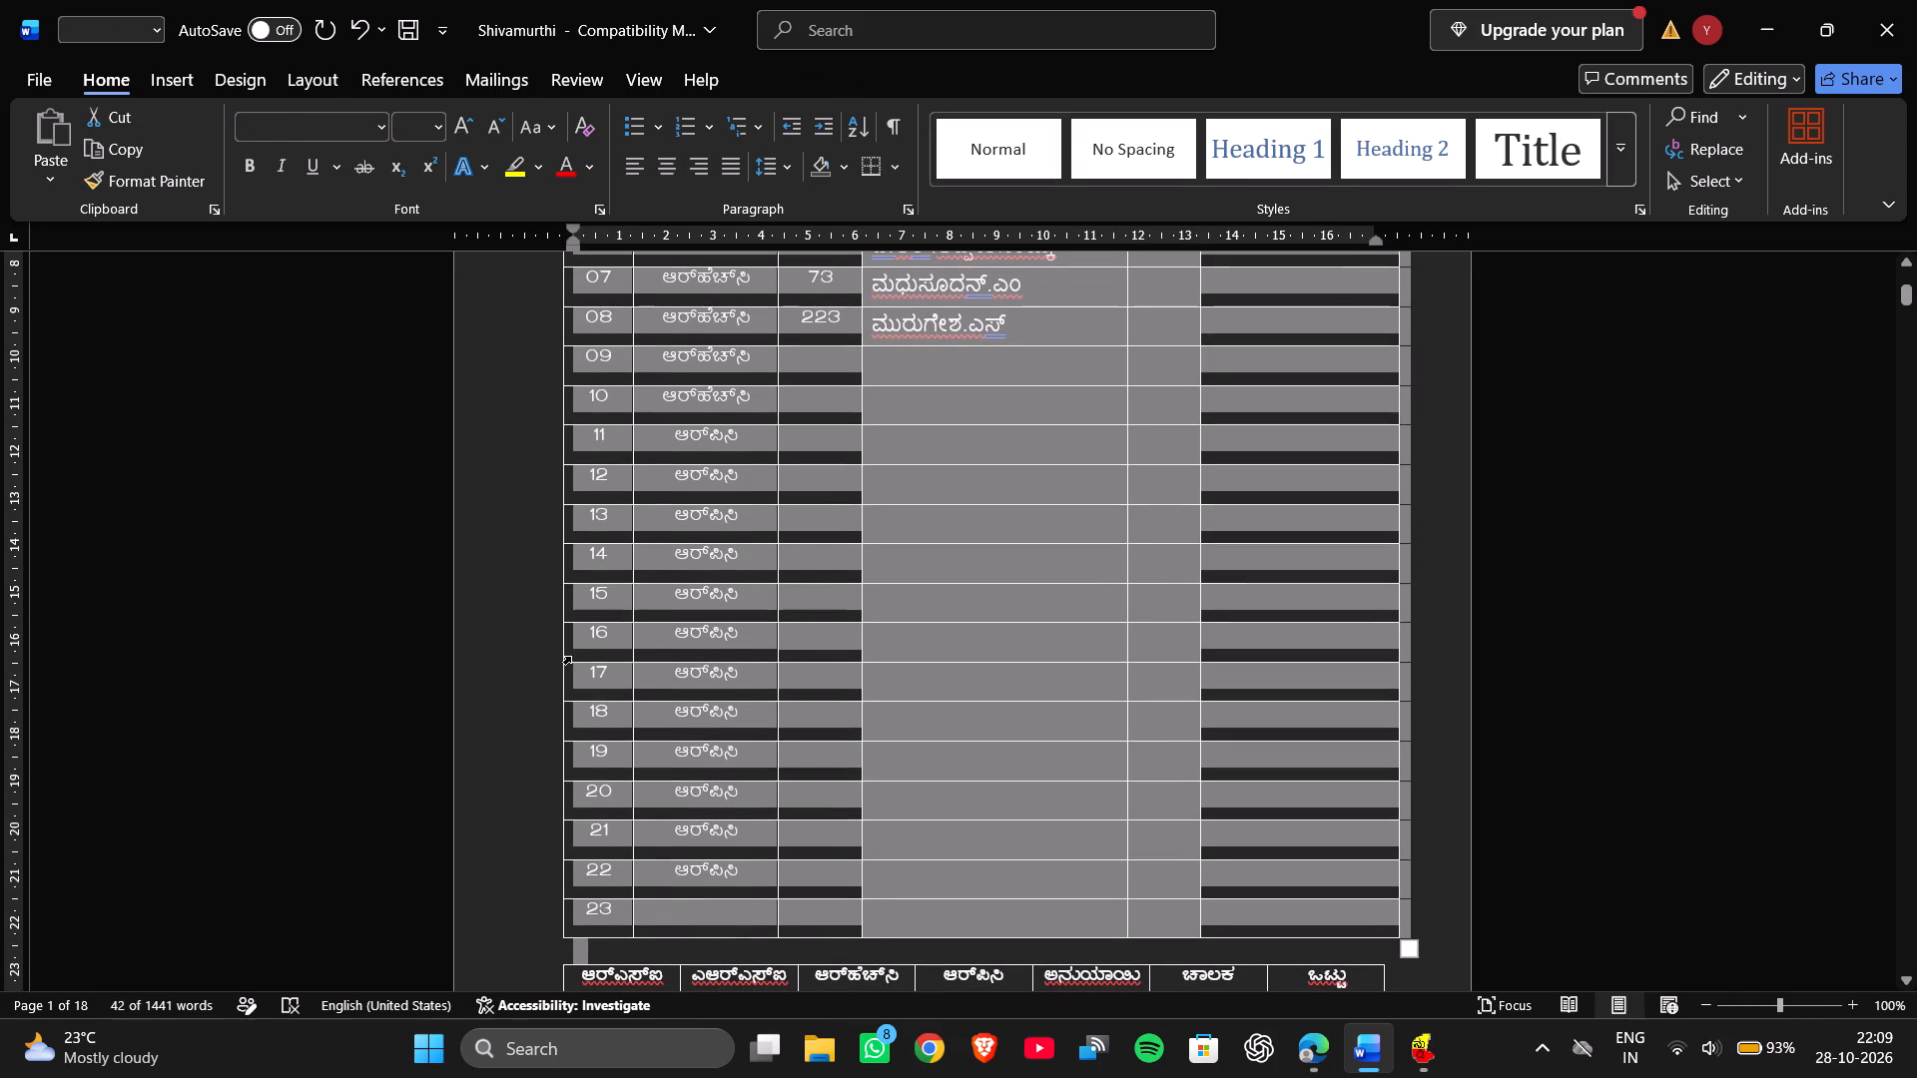
pyautogui.hotkey('shift', 'Up')
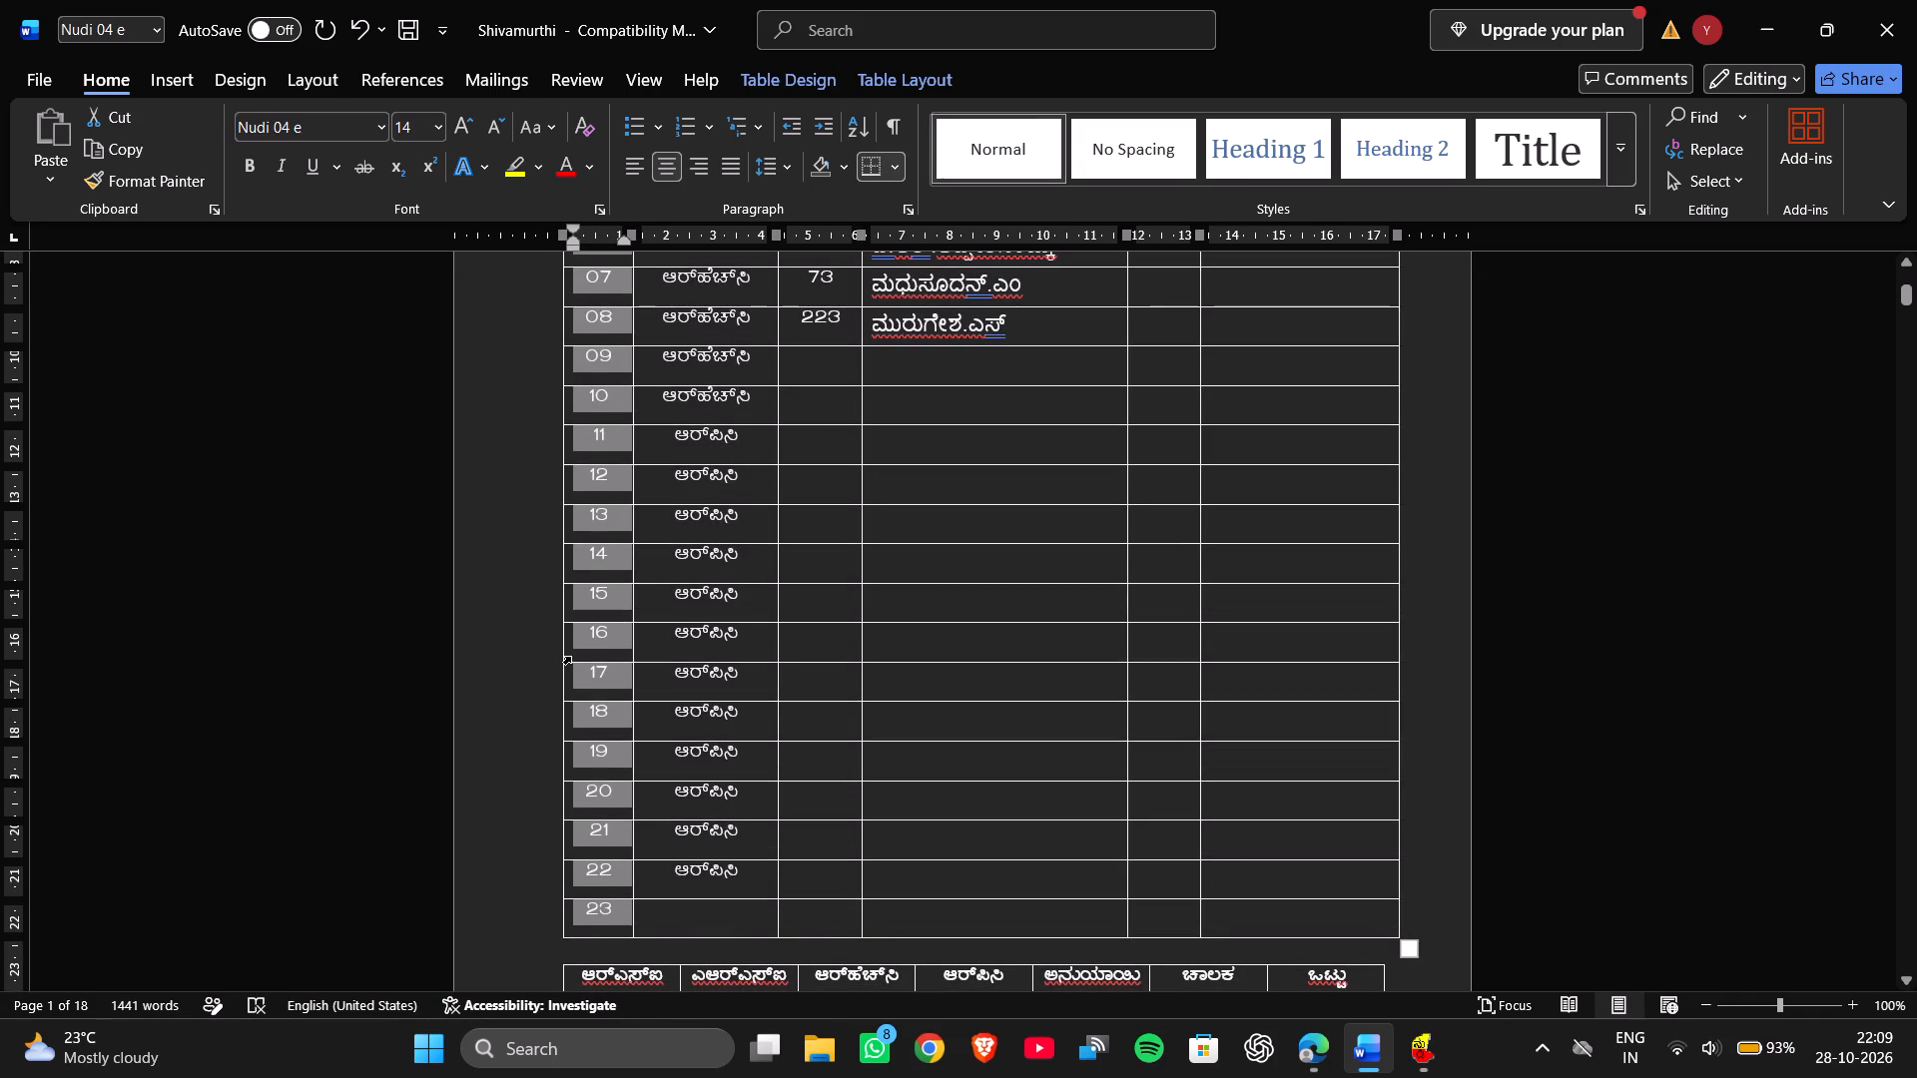
pyautogui.hotkey('ctrl', 'x')
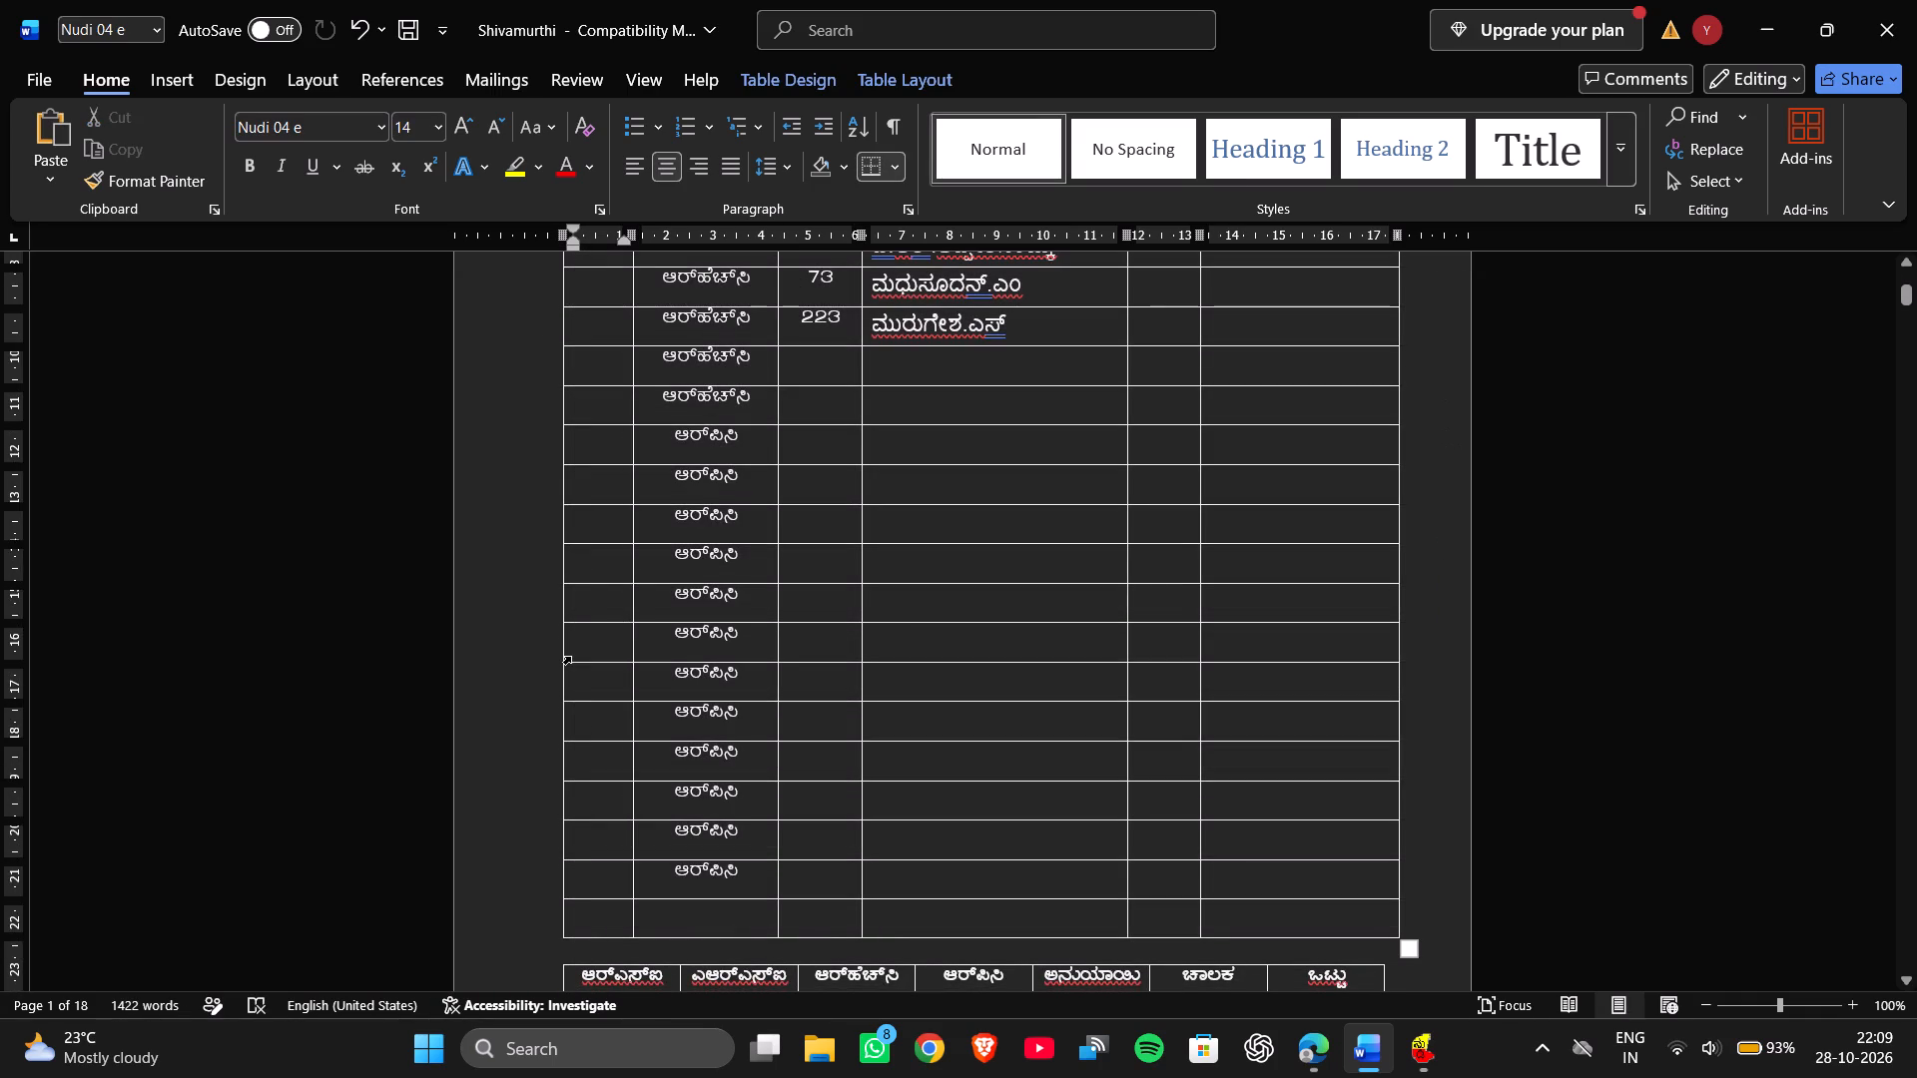
pyautogui.scroll(1, 570, 657)
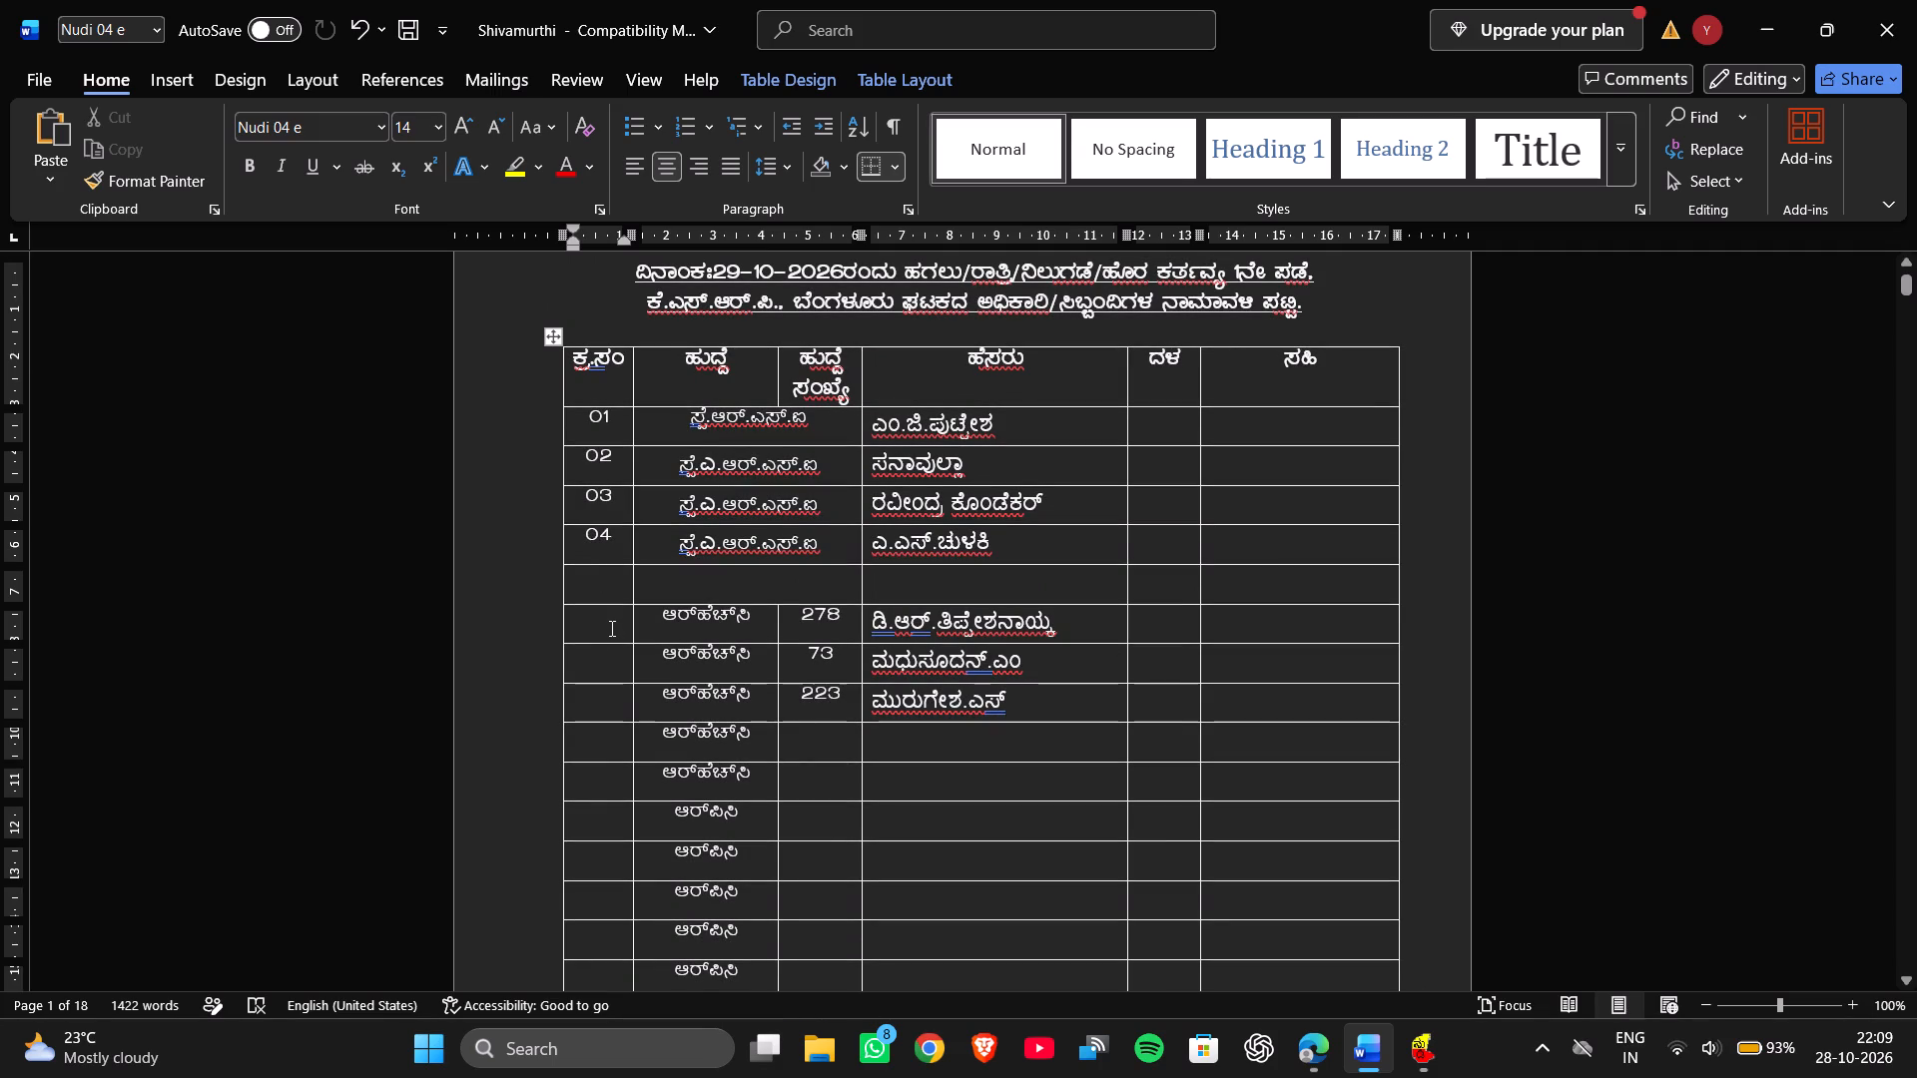
pyautogui.click(610, 628)
pyautogui.hotkey('ctrl', 'v')
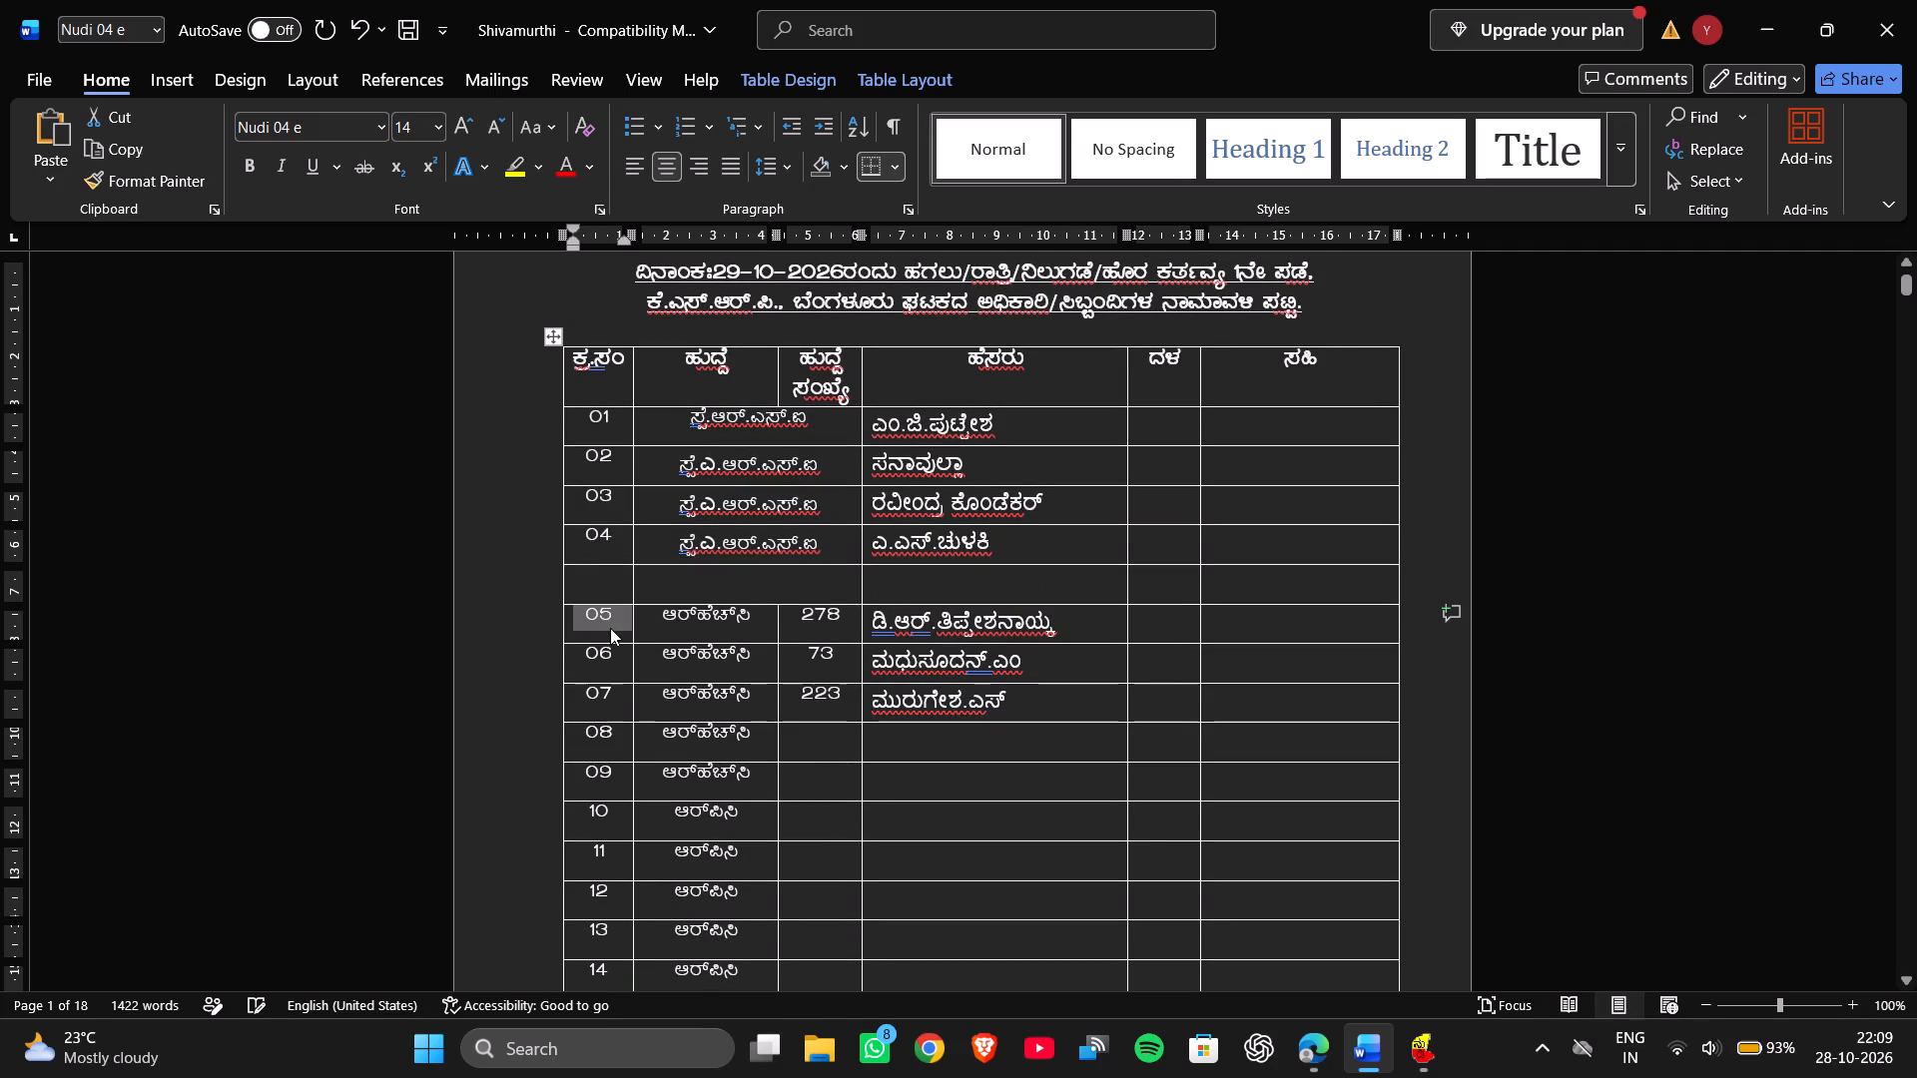
# Delete the blank table row between serial numbers 04 and 05.
pyautogui.click(556, 577)
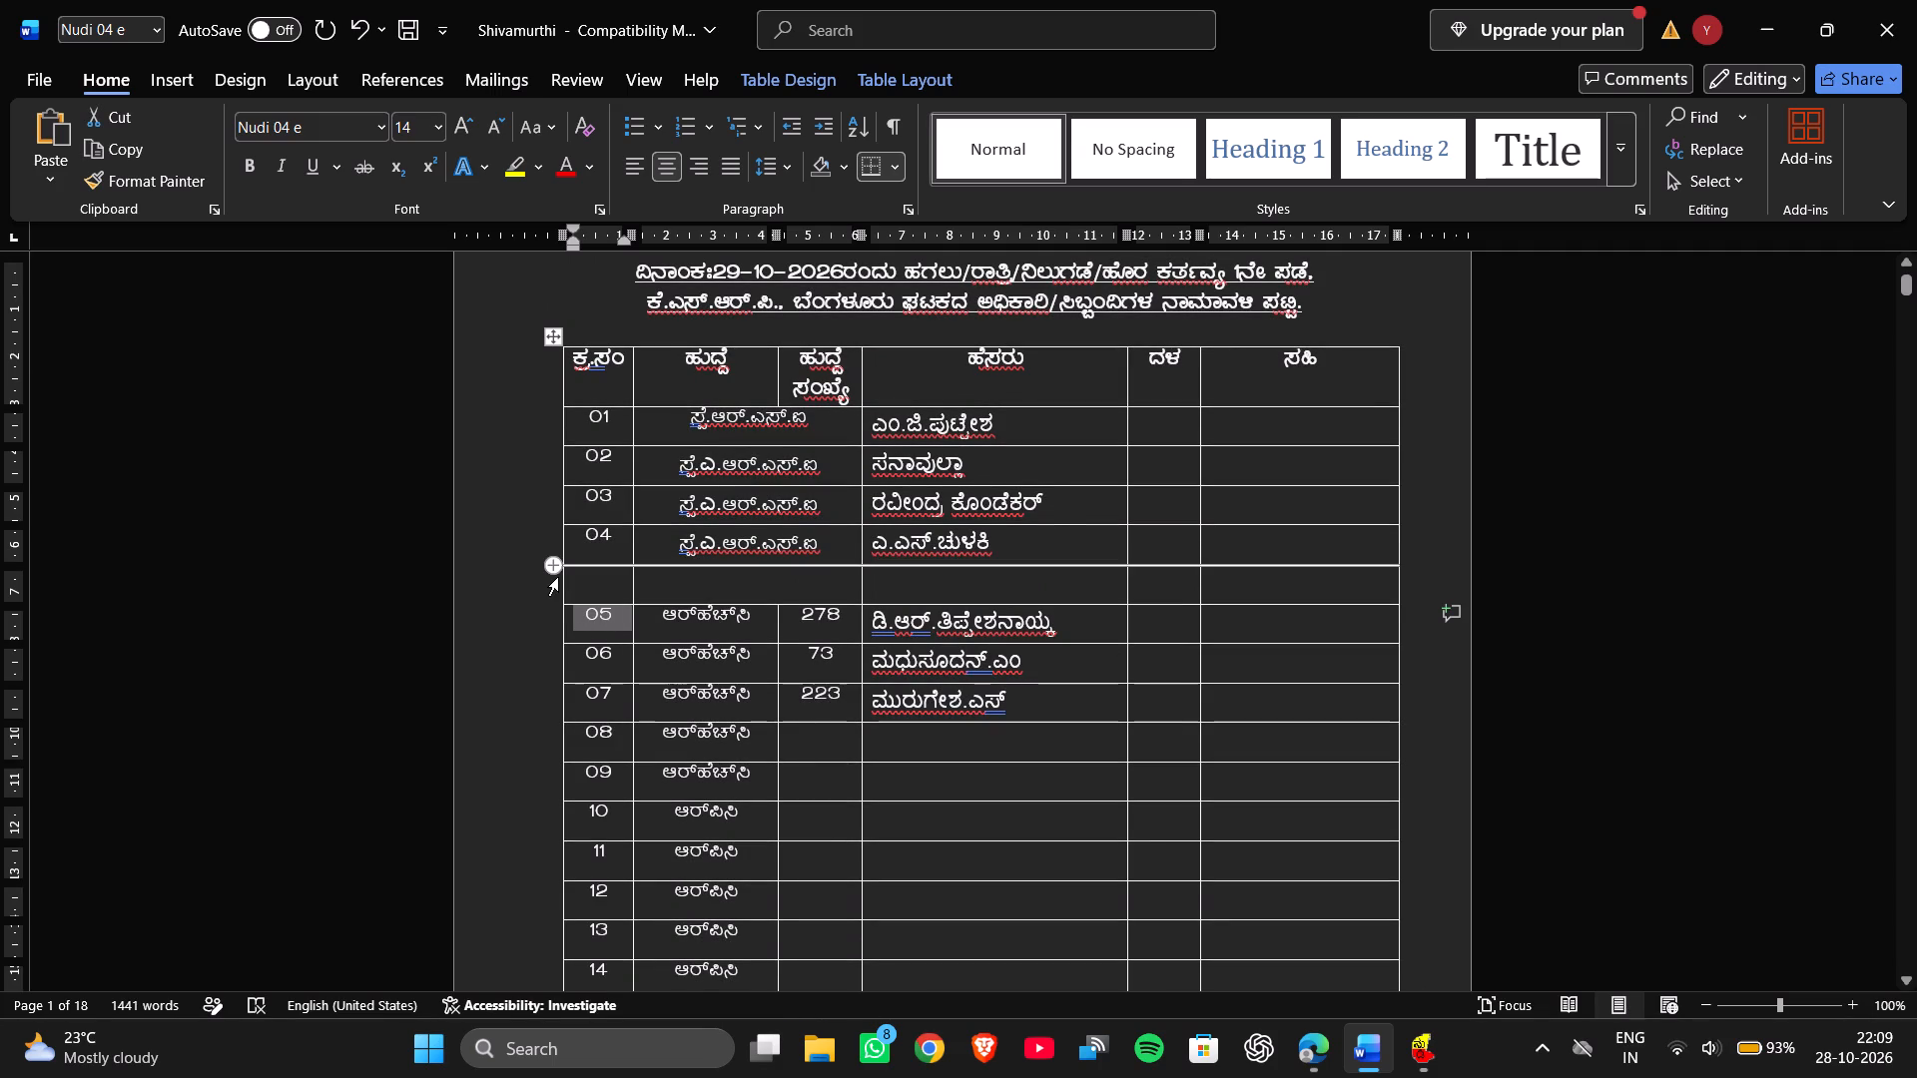
pyautogui.rightClick(556, 577)
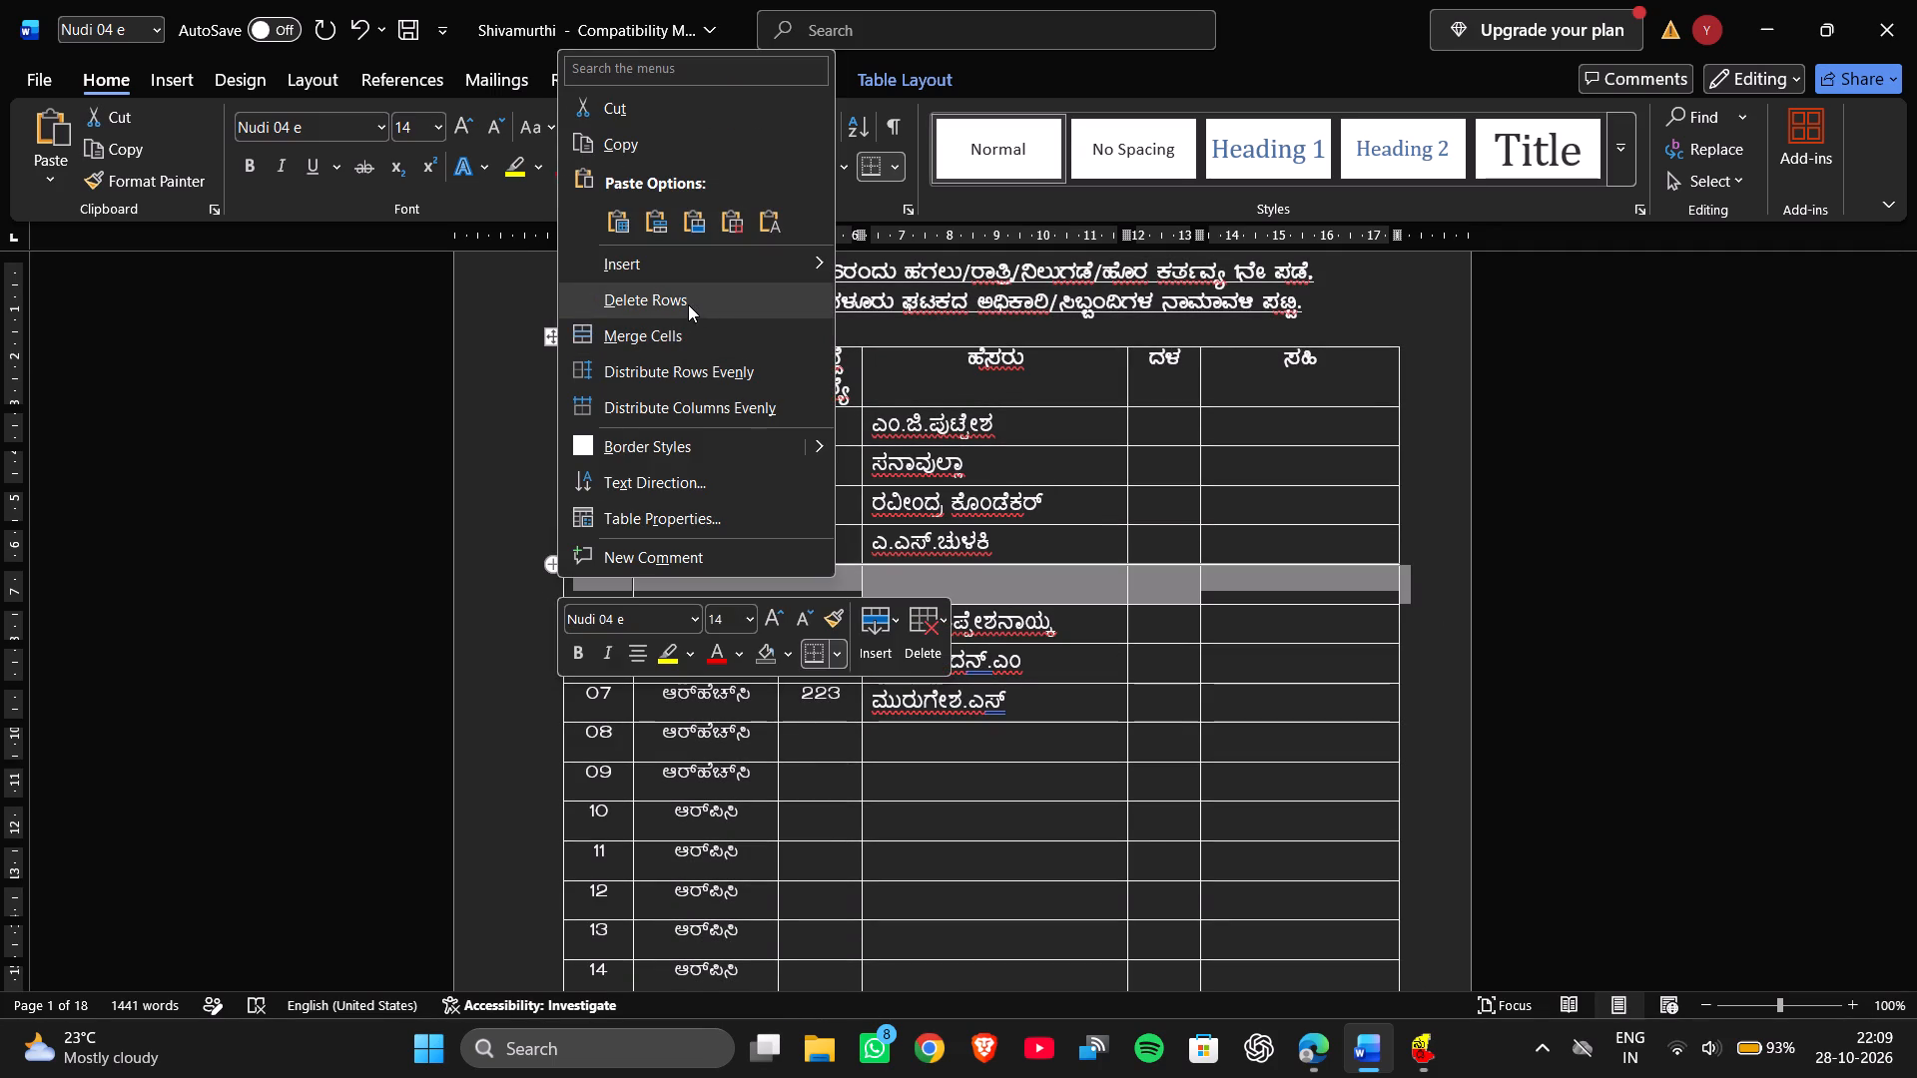
pyautogui.click(688, 304)
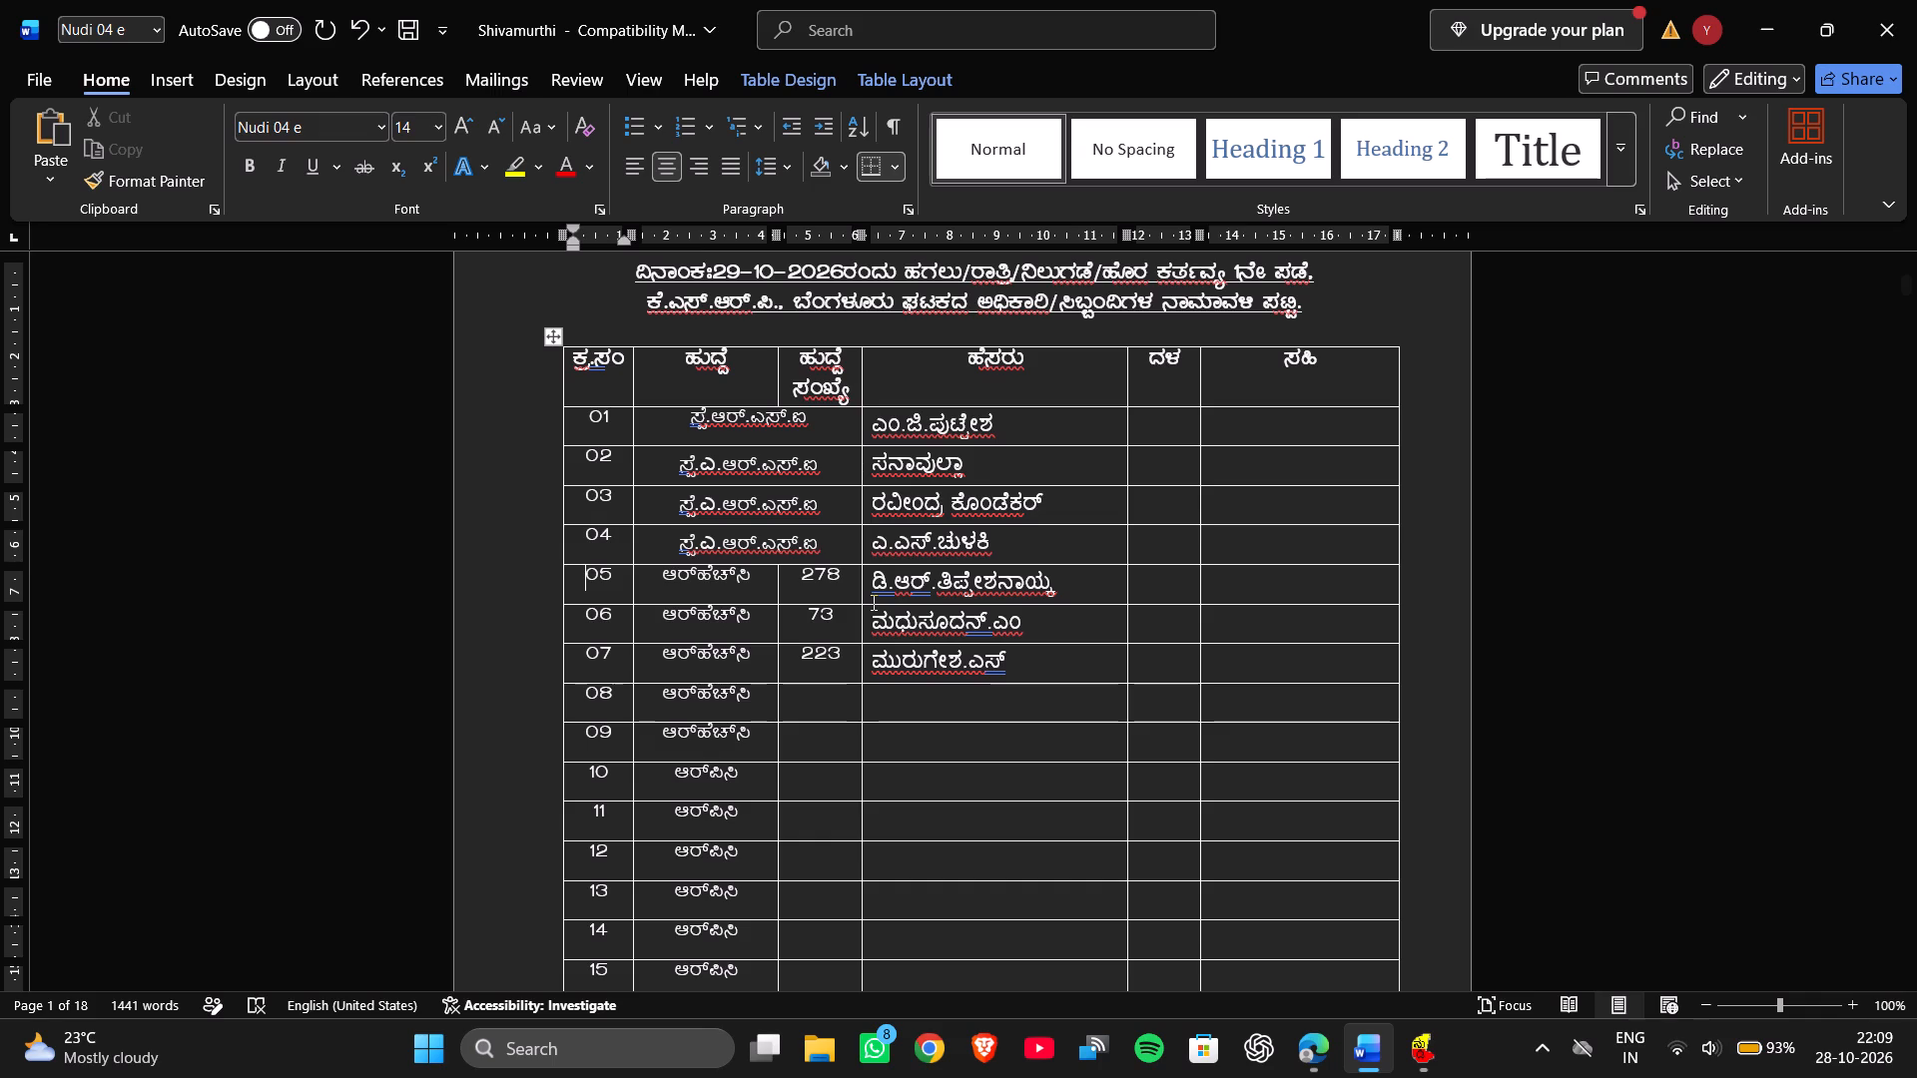
# Copy the designation ಆರ್‌ಪಿಸಿ from row 10 over the designations in rows 08 and 09.
pyautogui.click(638, 781)
pyautogui.hotkey('ctrl', 'c')
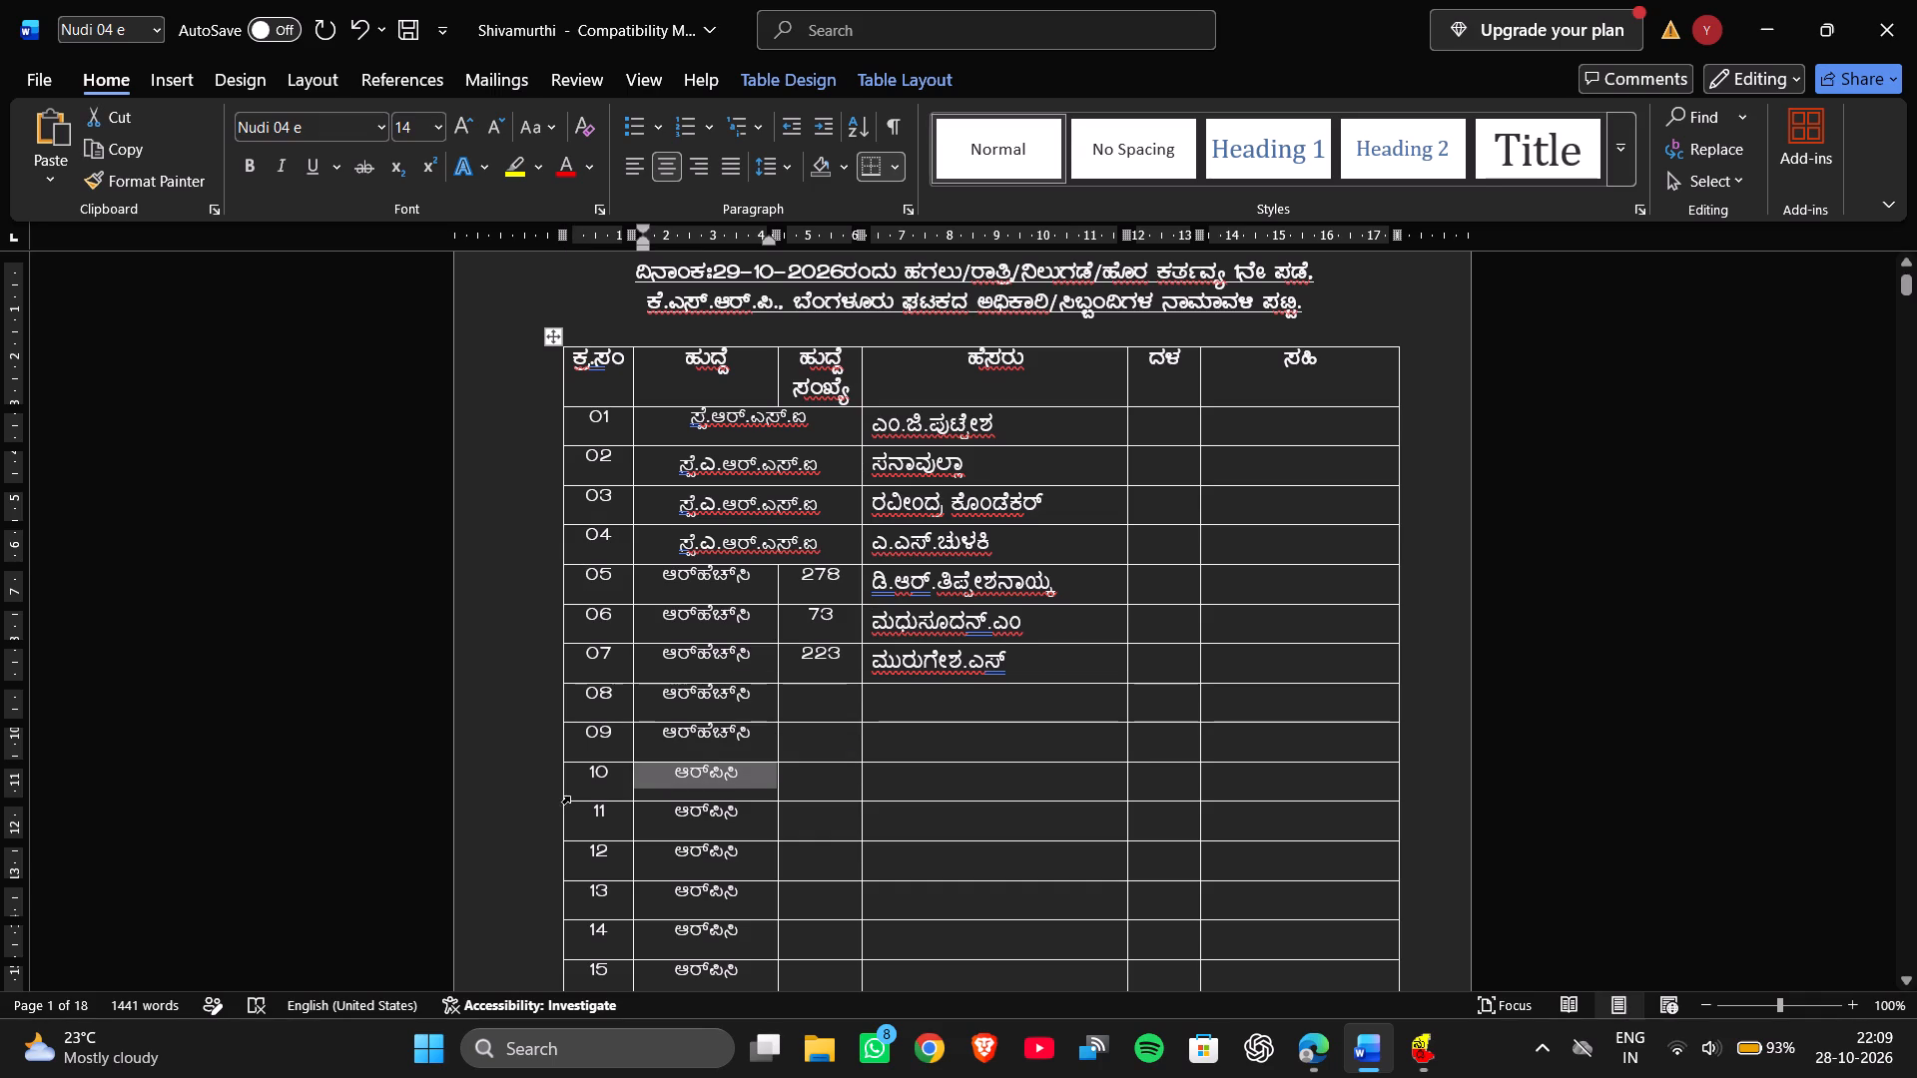
pyautogui.click(642, 711)
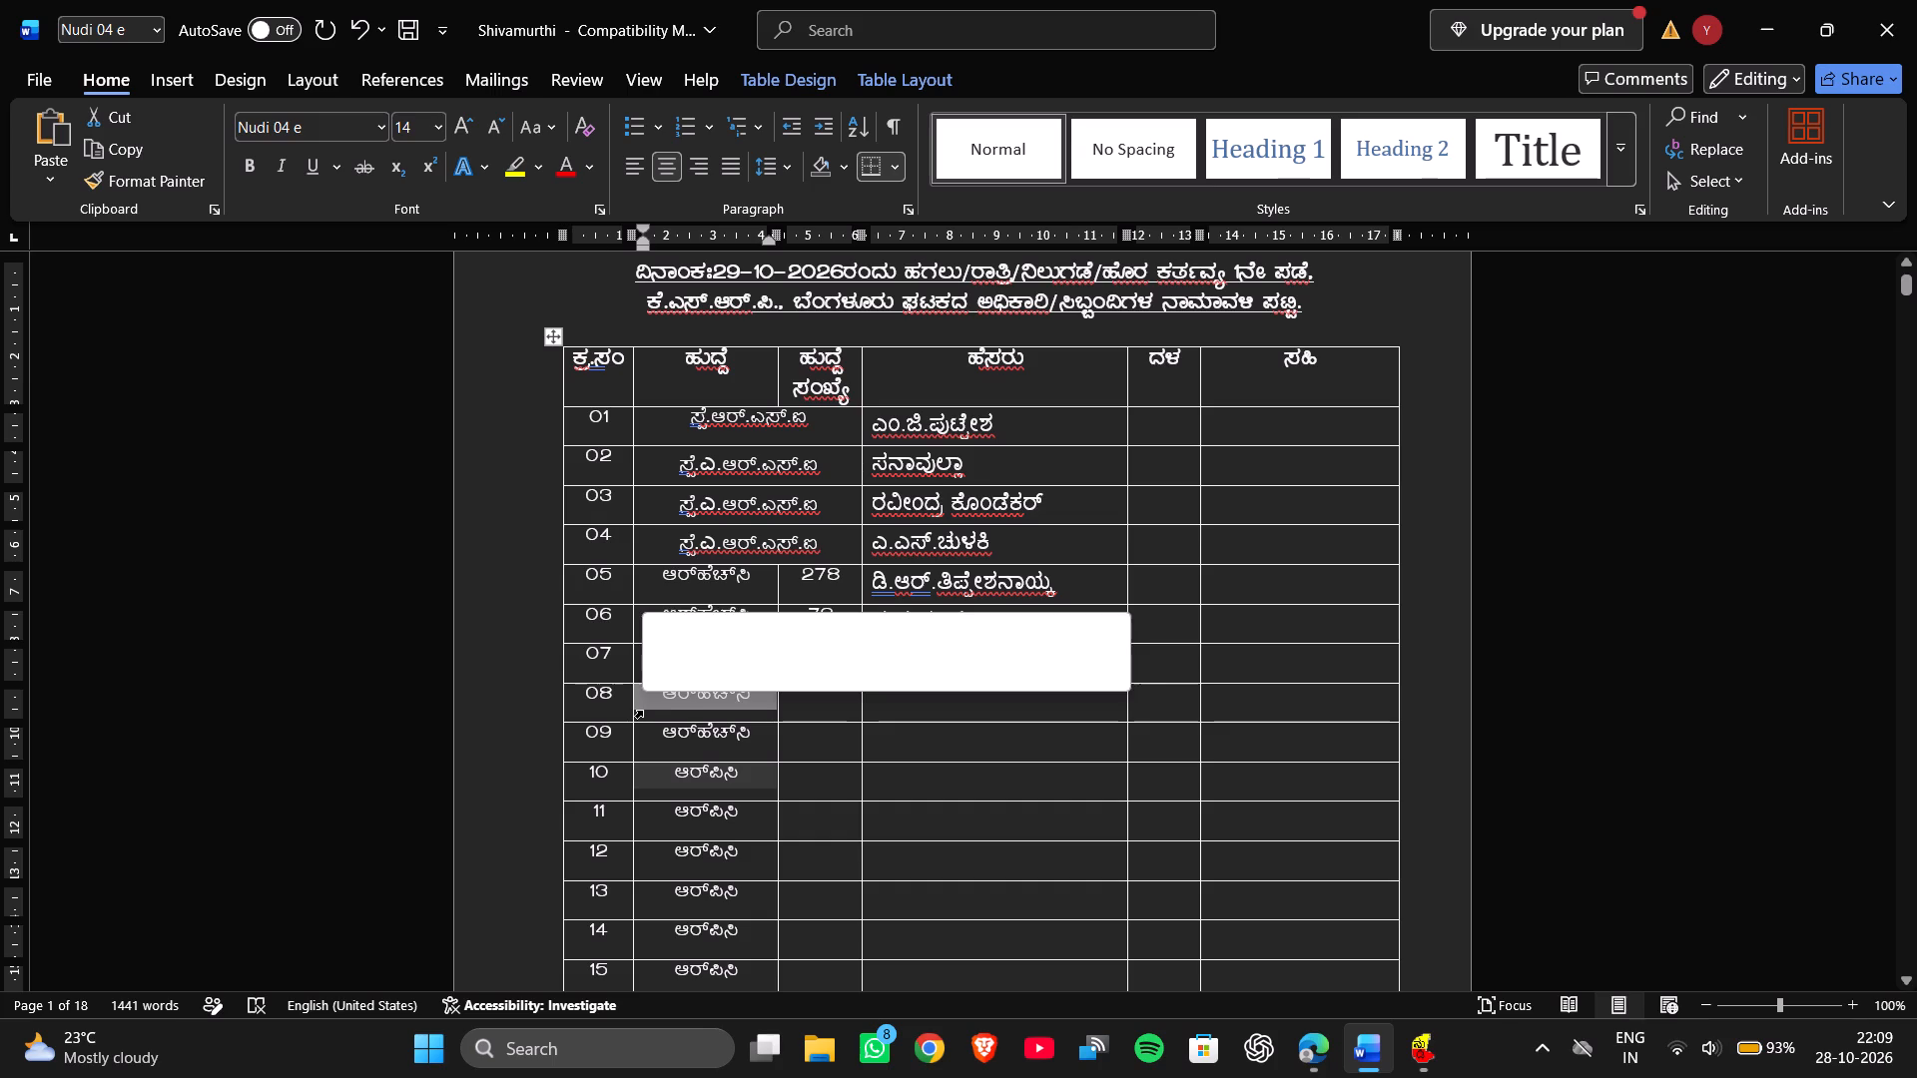
pyautogui.hotkey('shift', 'Down')
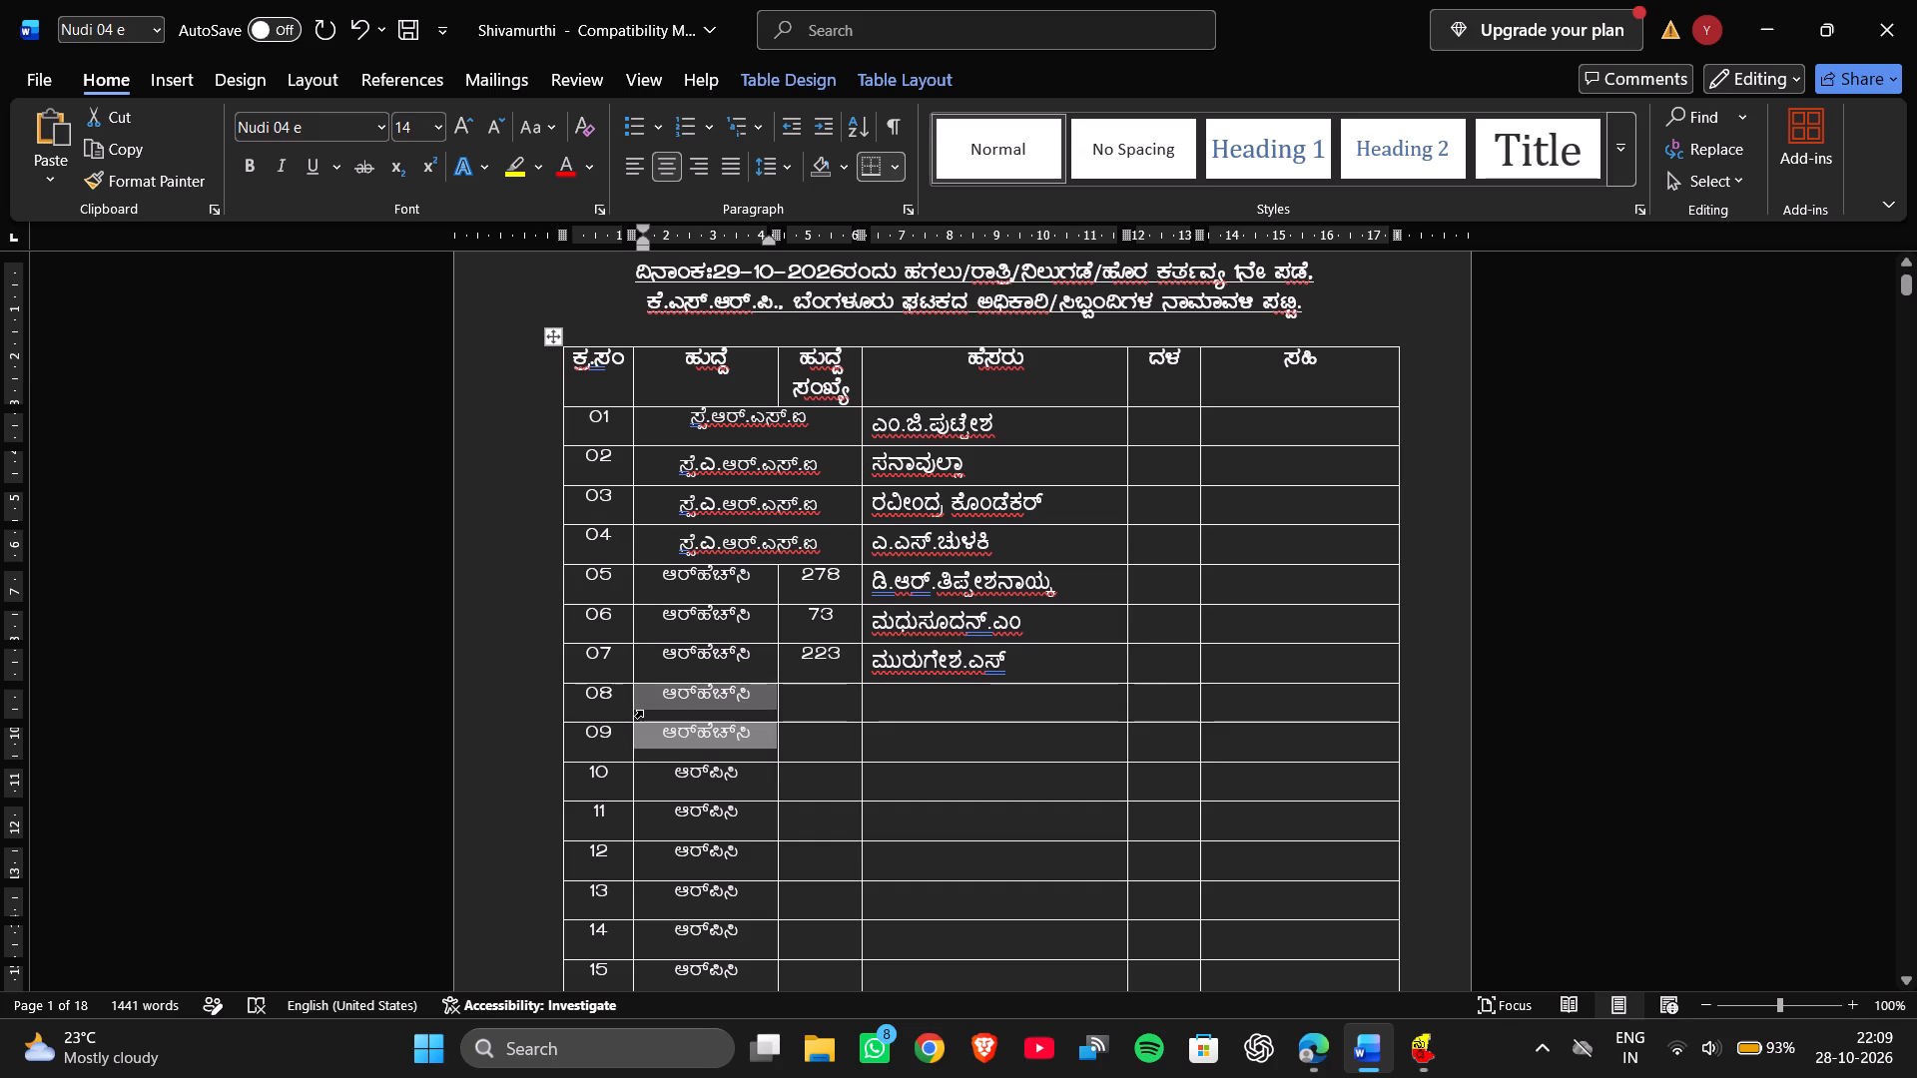
pyautogui.hotkey('ctrl', 'v')
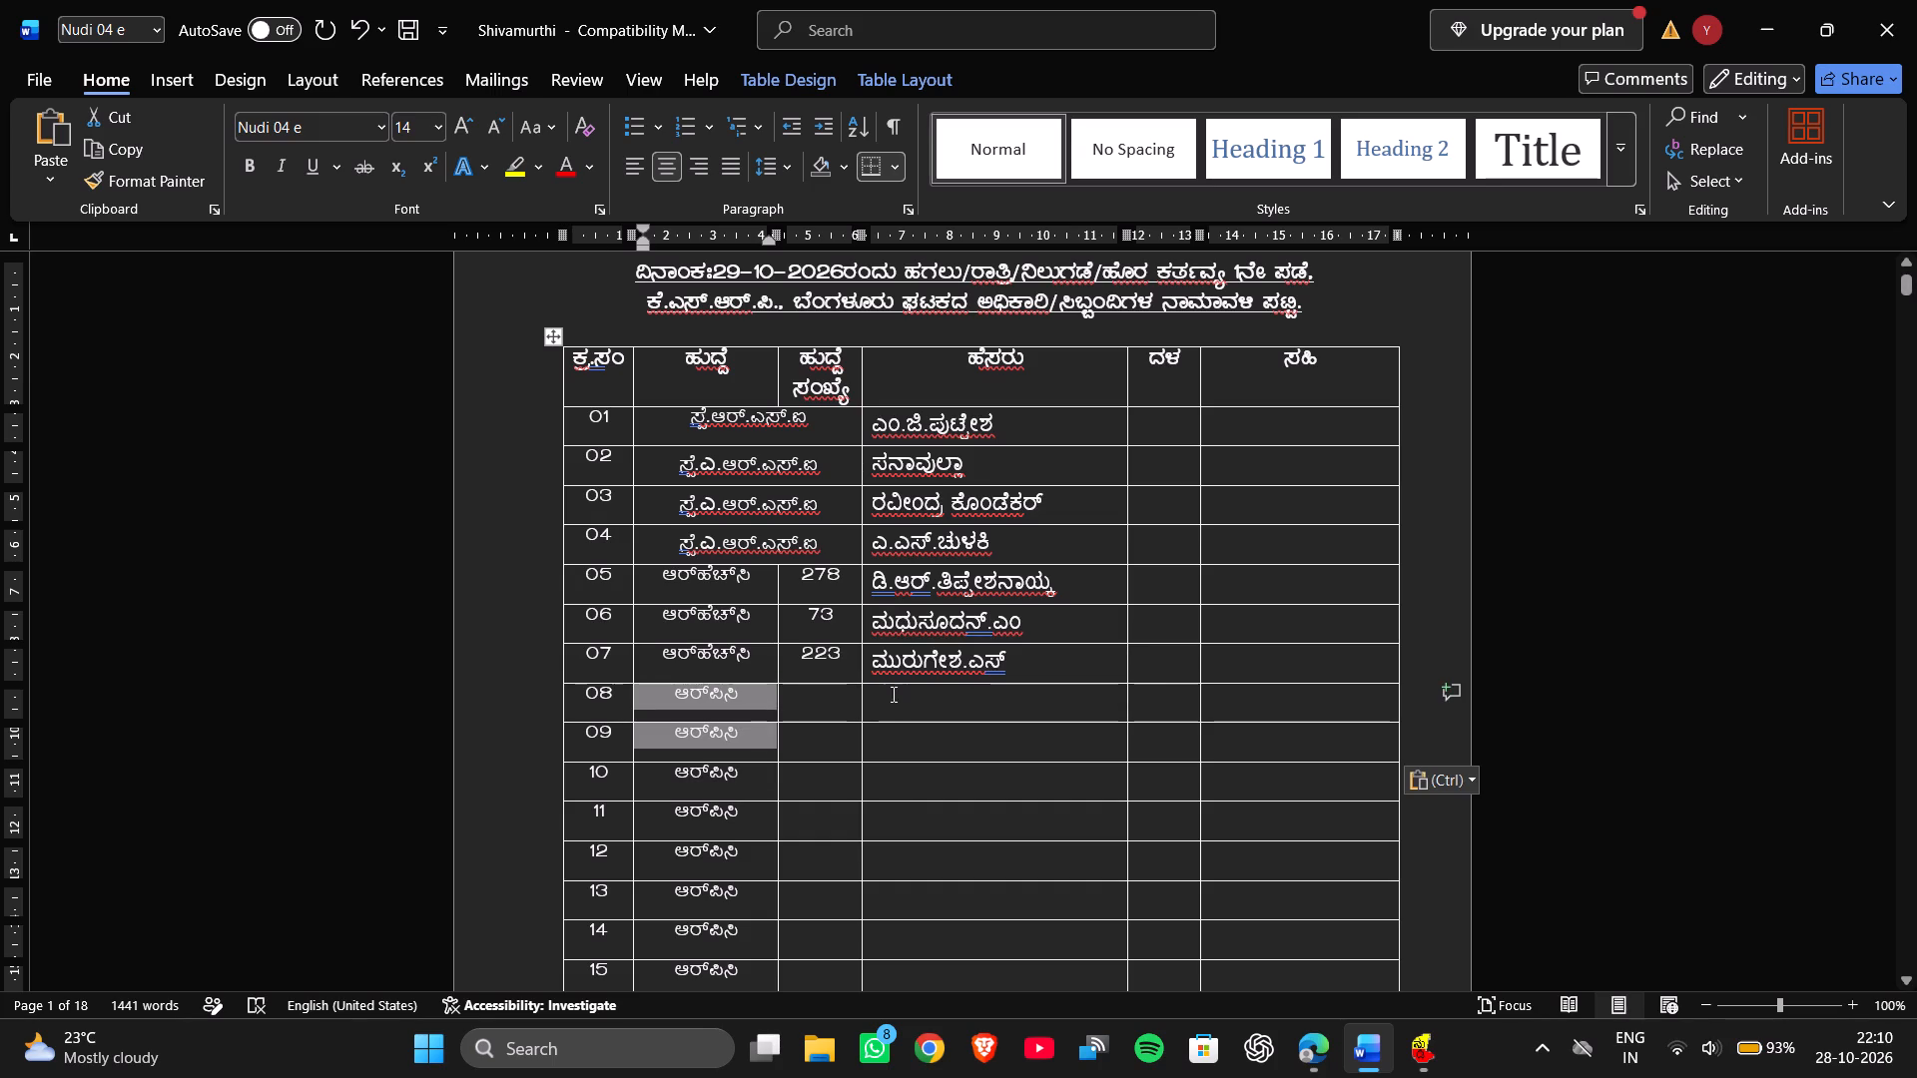
# Enter post numbers 125, 188, 248, 258, 280, 332 and 418 in rows 08 to 14.
pyautogui.click(815, 708)
pyautogui.write('125')
pyautogui.press('Down')
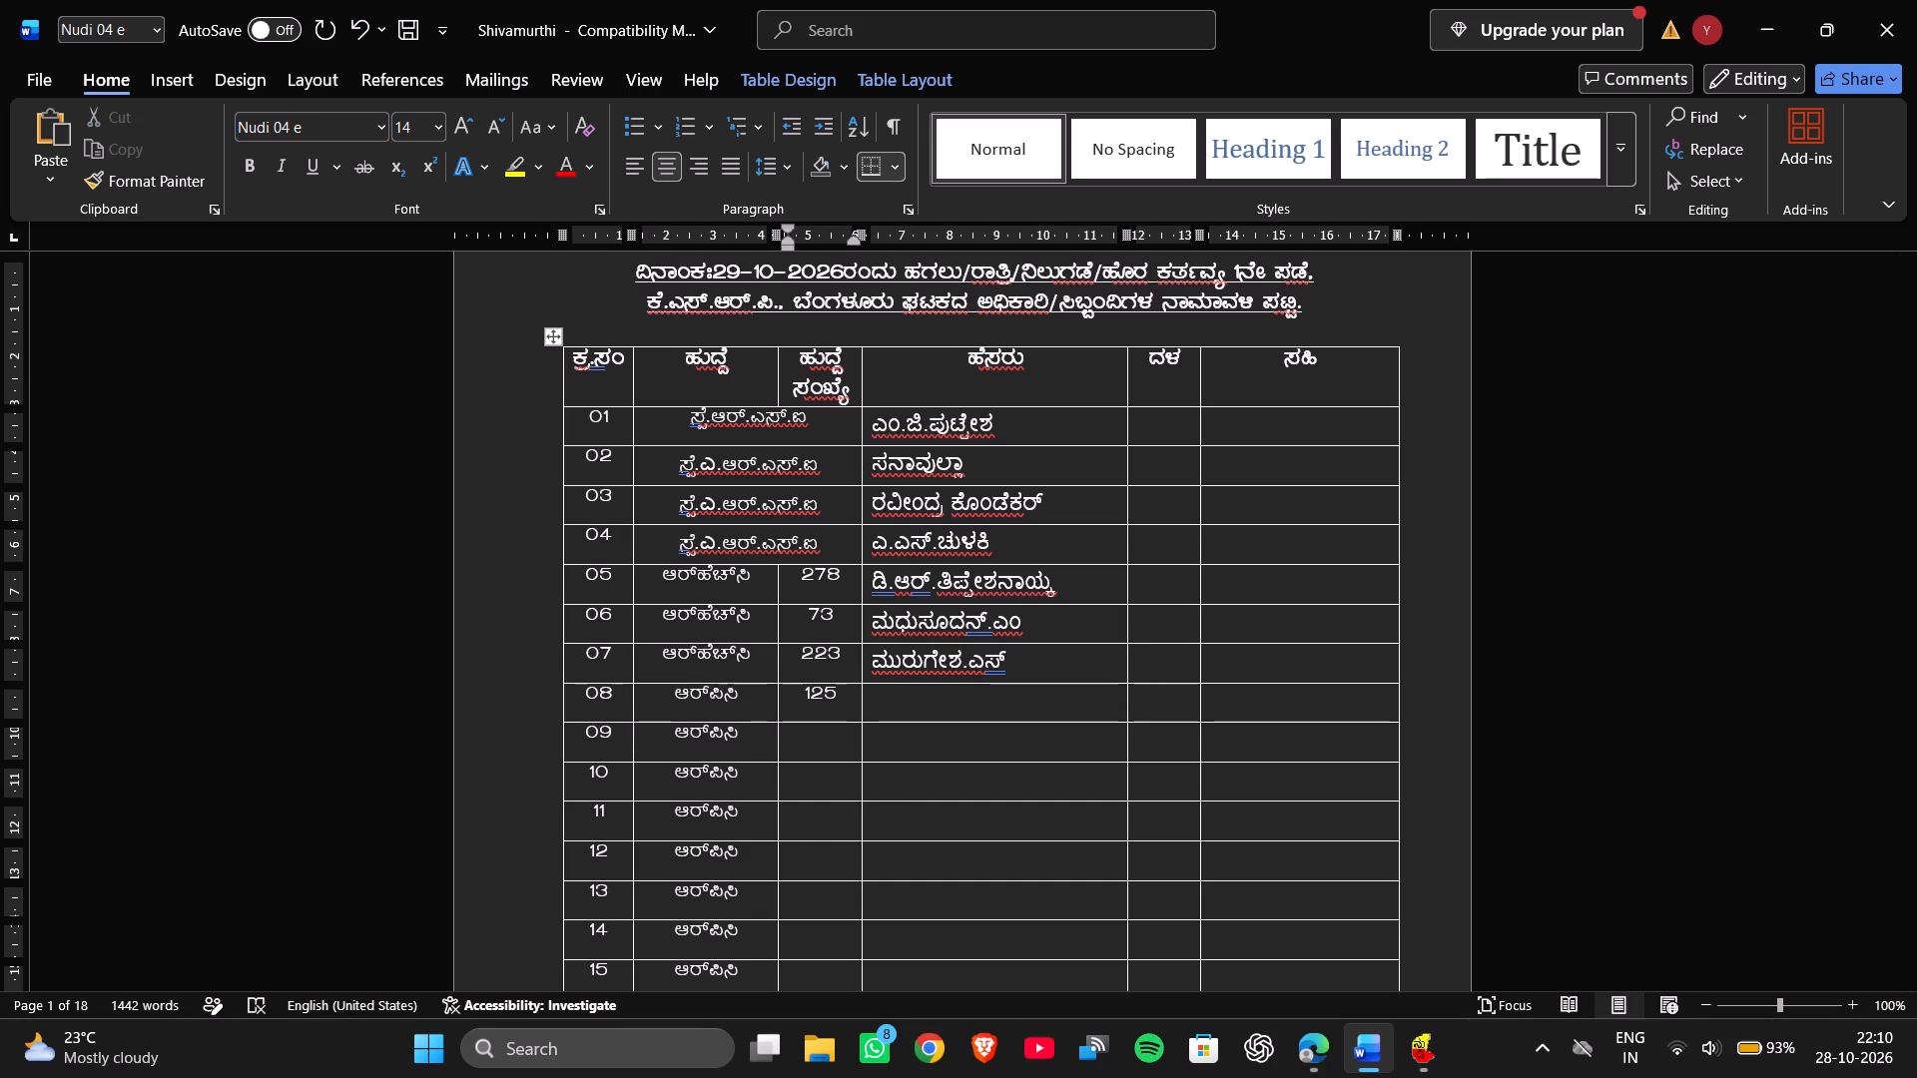
pyautogui.write('188')
pyautogui.press('Down')
pyautogui.write('248')
pyautogui.press('Down')
pyautogui.write('258')
pyautogui.press('Down')
pyautogui.write('280')
pyautogui.press('Down')
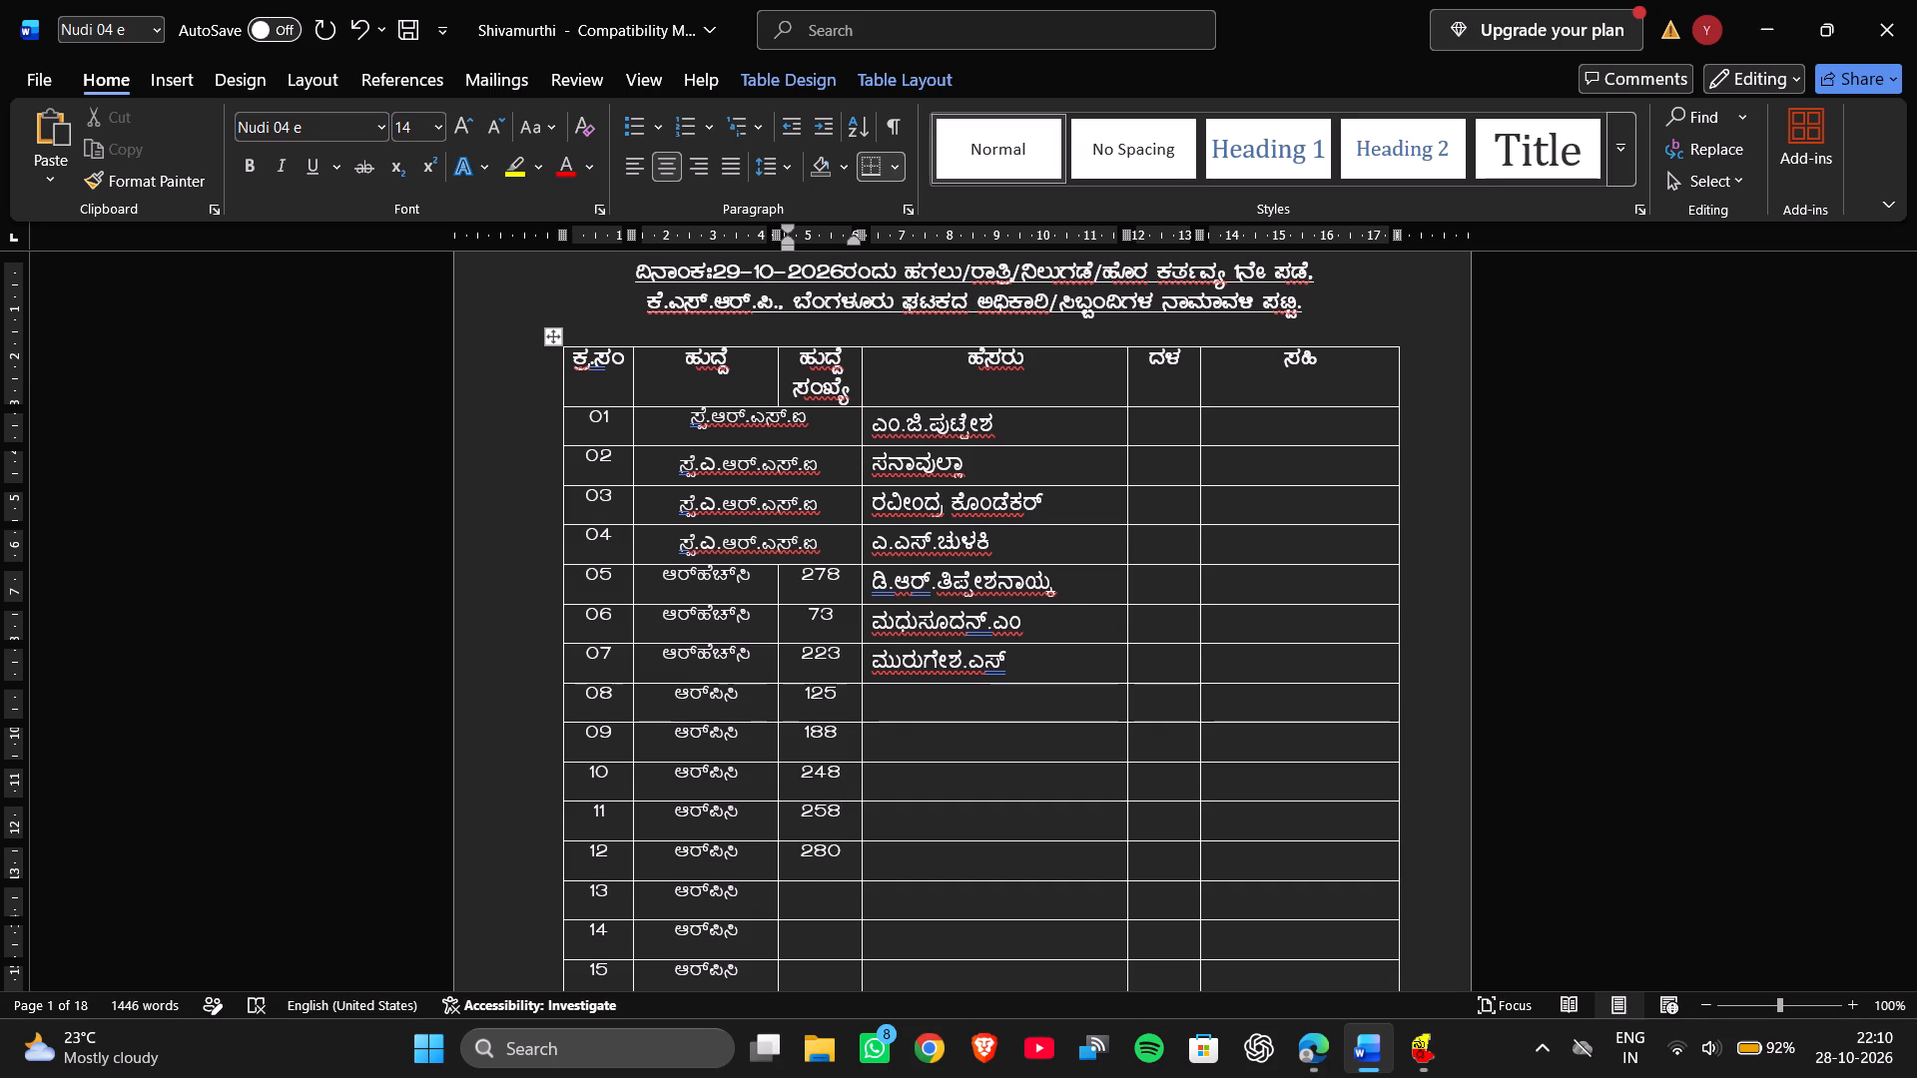
pyautogui.write('332')
pyautogui.press('Down')
pyautogui.write('418')
pyautogui.press('Down')
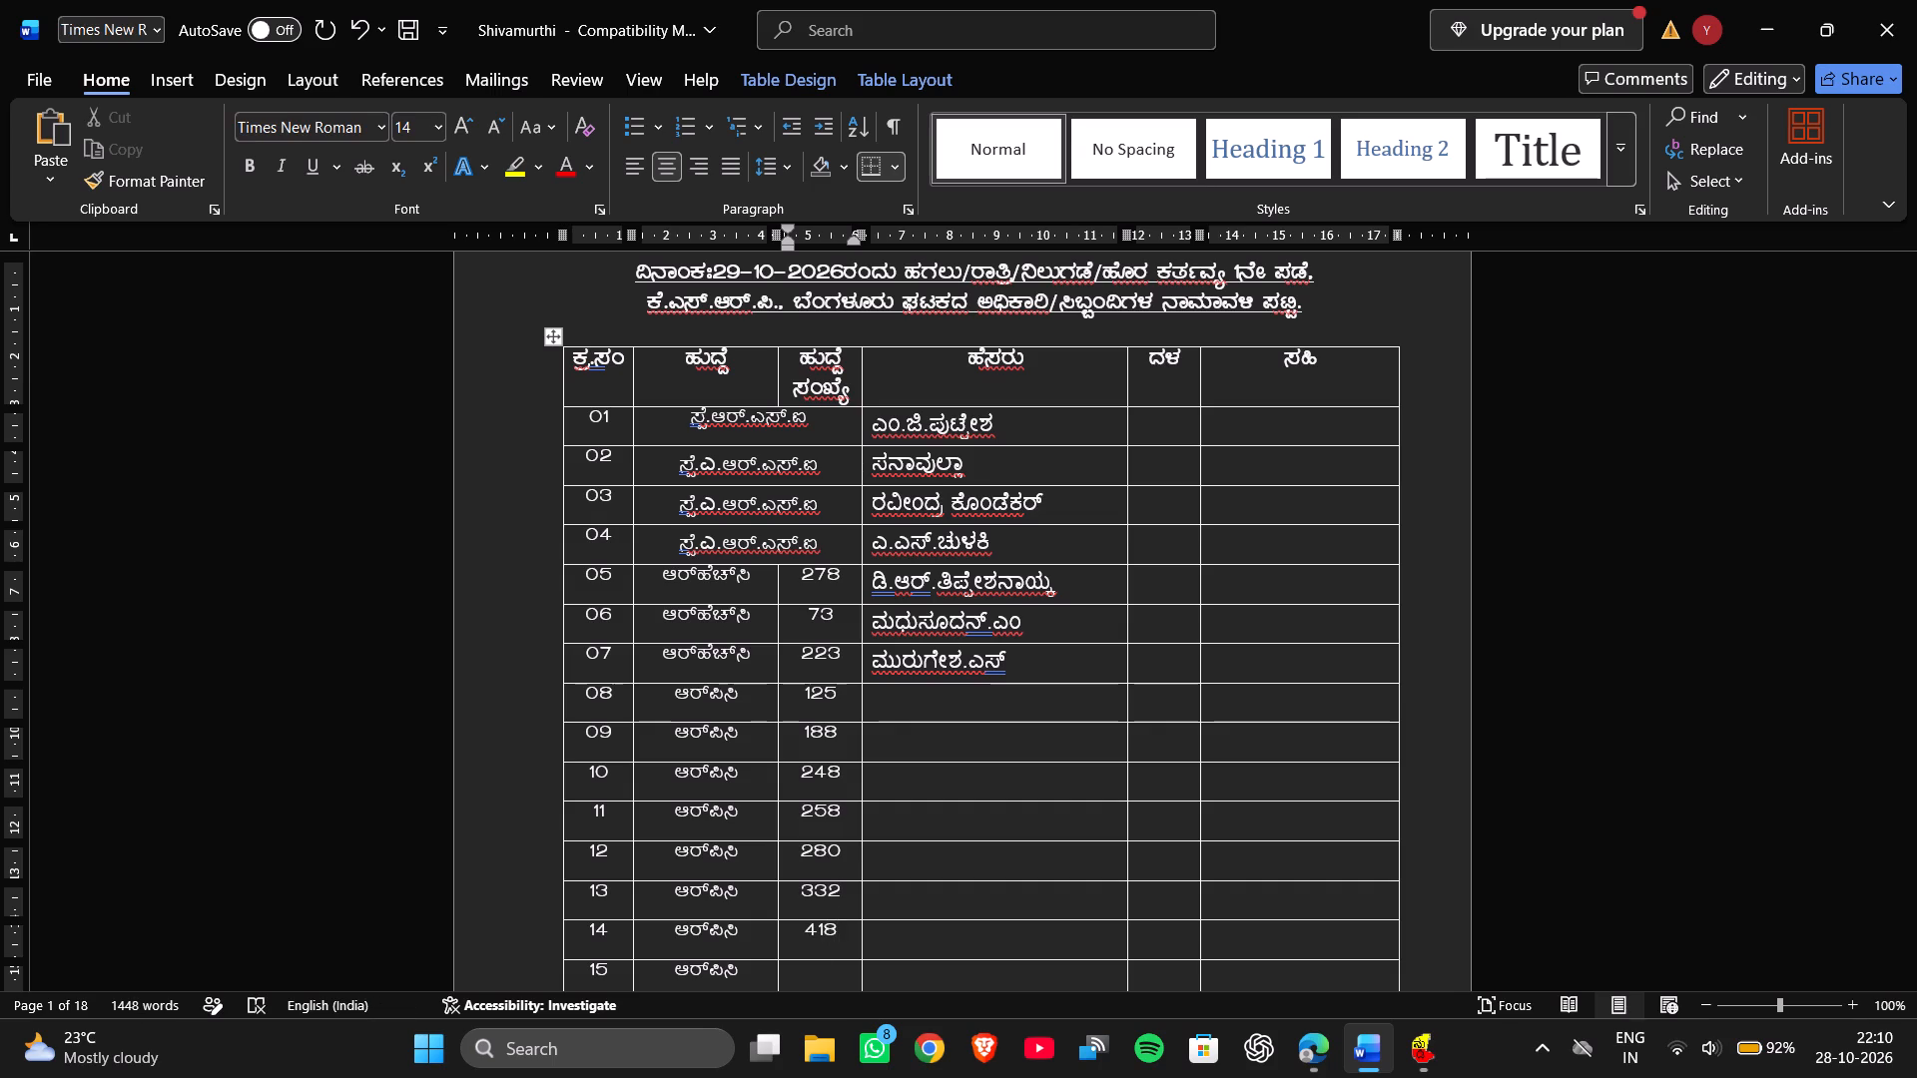
# Enter post numbers 384, 442, 135, 263, 169, 33 and 209 in rows 15 to 21.
pyautogui.write('384')
pyautogui.press('Down')
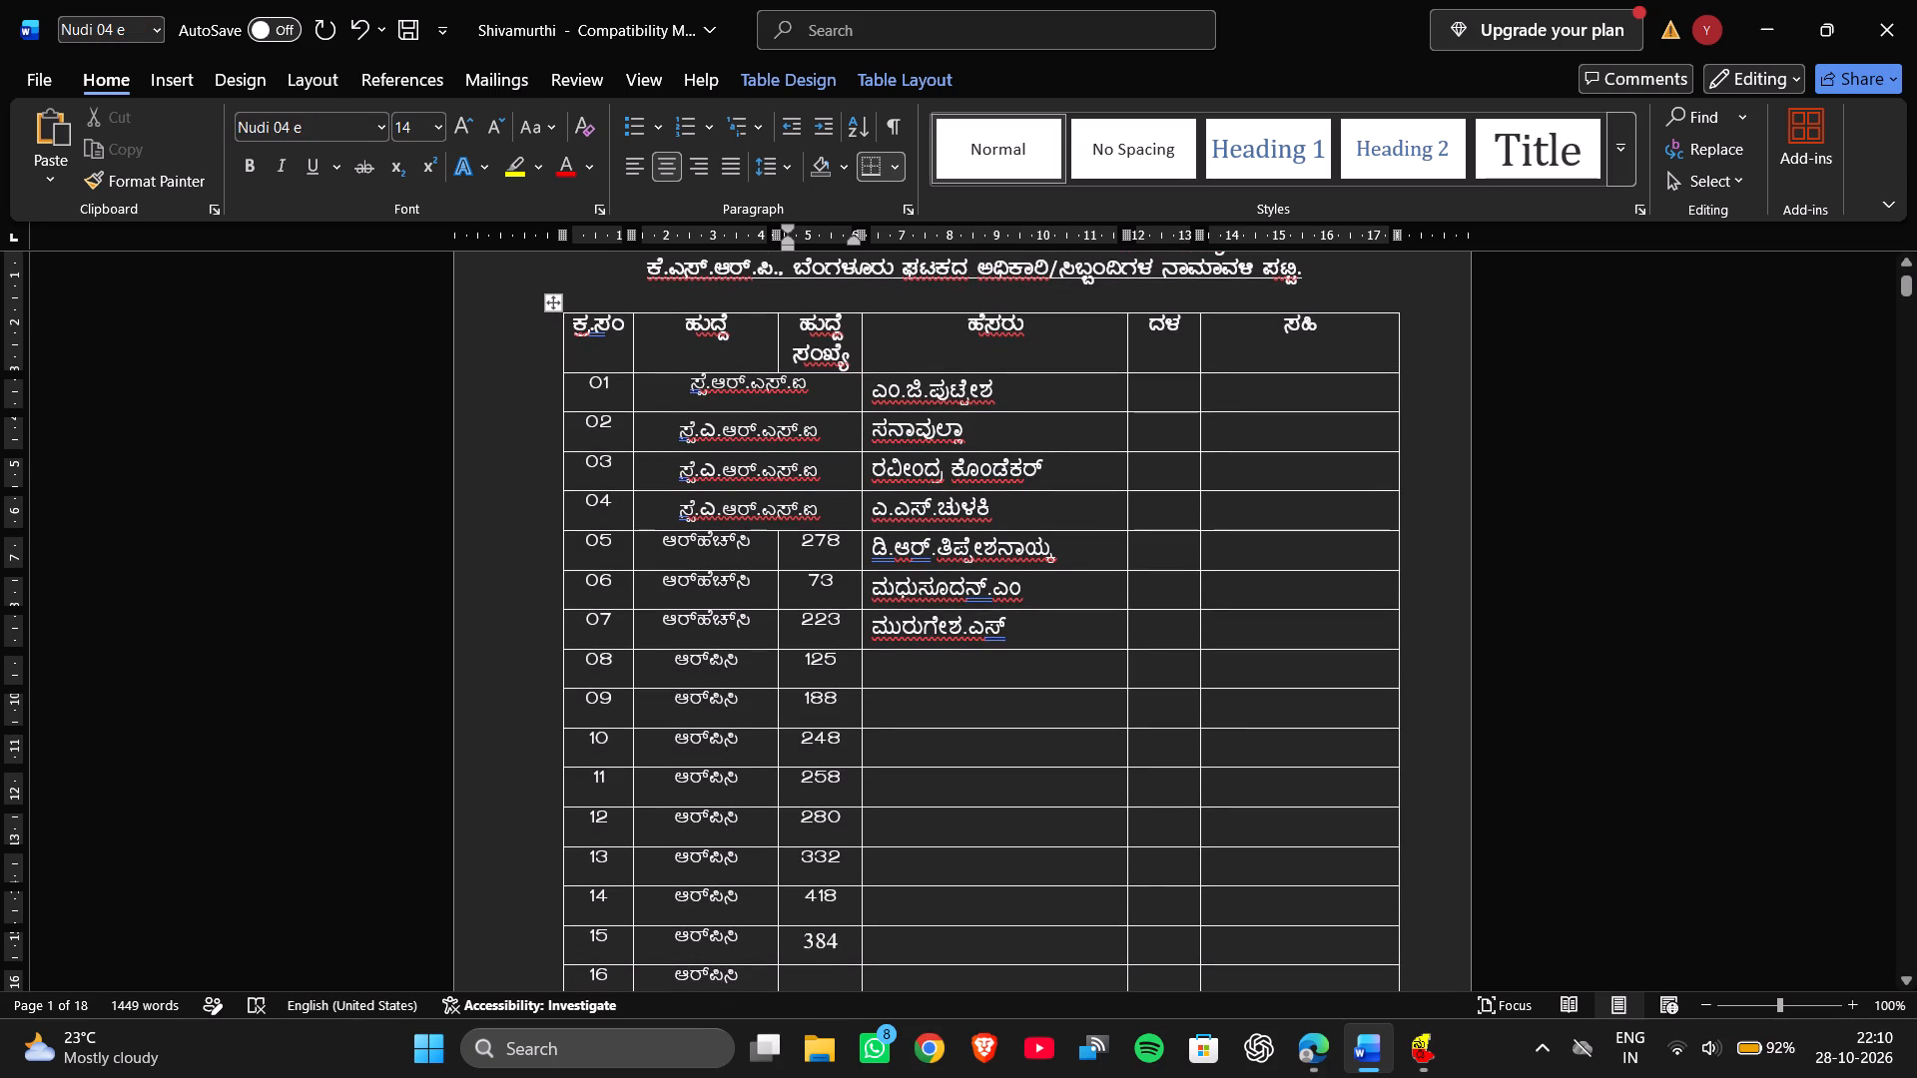
pyautogui.write('442')
pyautogui.press('Down')
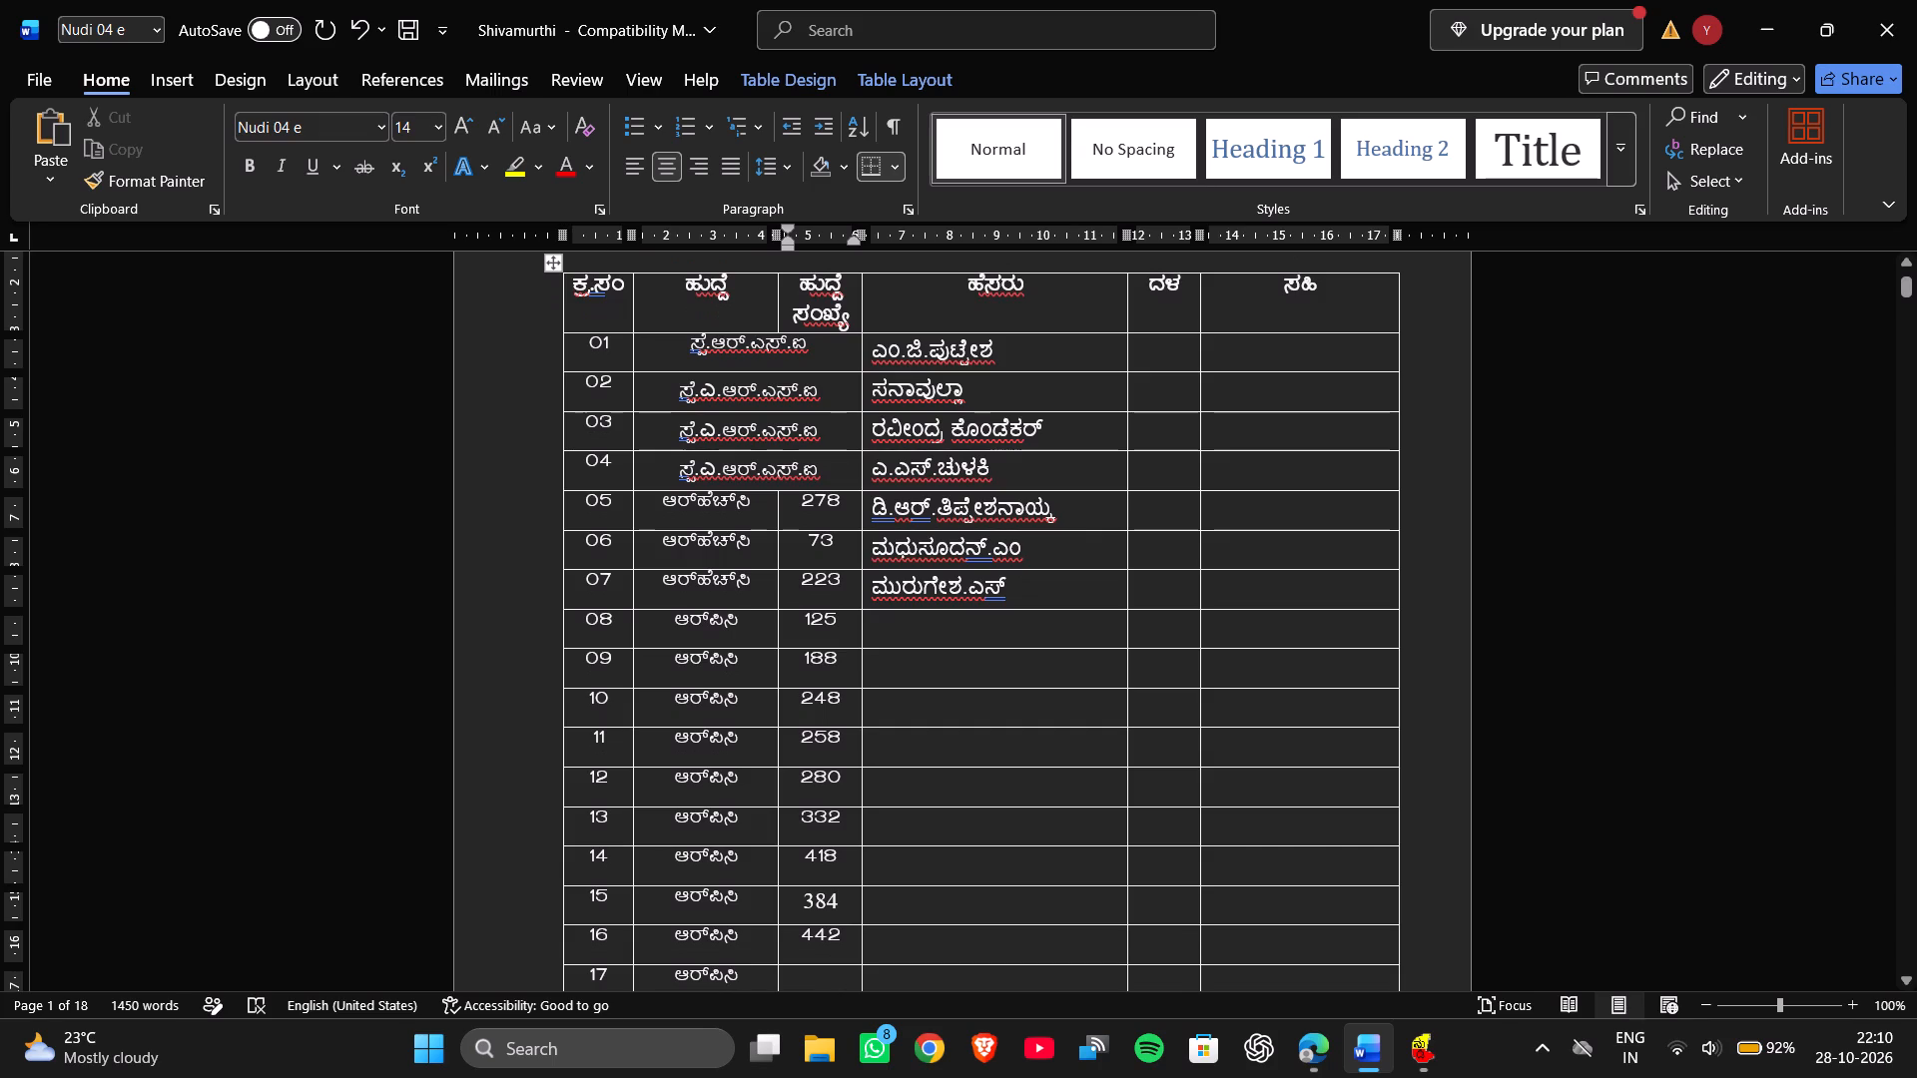
pyautogui.write('135')
pyautogui.press('Down')
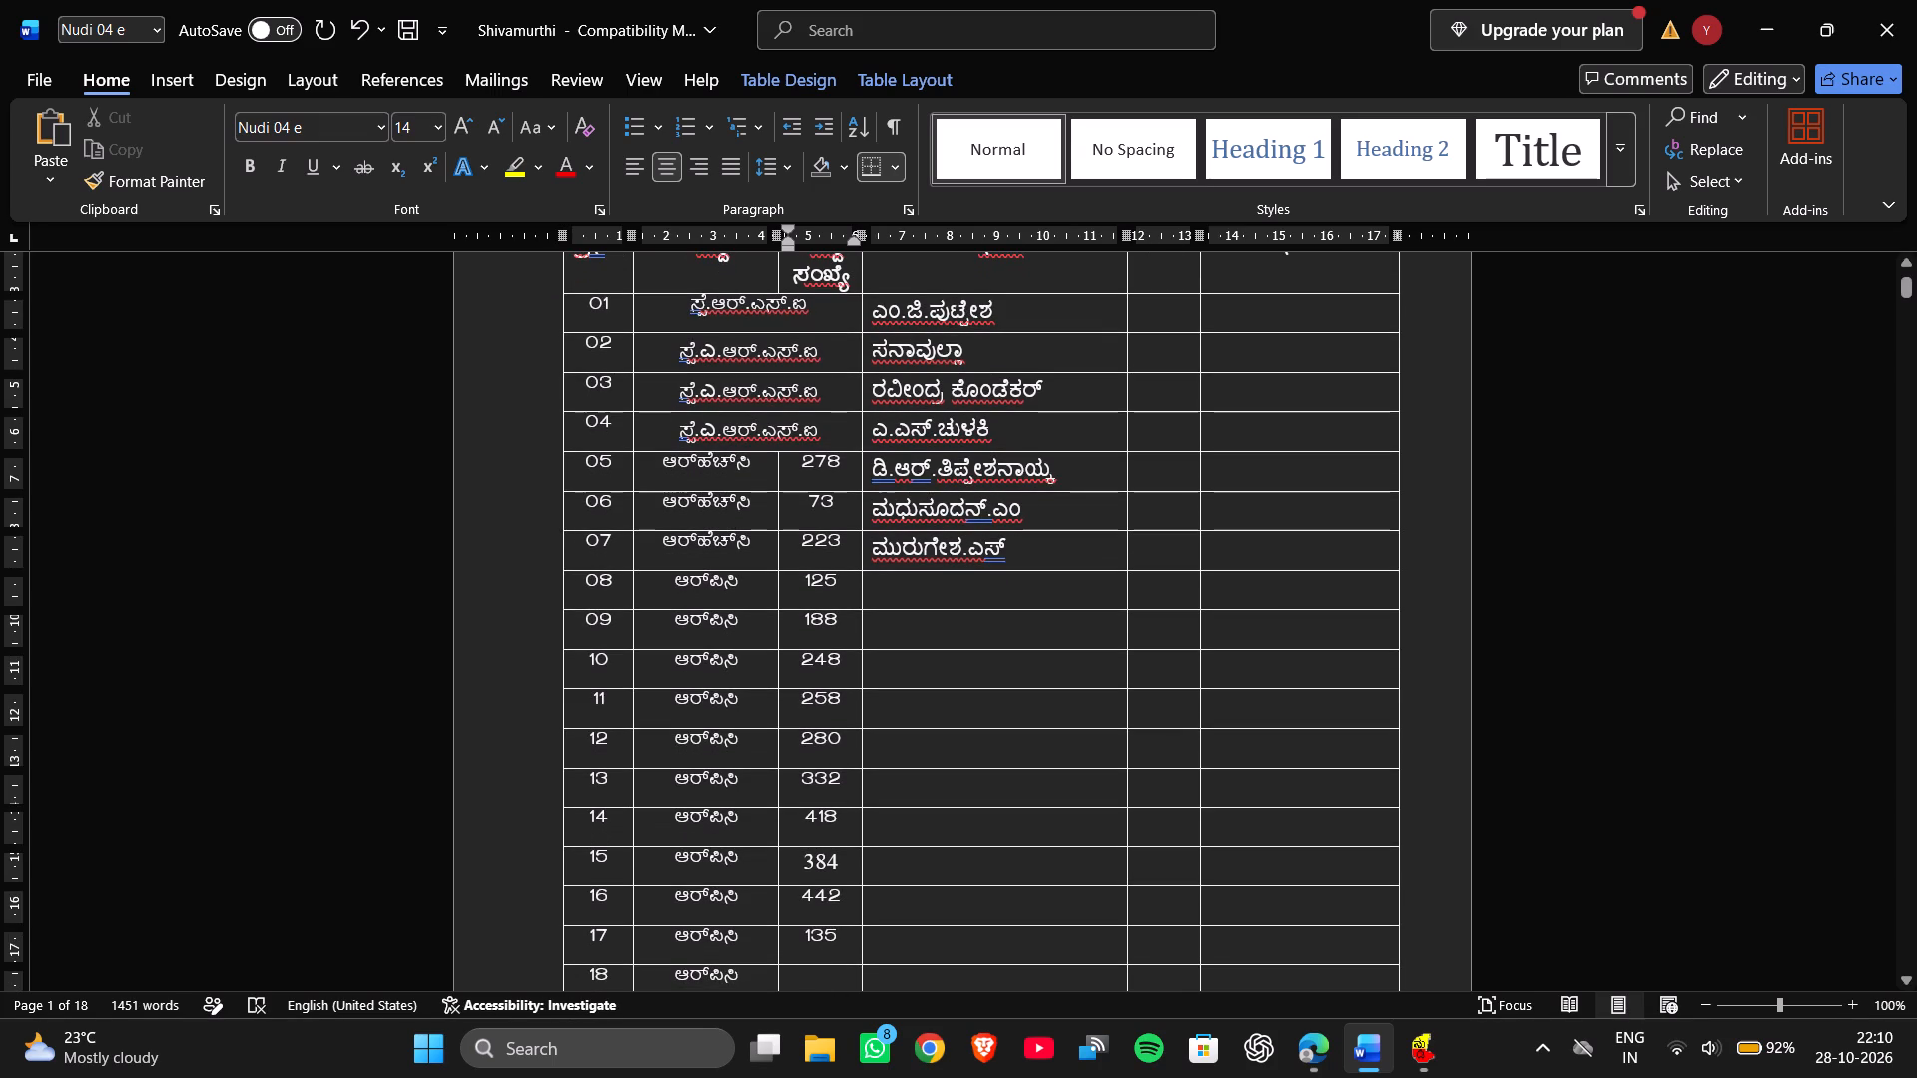
pyautogui.write('263')
pyautogui.press('Down')
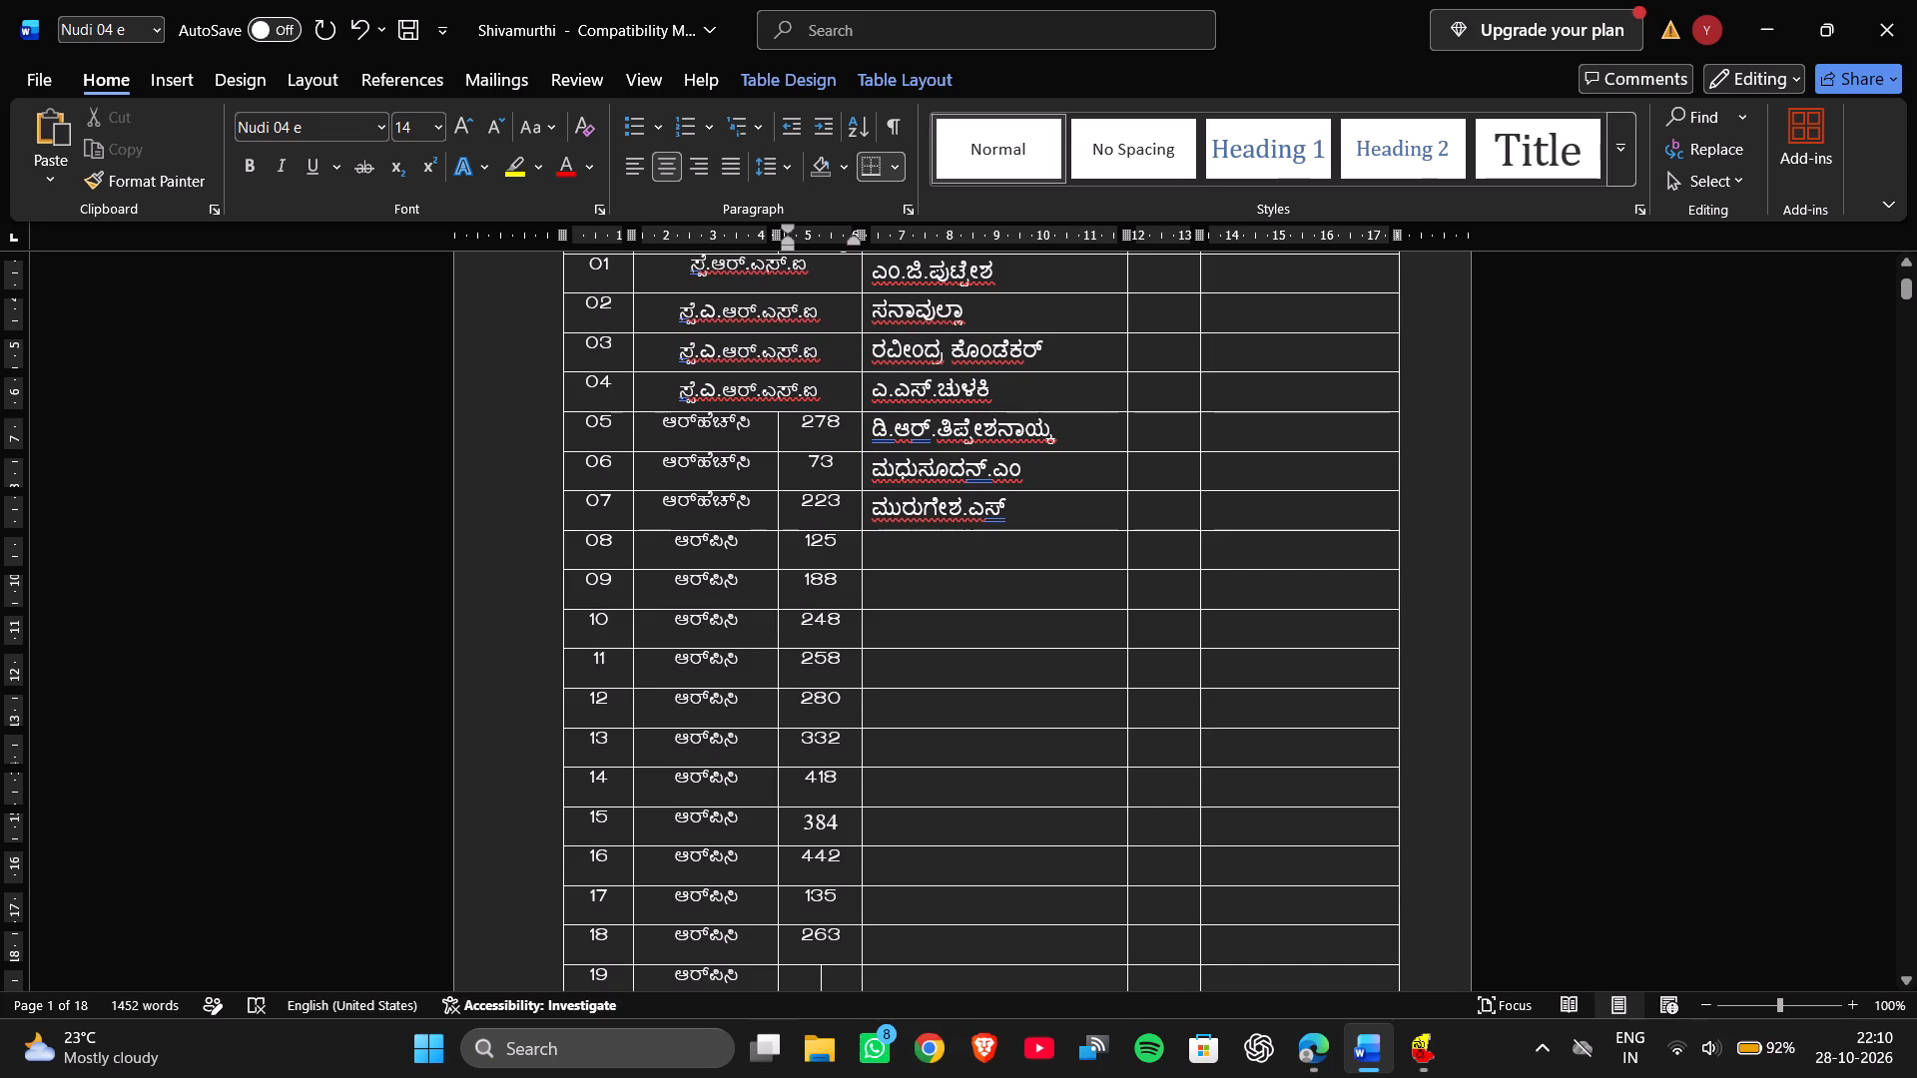
pyautogui.press('1')
pyautogui.write('69')
pyautogui.press('Down')
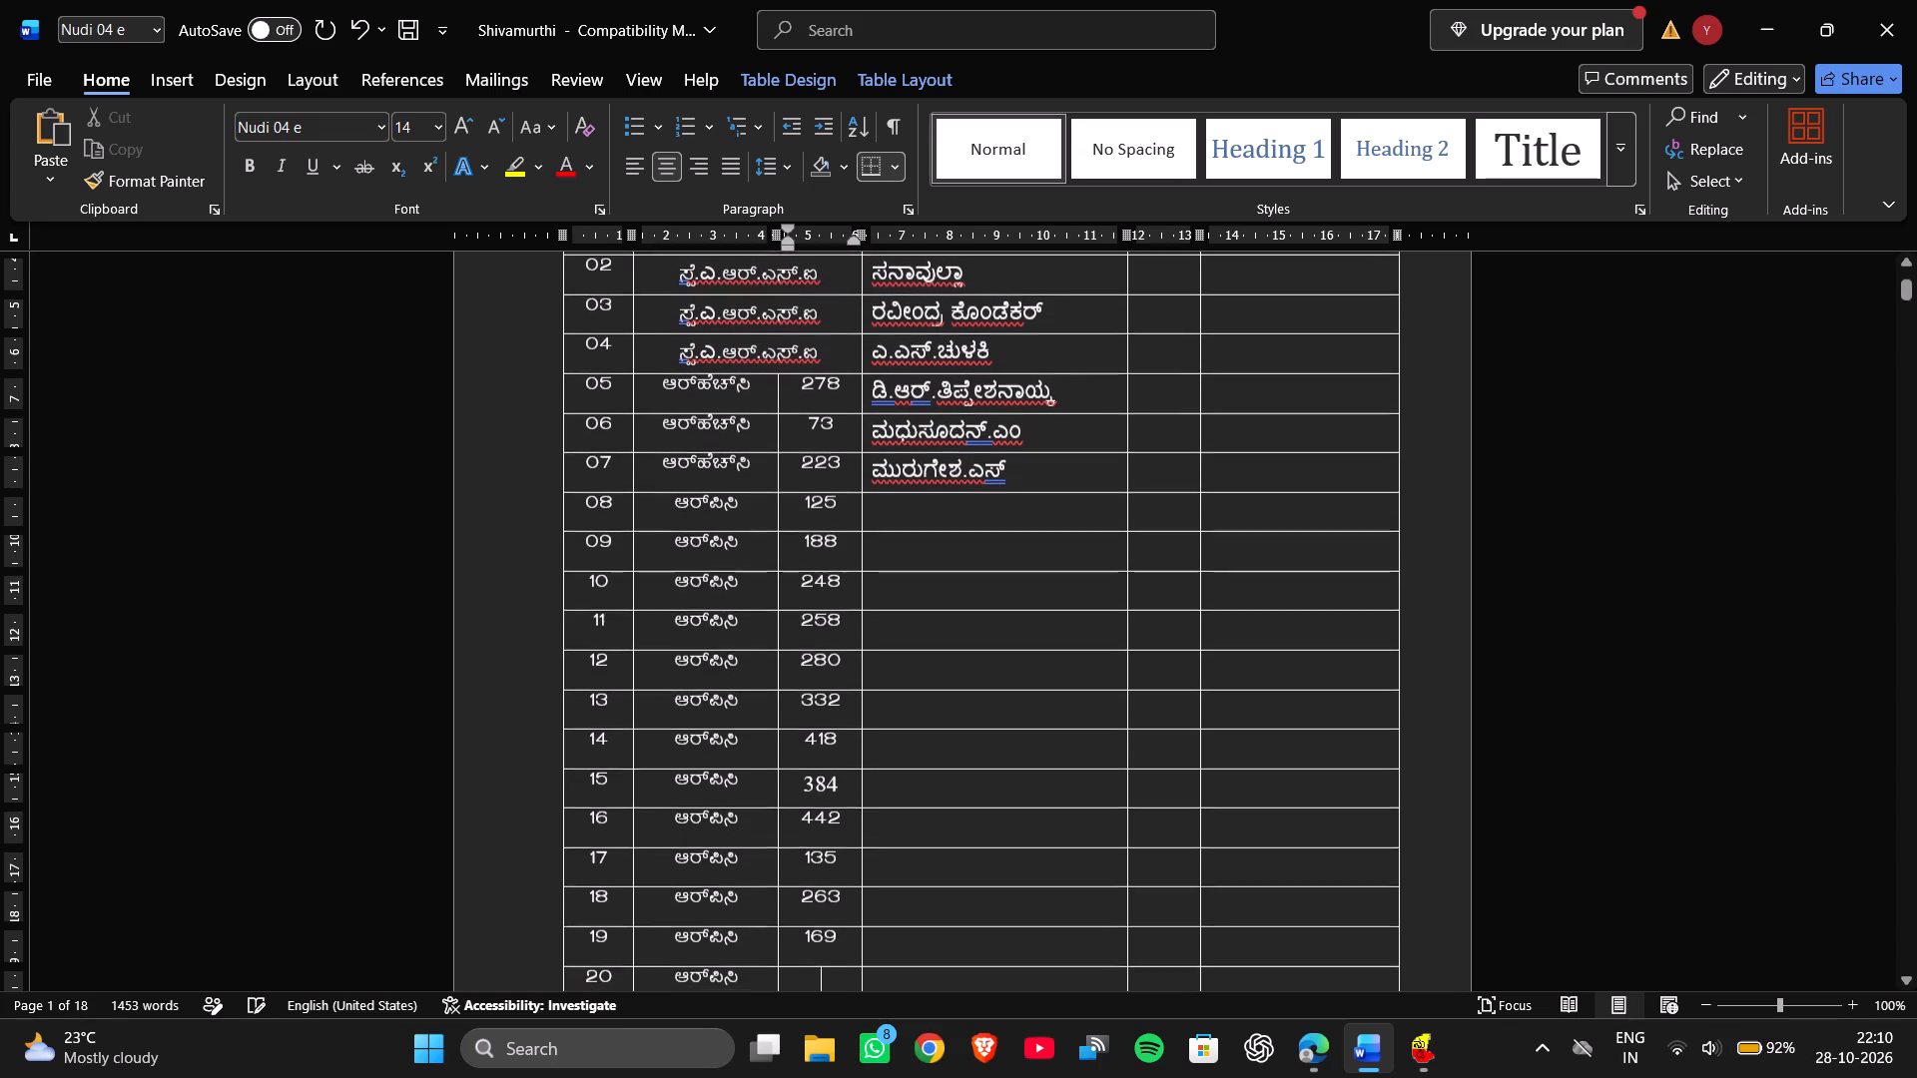
pyautogui.write('33')
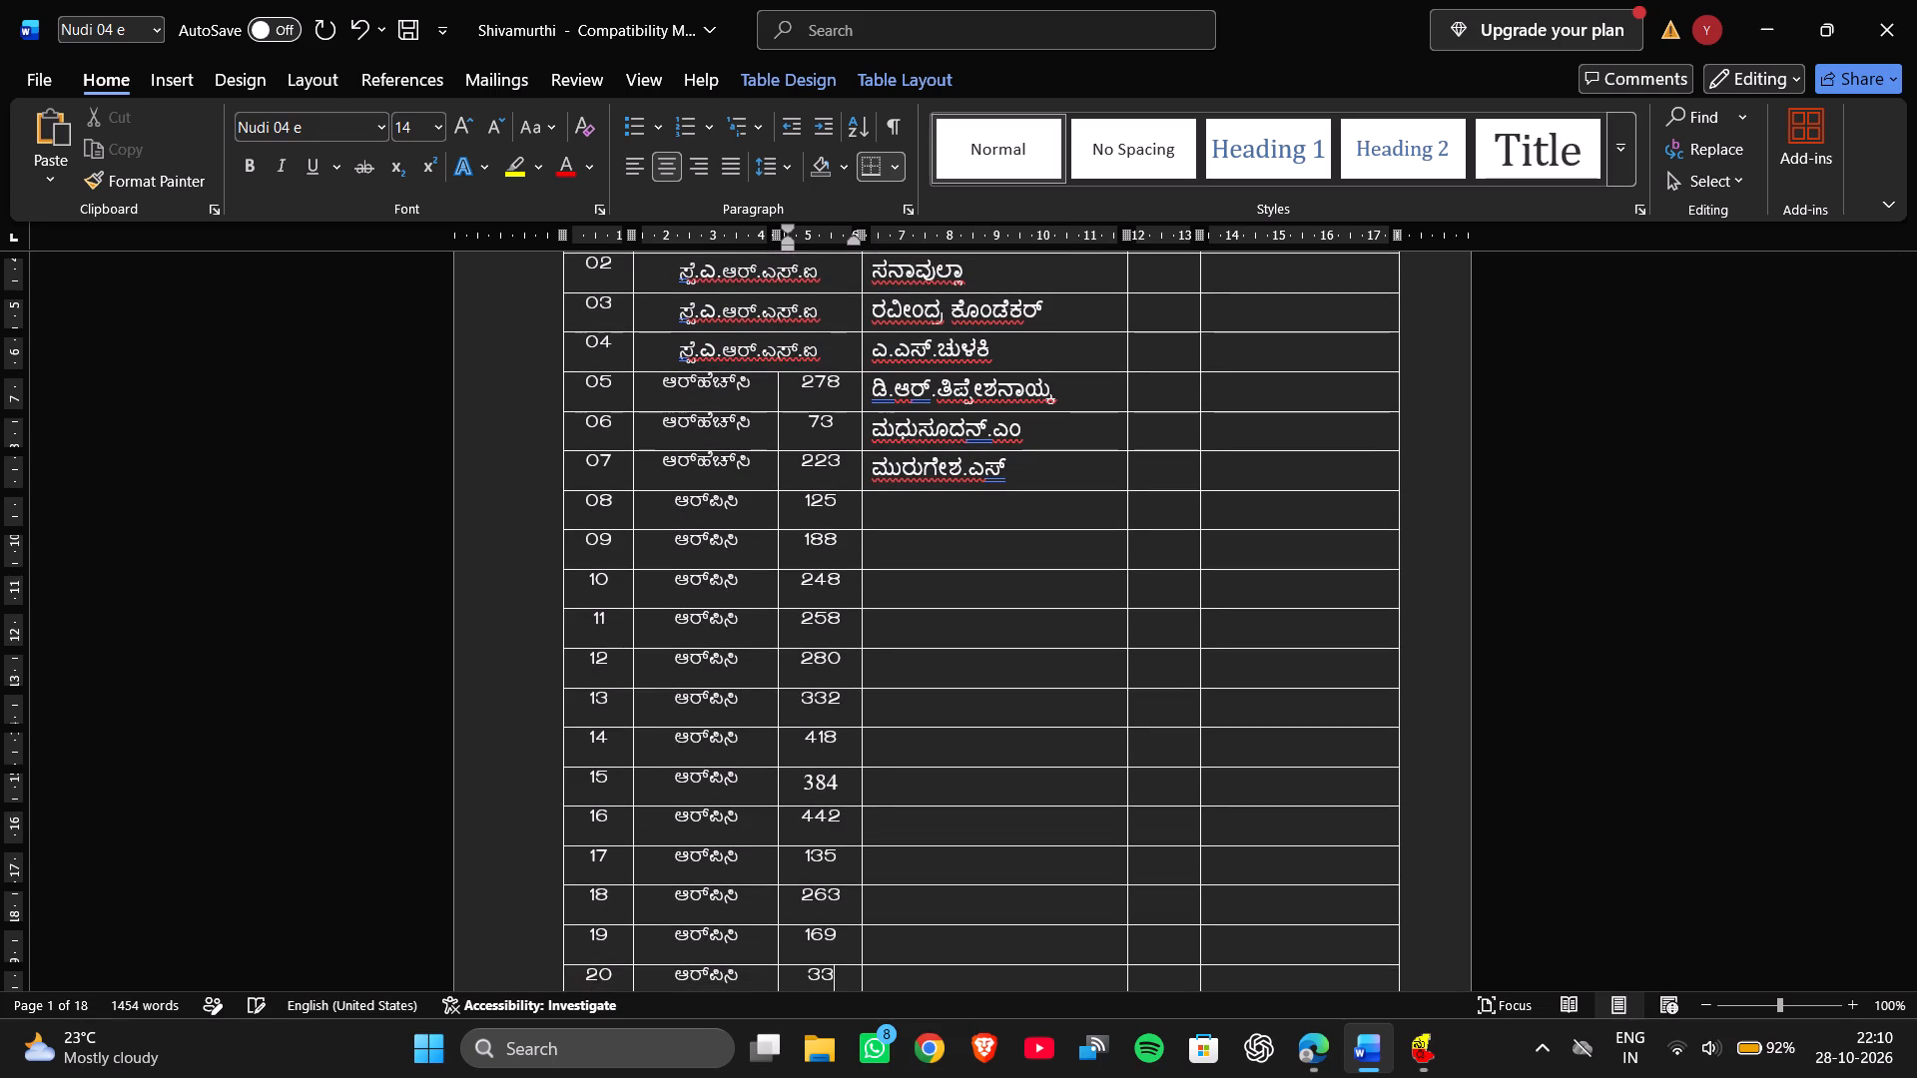
pyautogui.press('Down')
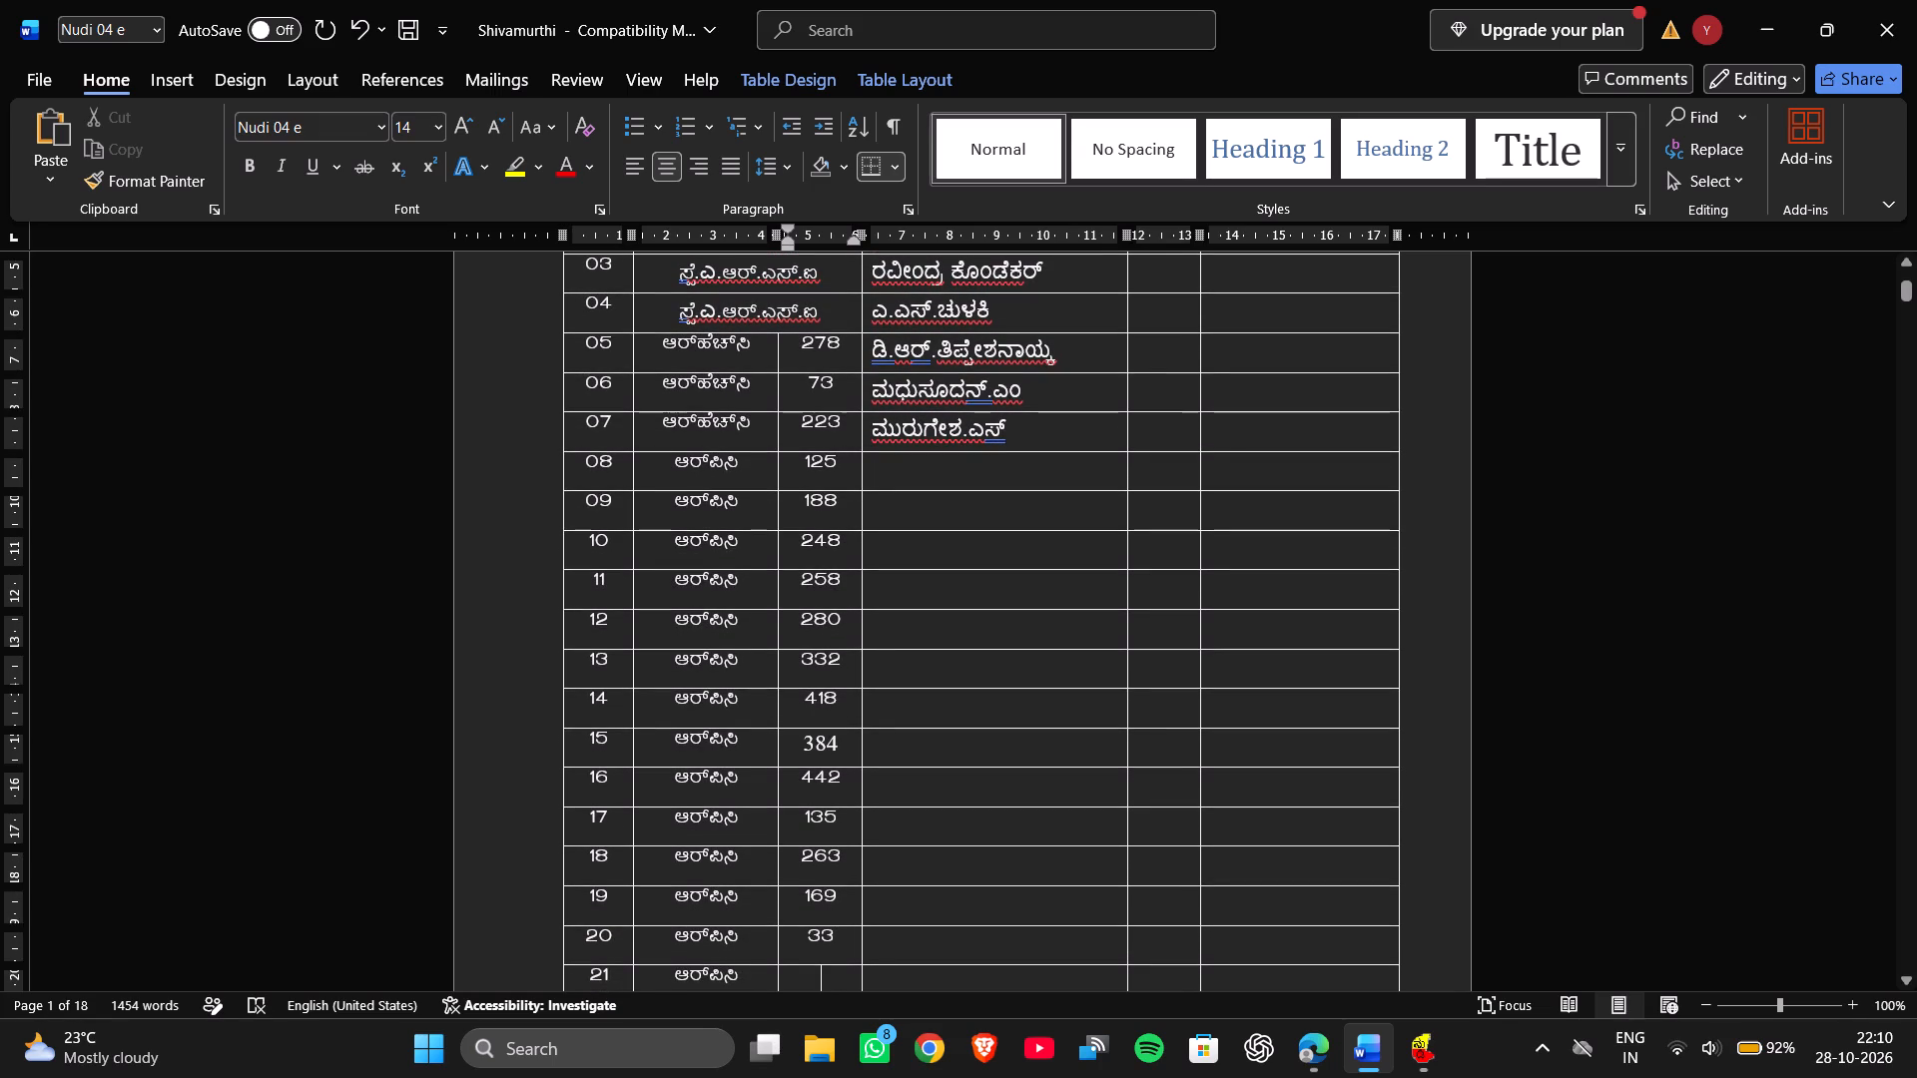
pyautogui.write('209')
pyautogui.press('Down')
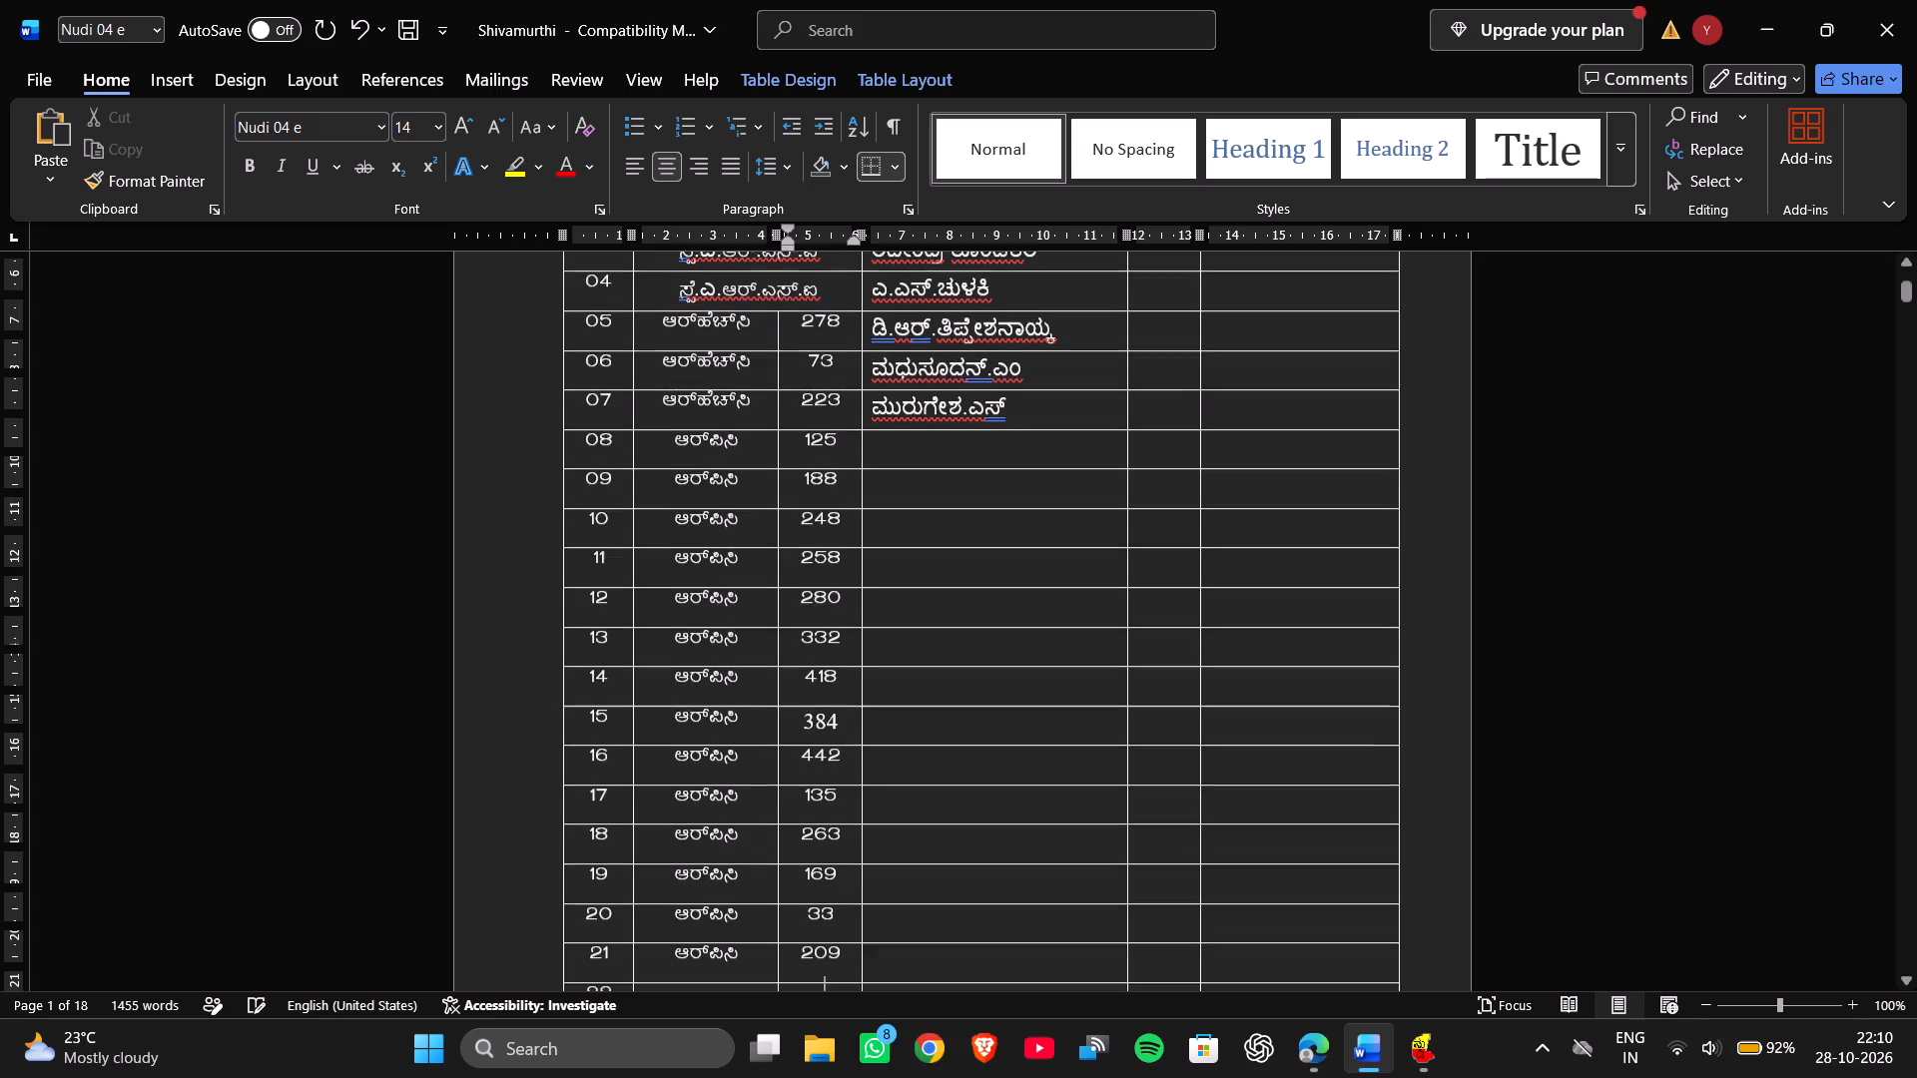
pyautogui.press('Down')
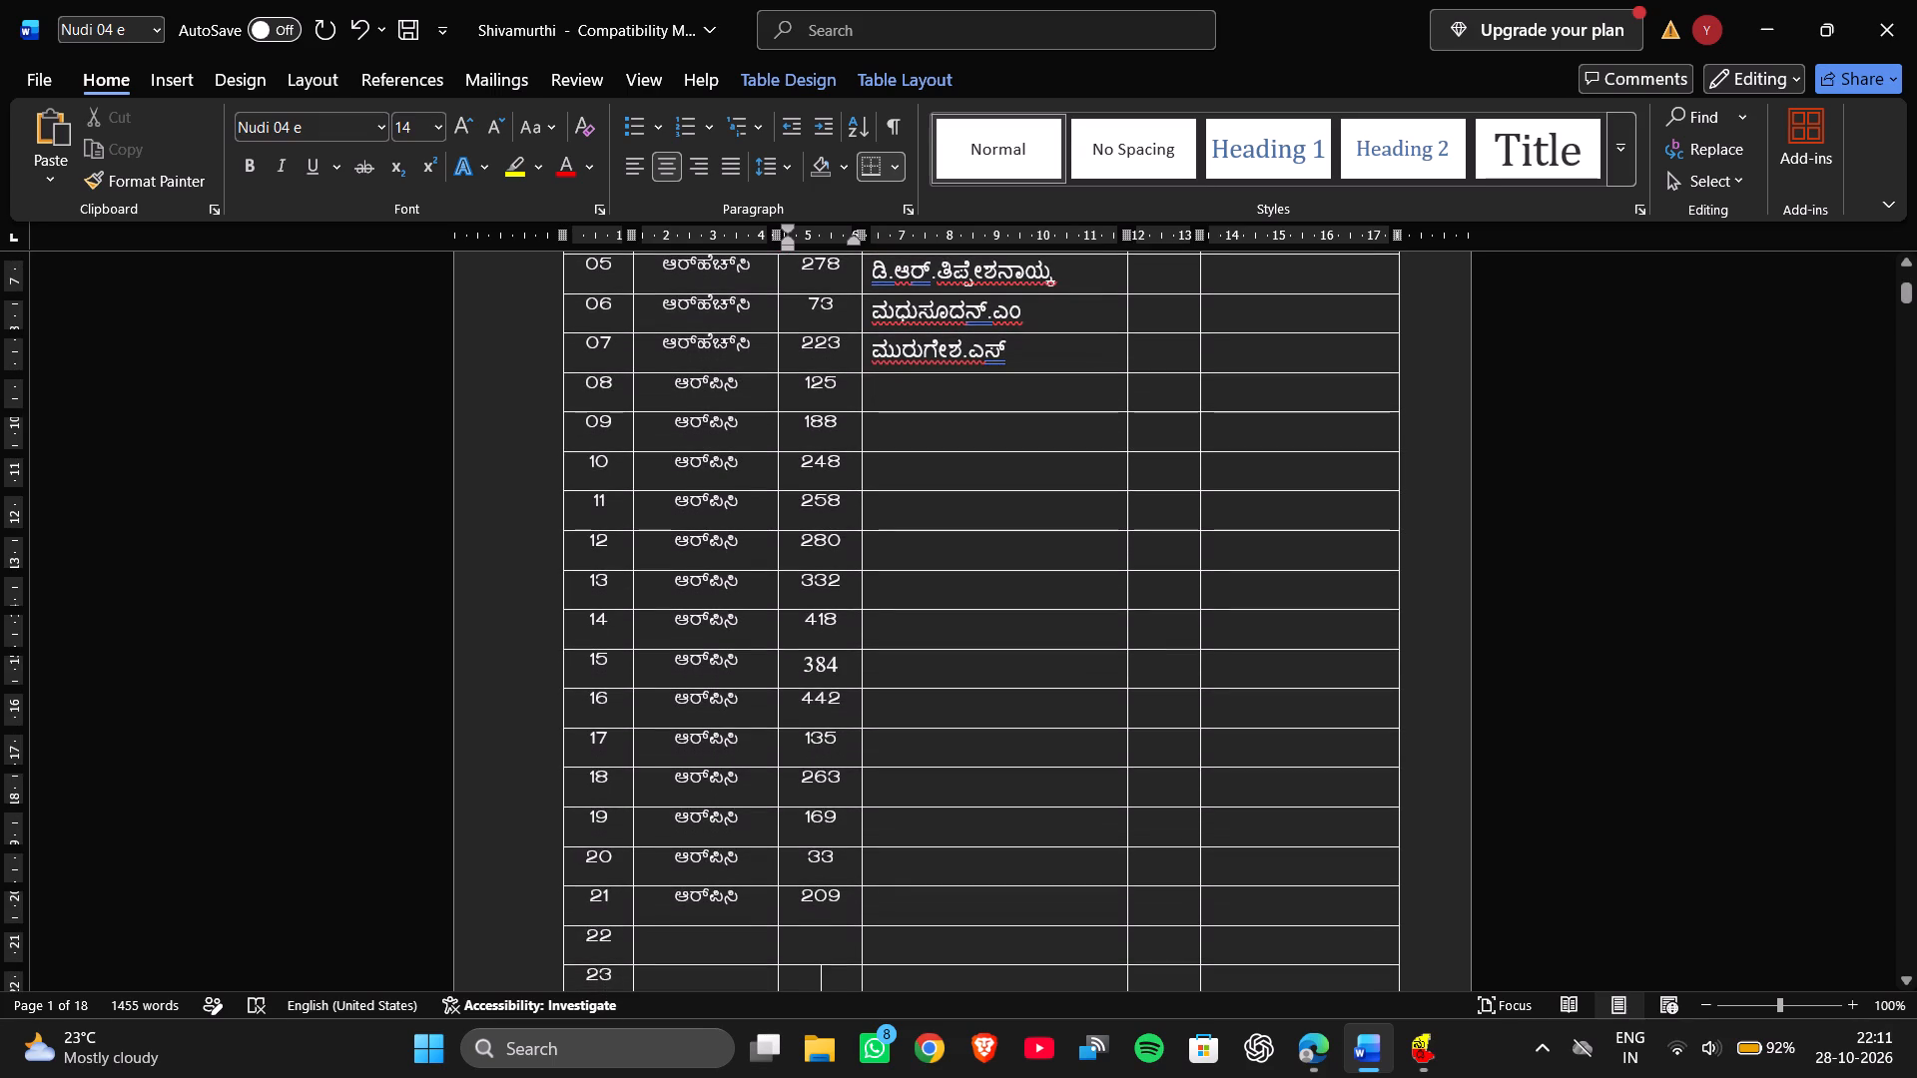
pyautogui.scroll(-1, 815, 708)
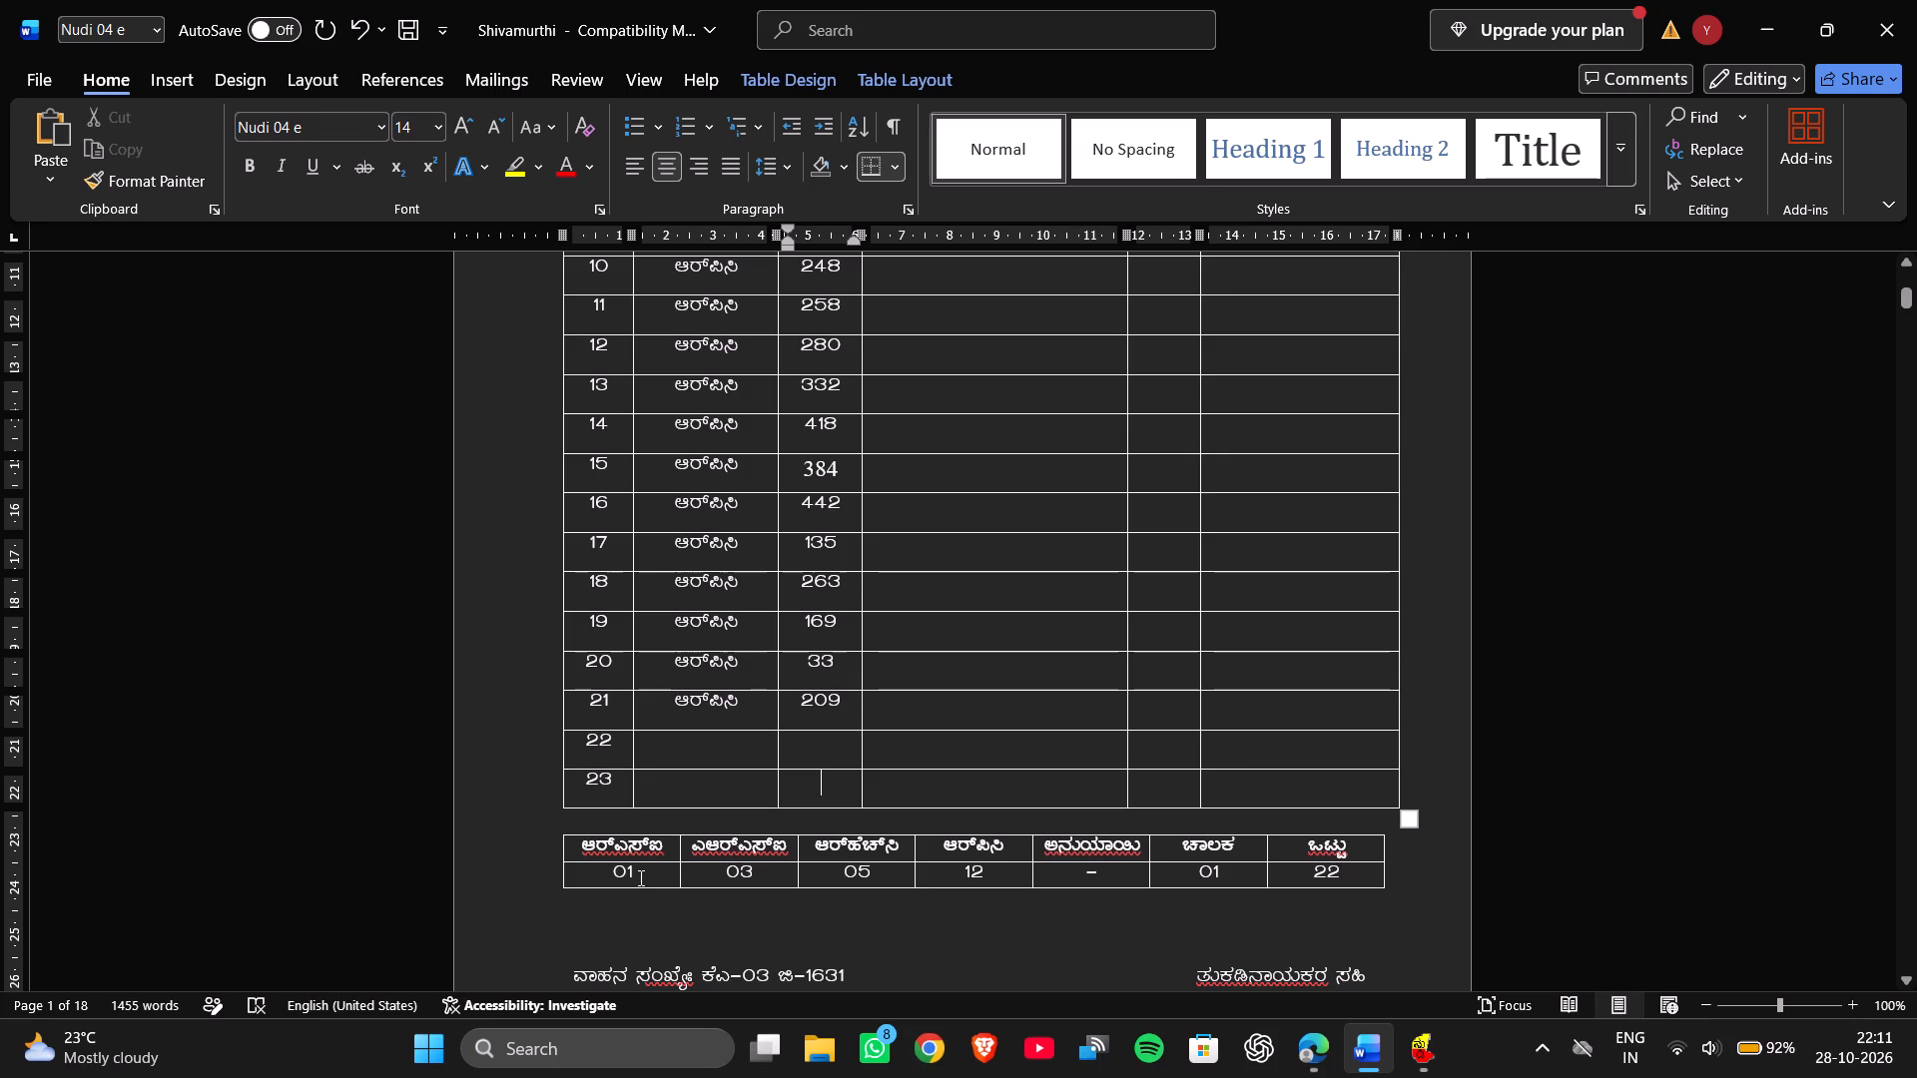
# In the strength summary table, set ಆರ್‌ಎಸ್‌ಐ to –, ಎಆರ್‌ಎಸ್‌ಐ to 04, ಆರ್‌ಹೆಚ್‌ಸಿ to 03 and ಆರ್‌ಪಿಸಿ to 14.
pyautogui.click(569, 872)
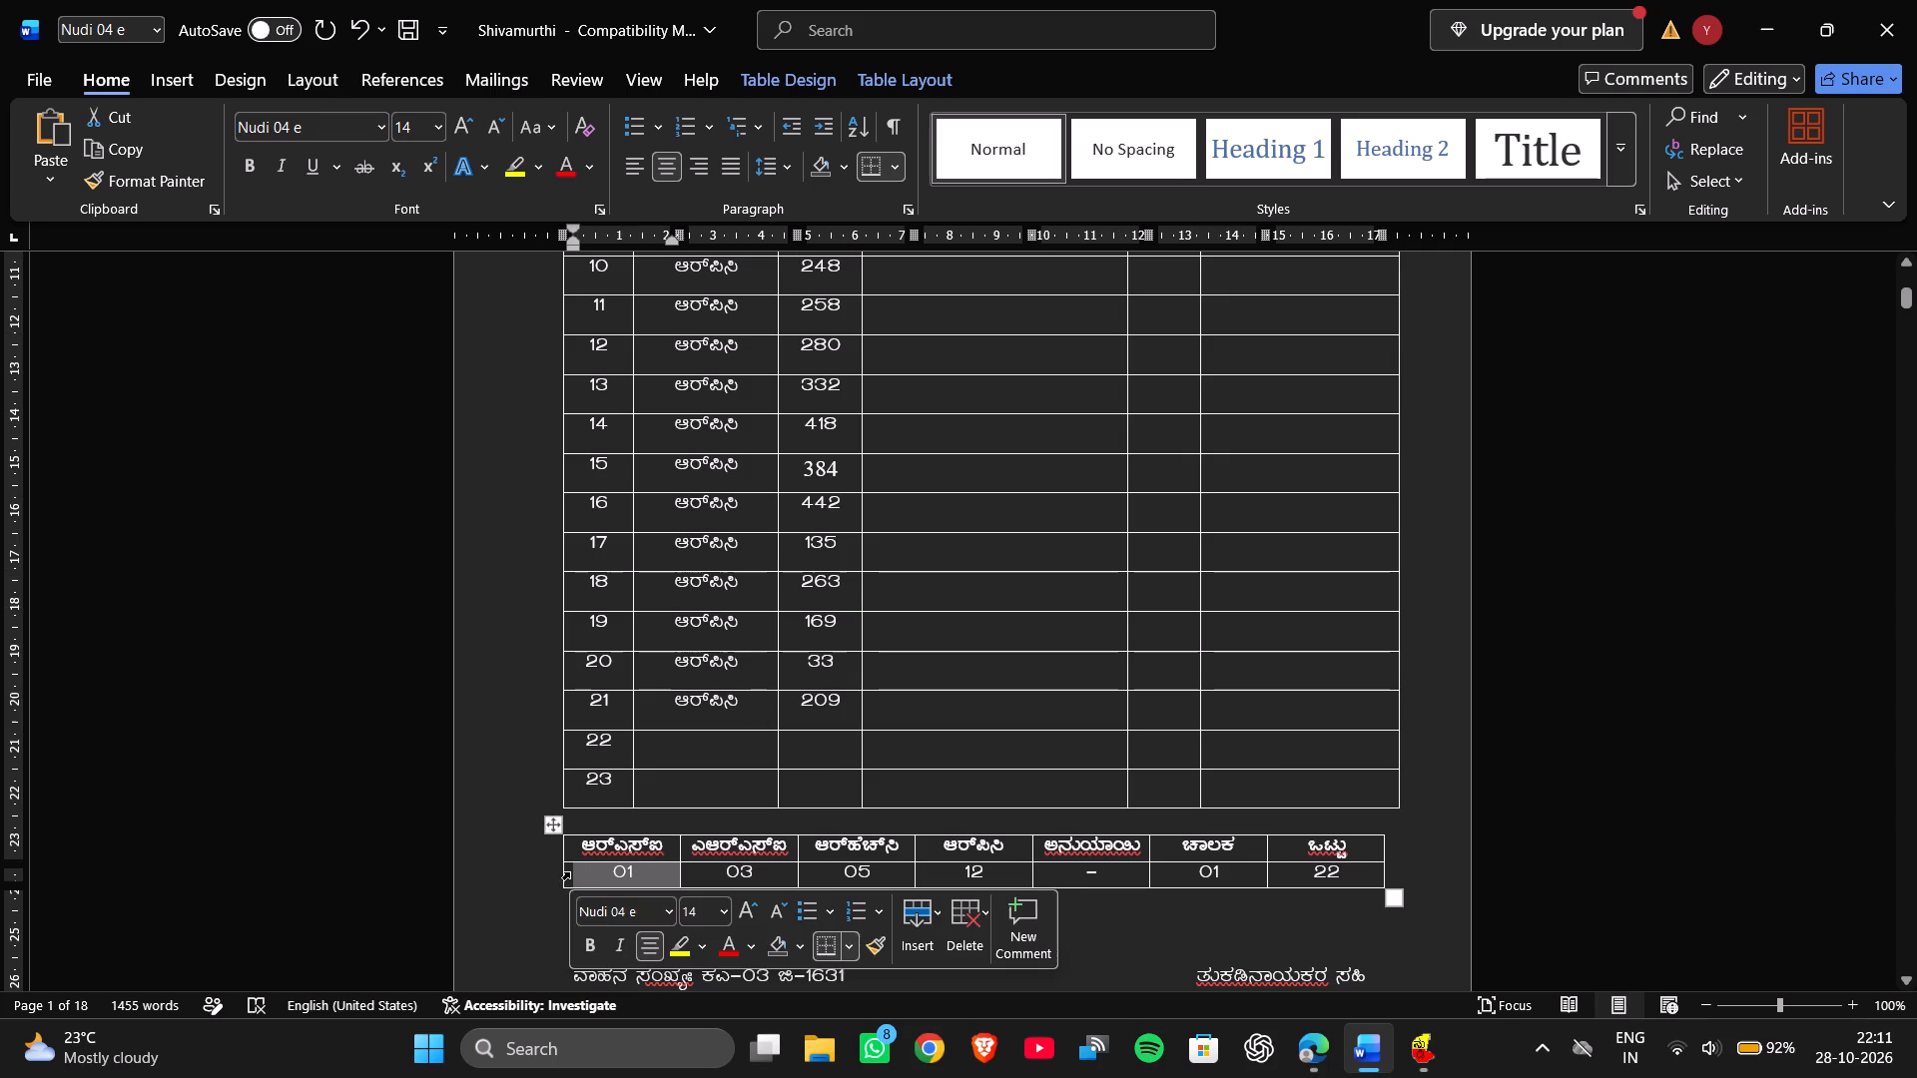
pyautogui.press('-')
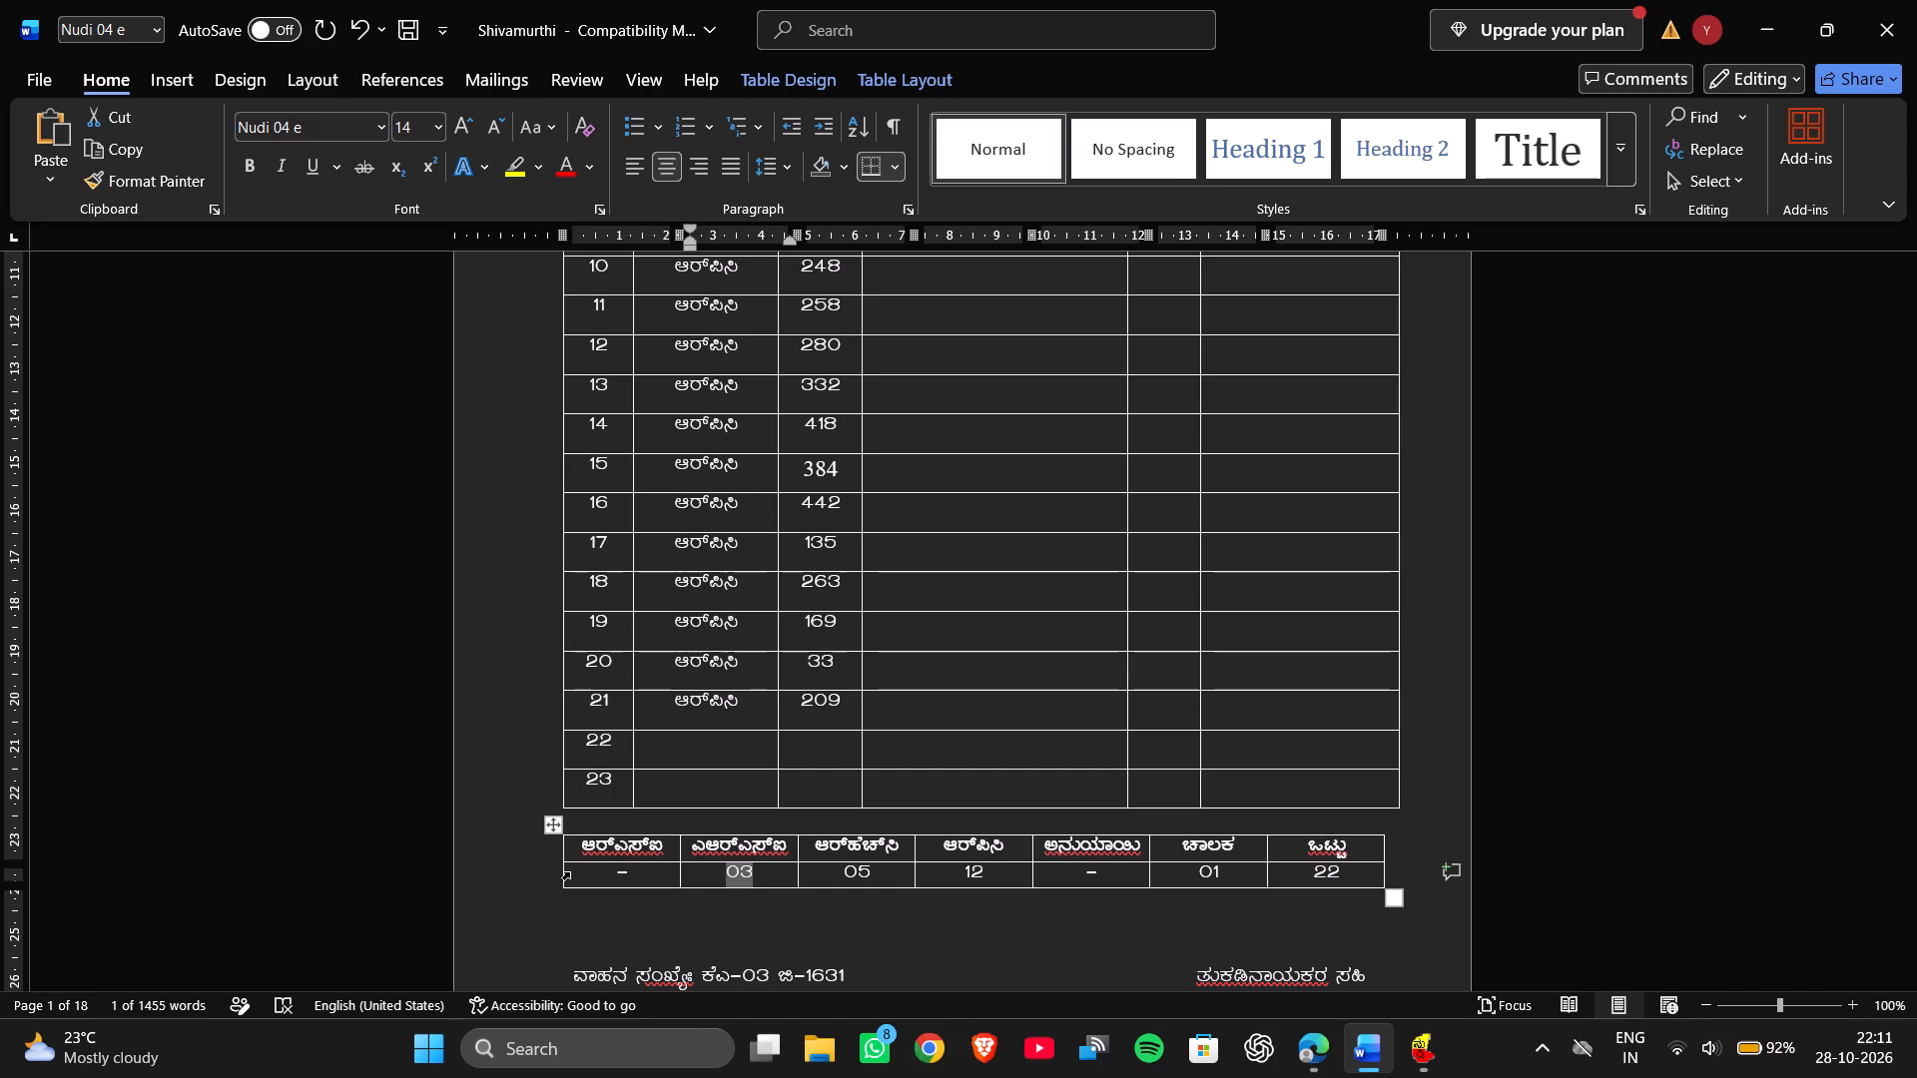
pyautogui.write('014')
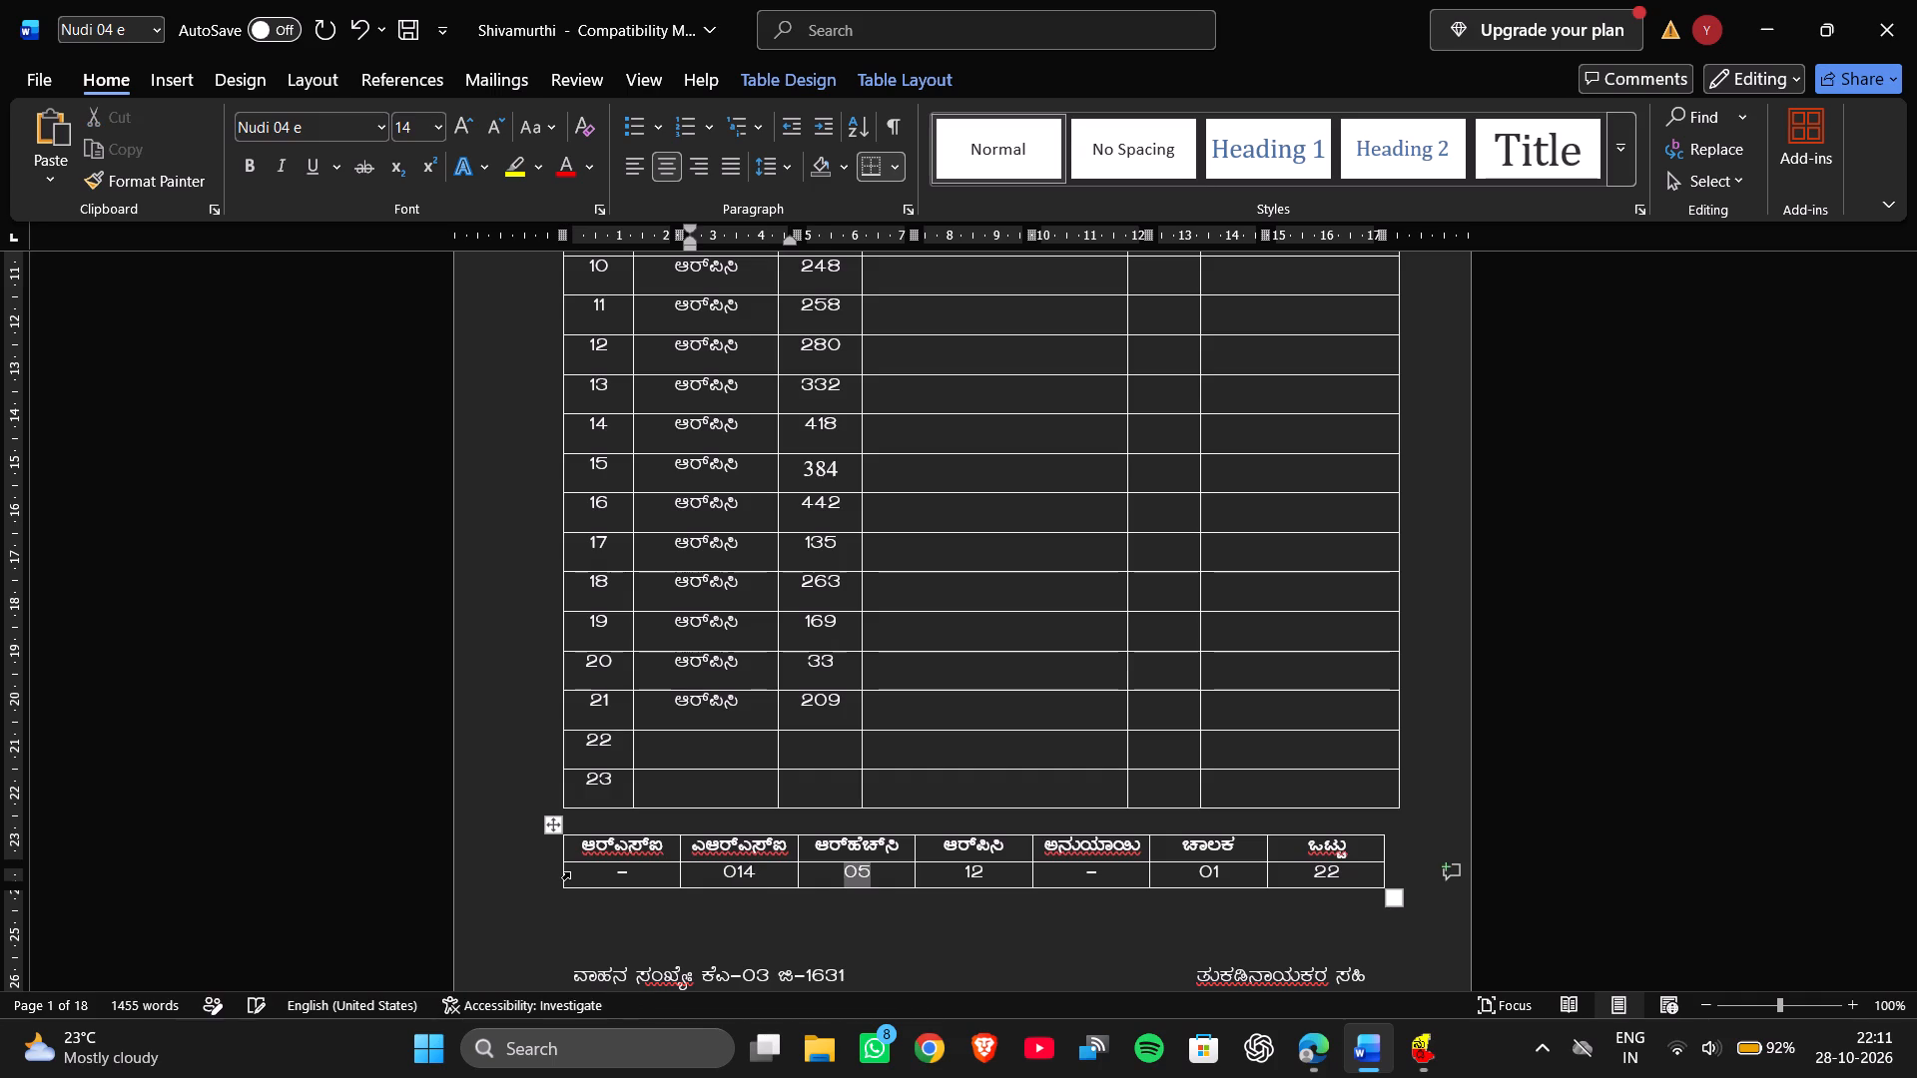
pyautogui.press('0')
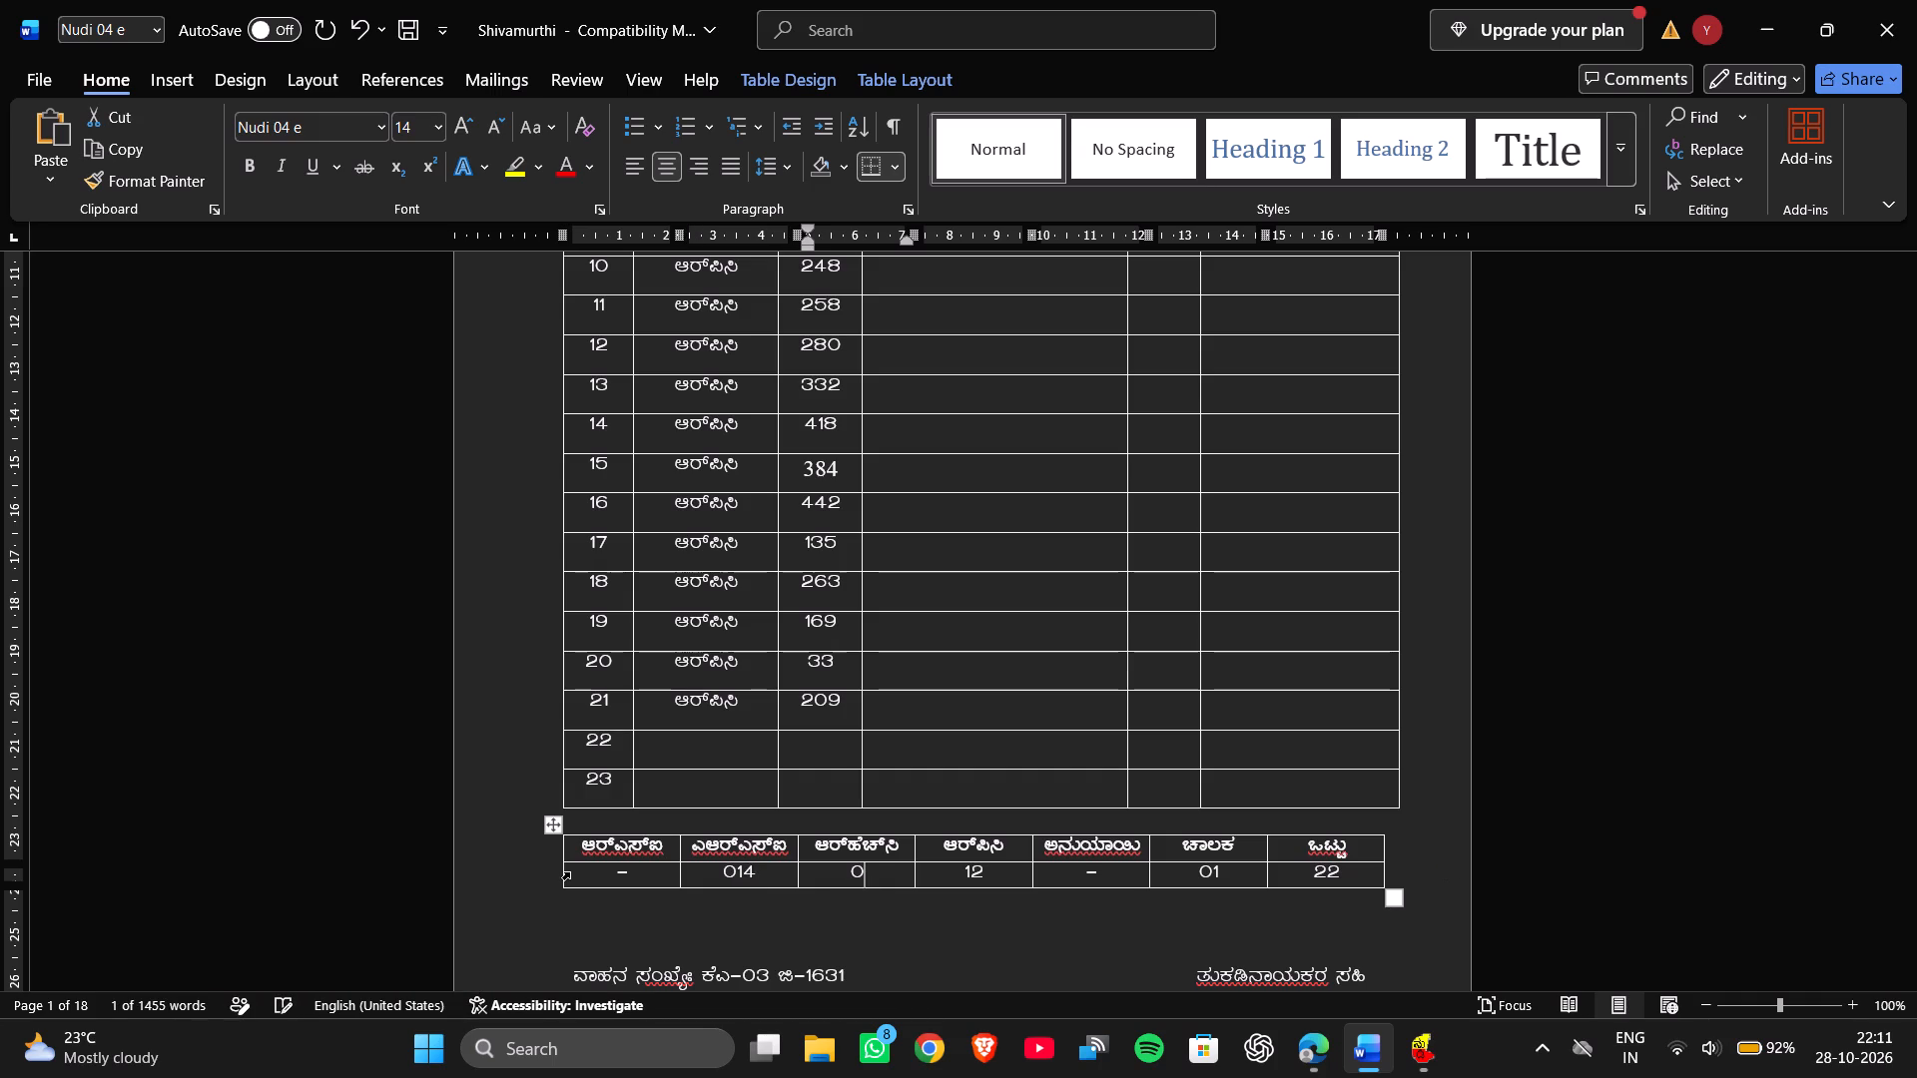
pyautogui.press('3')
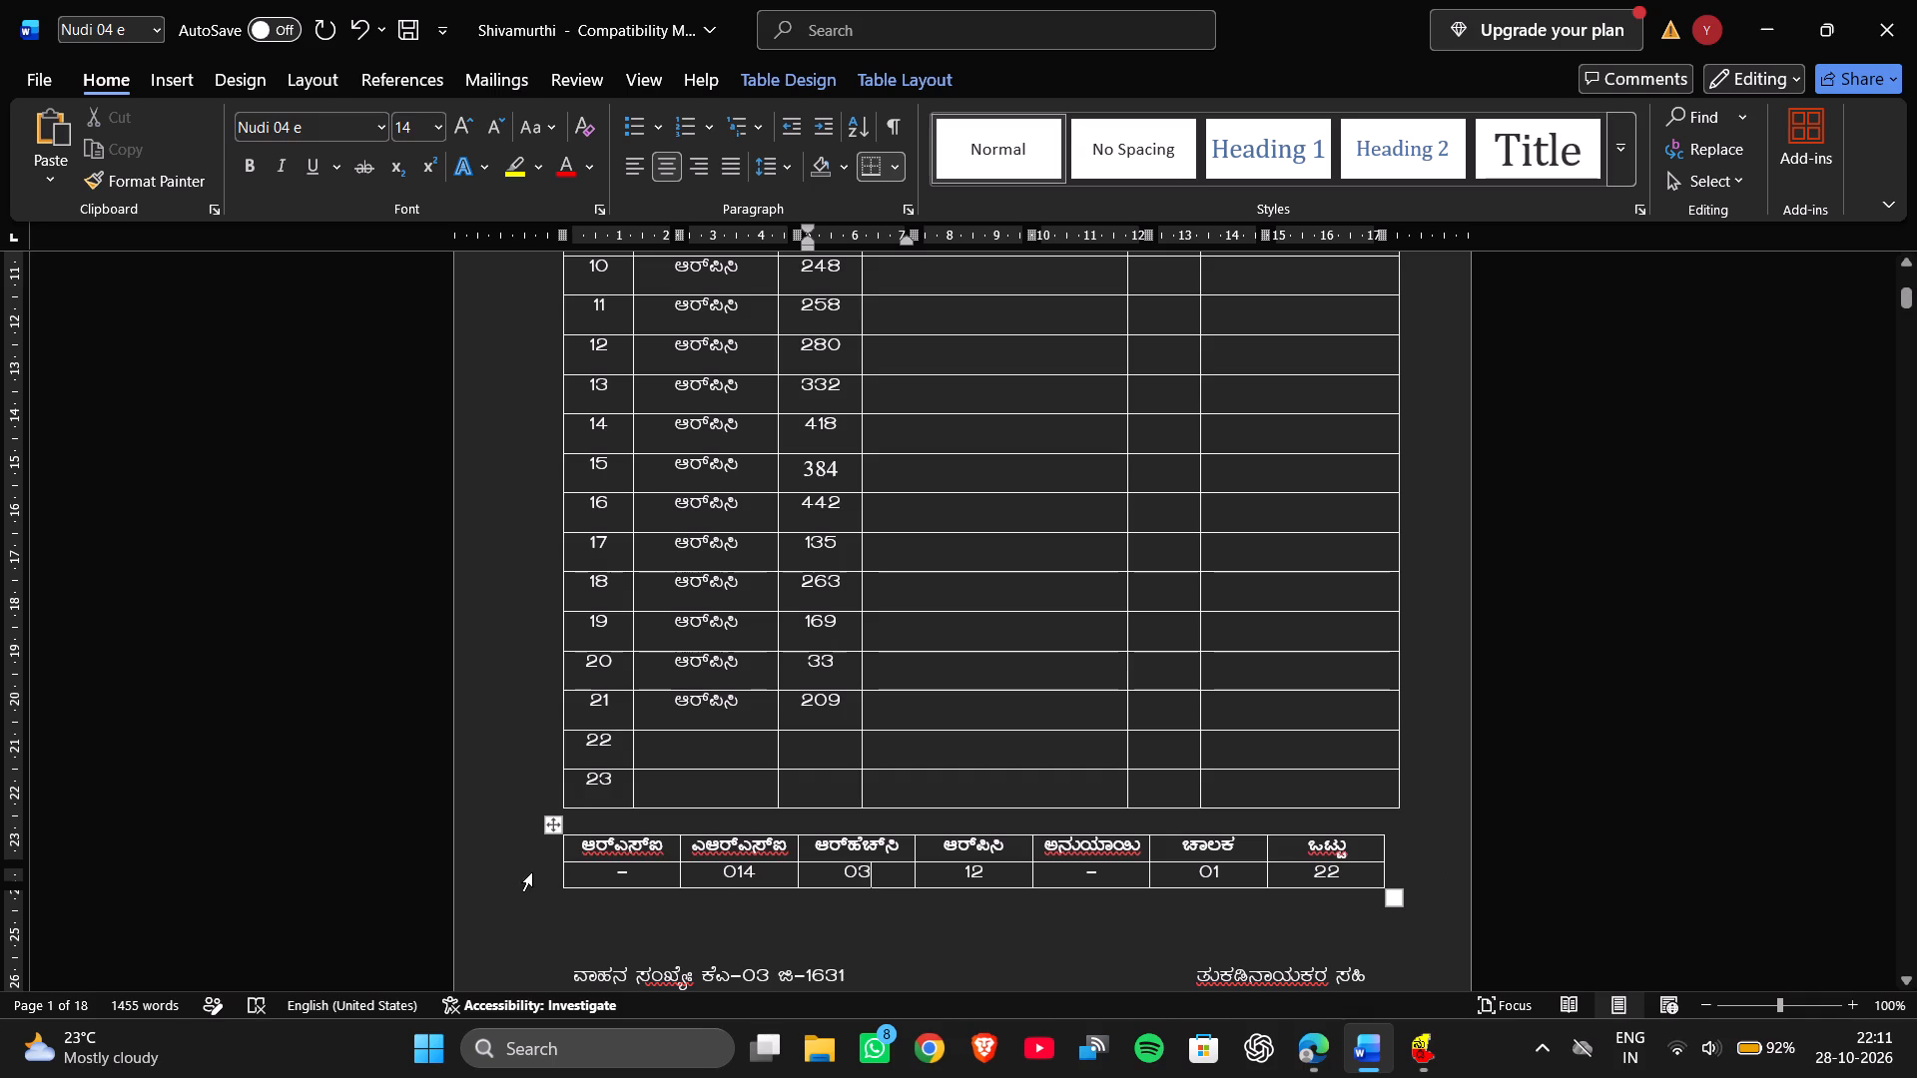
pyautogui.click(743, 872)
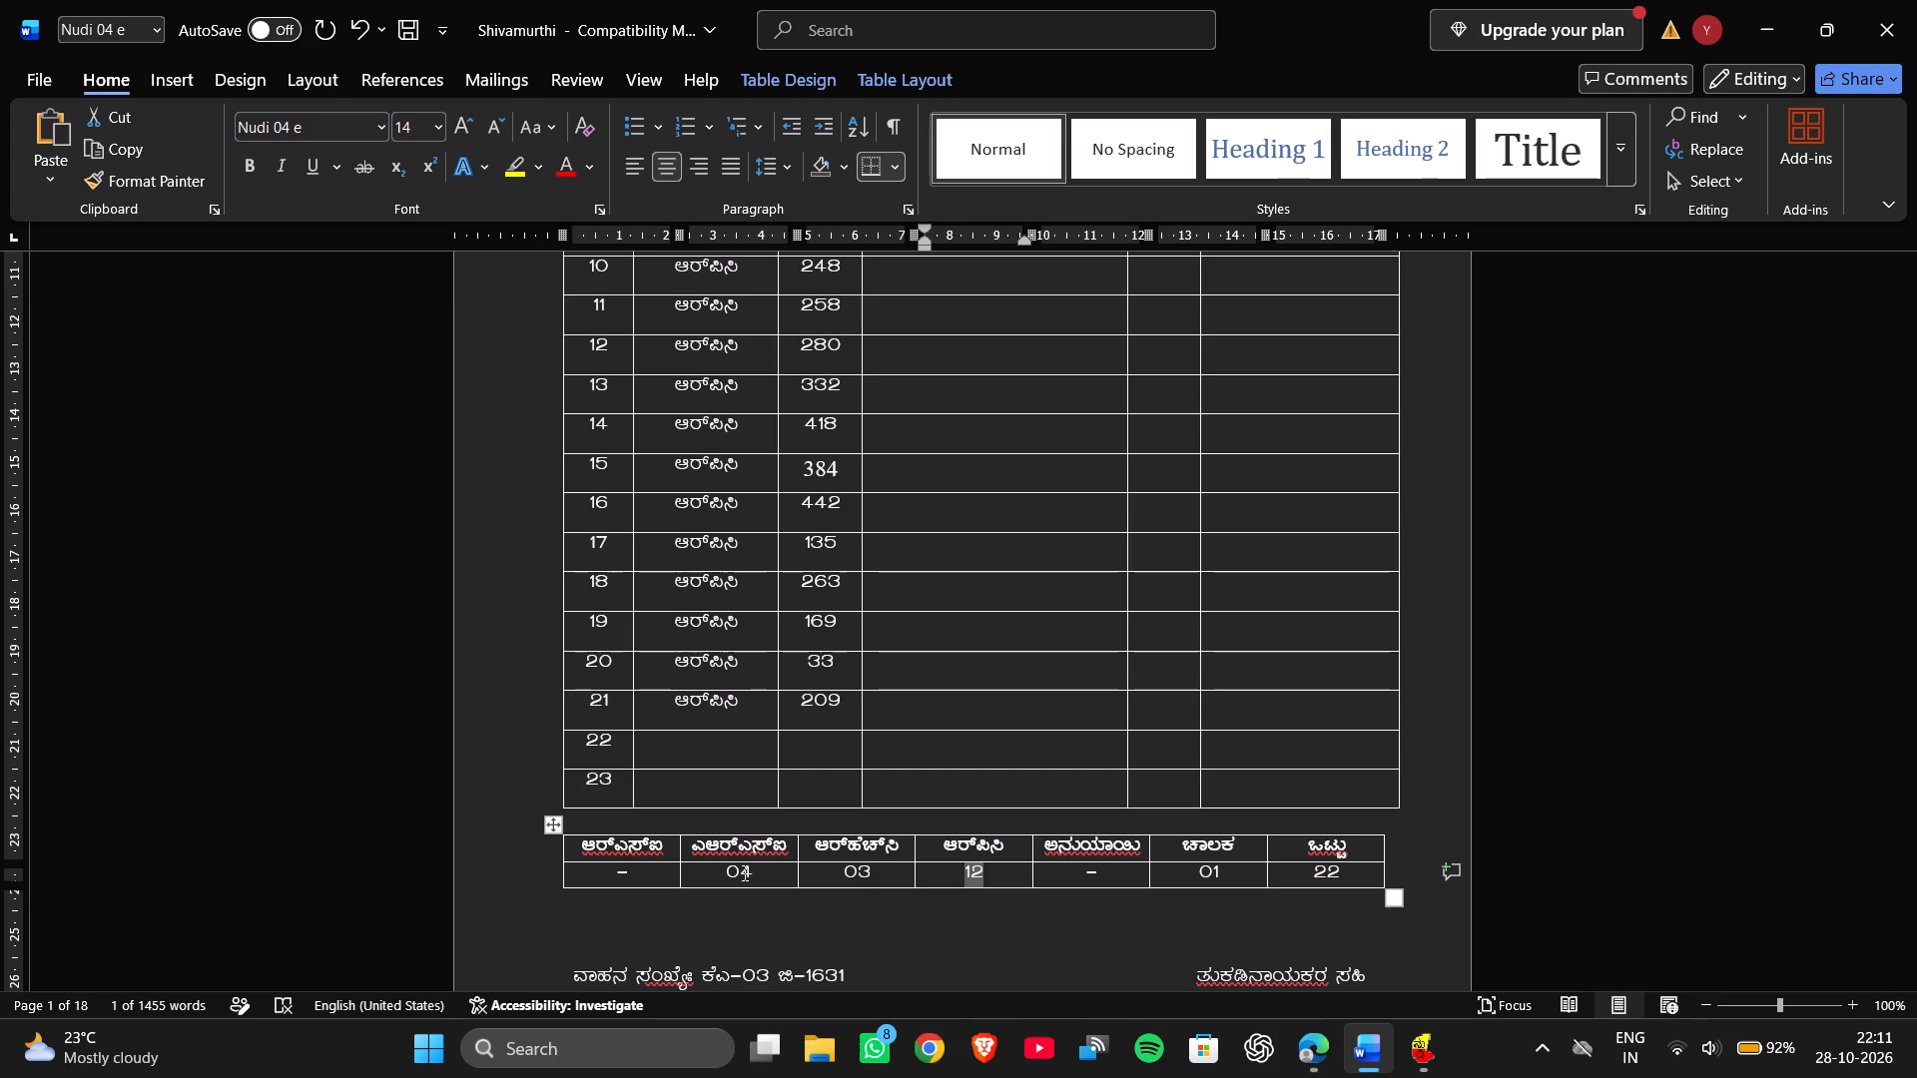
pyautogui.write('14')
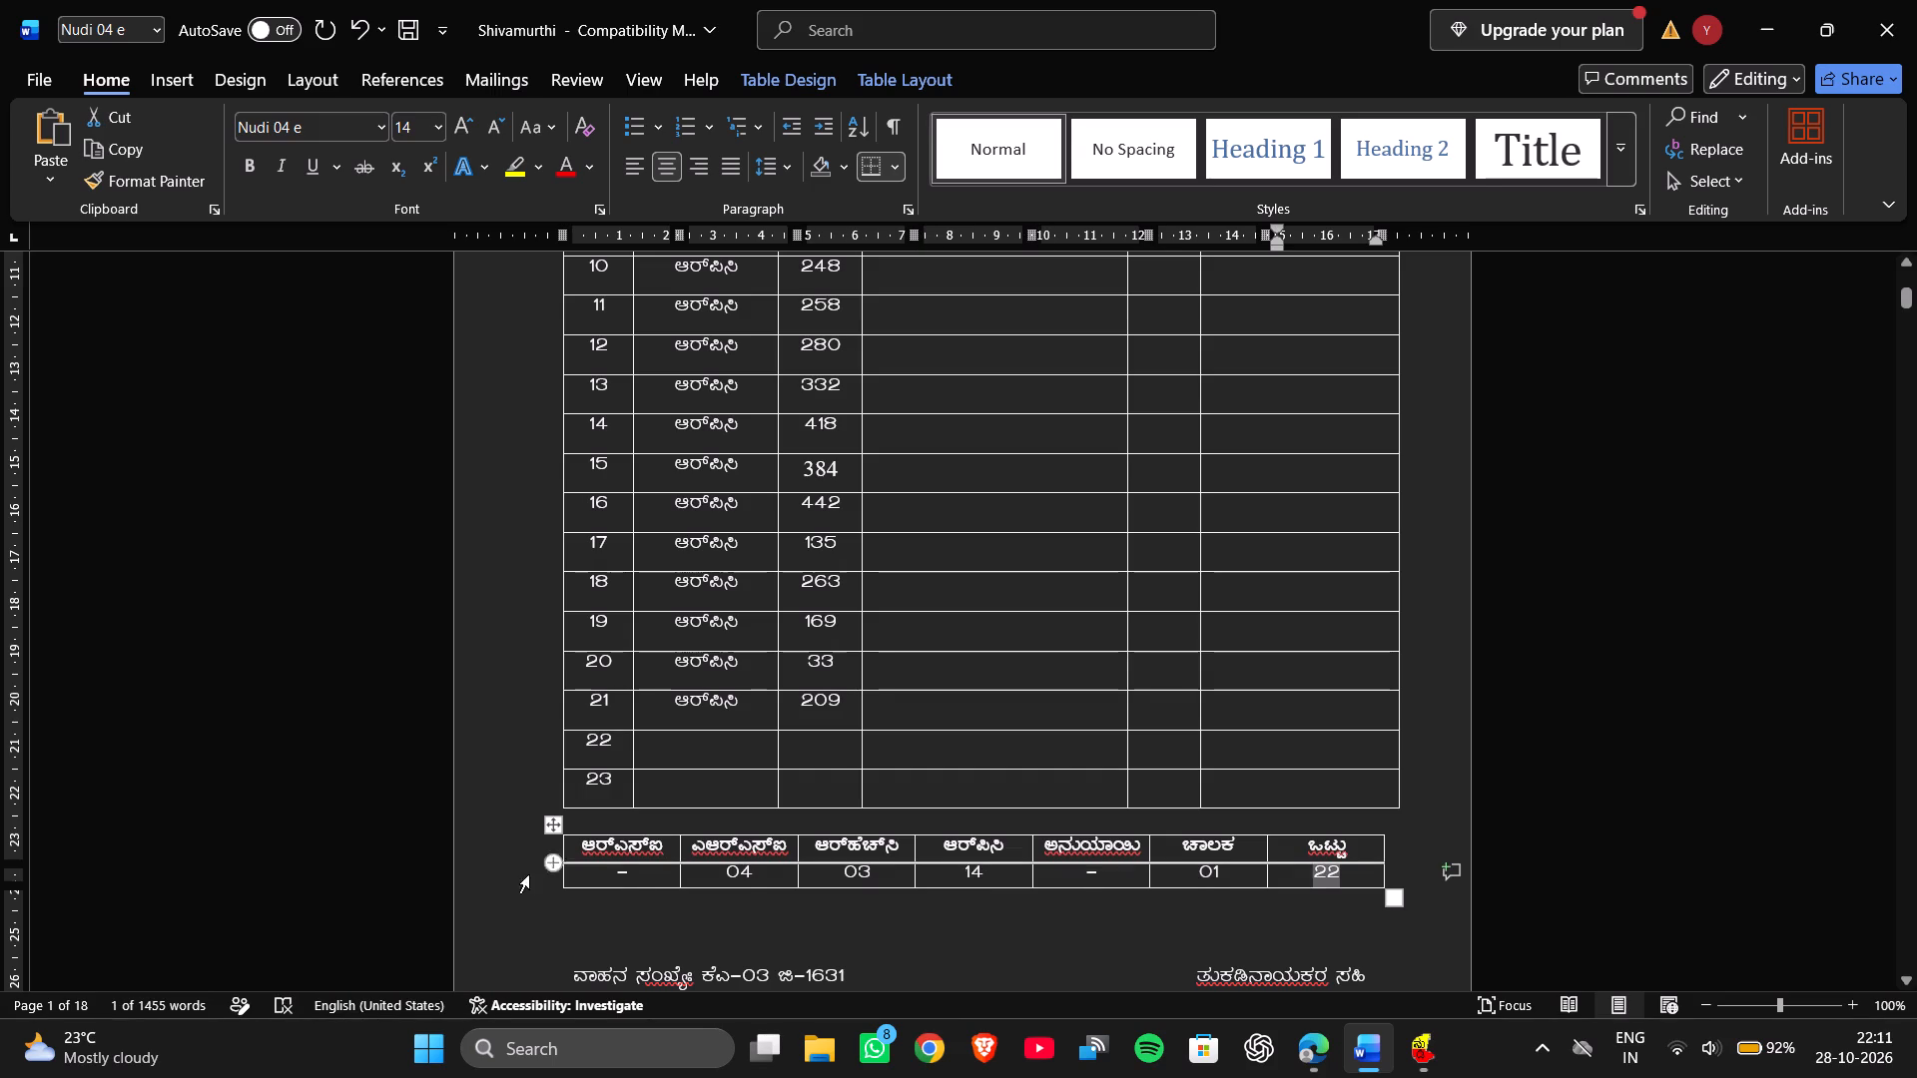
# Blank out the digits 03 and 1631 in the vehicle number line below the summary table, keeping the letters and hyphens.
pyautogui.click(763, 975)
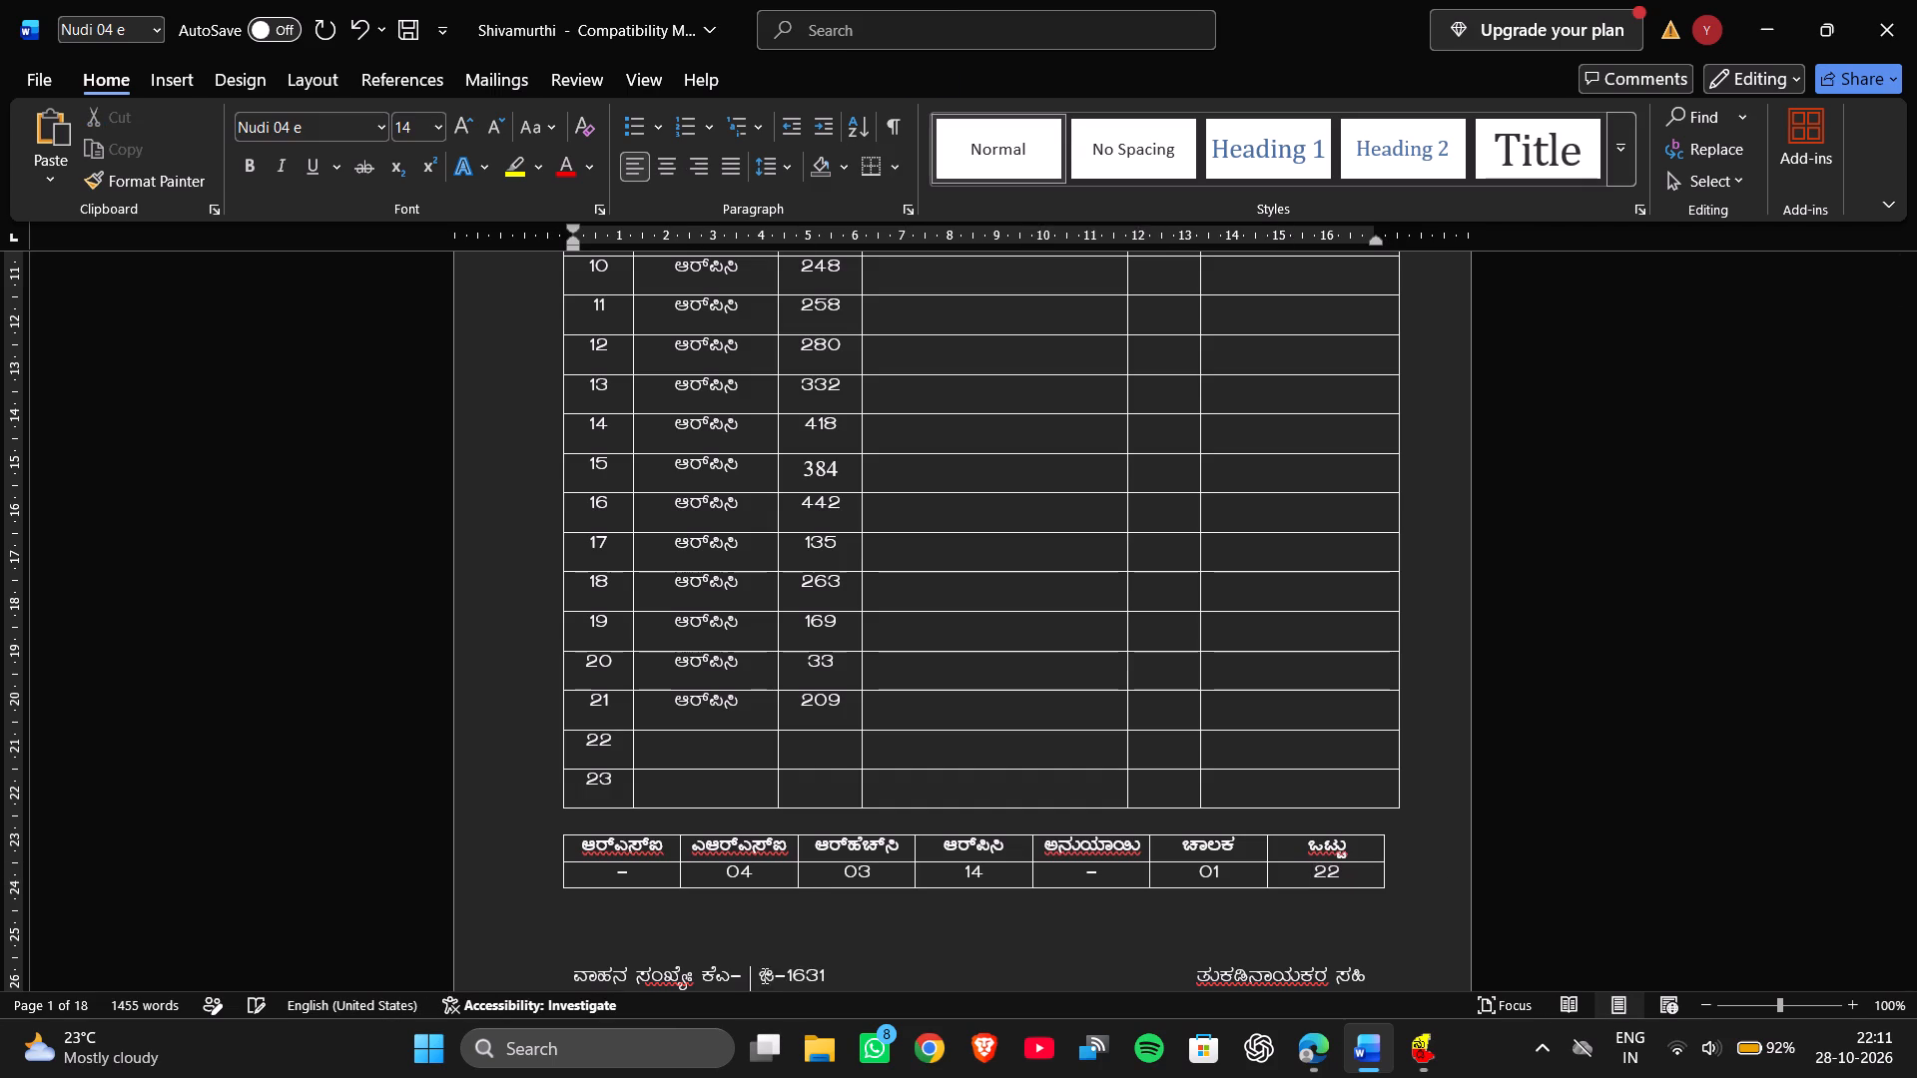
pyautogui.press('Right')
pyautogui.press('Right')
pyautogui.press('Right')
pyautogui.press('Delete')
pyautogui.press('Delete')
pyautogui.press('Delete')
pyautogui.press('Delete')
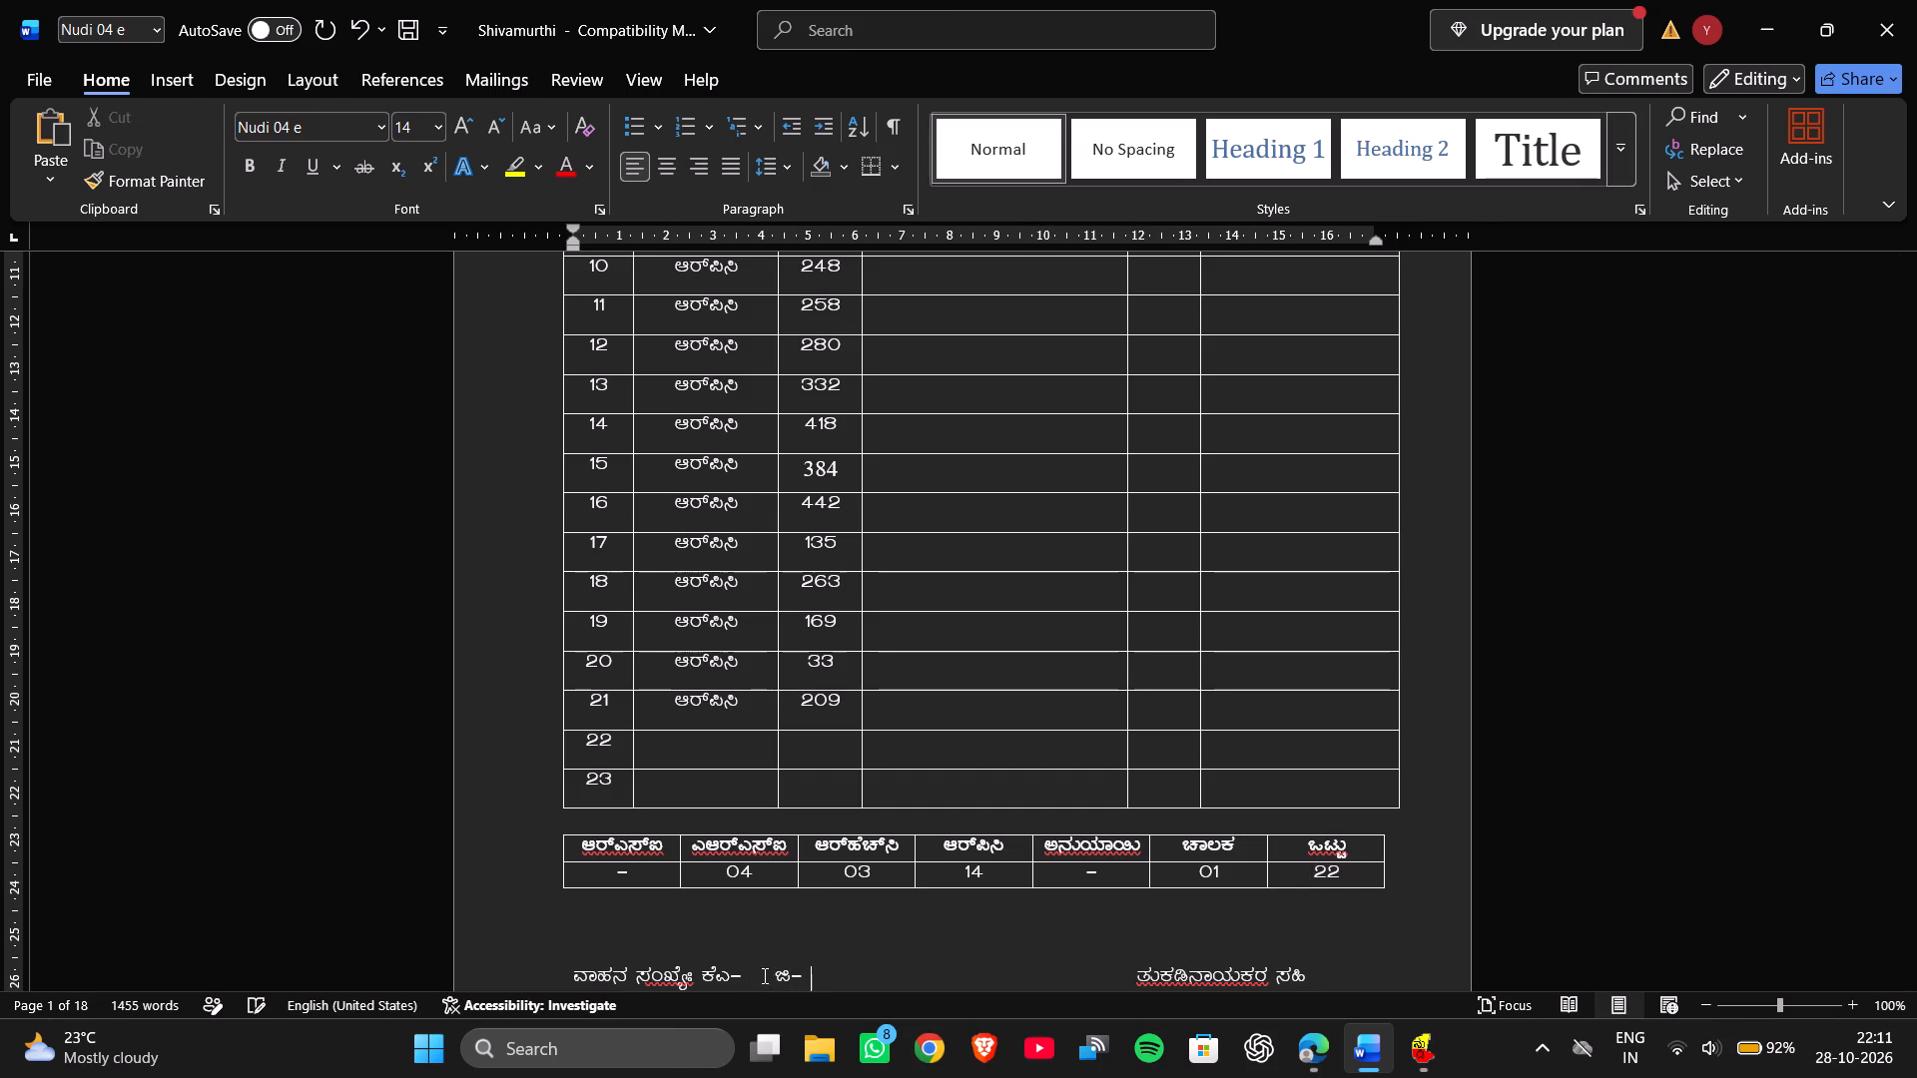
pyautogui.doubleClick(768, 982)
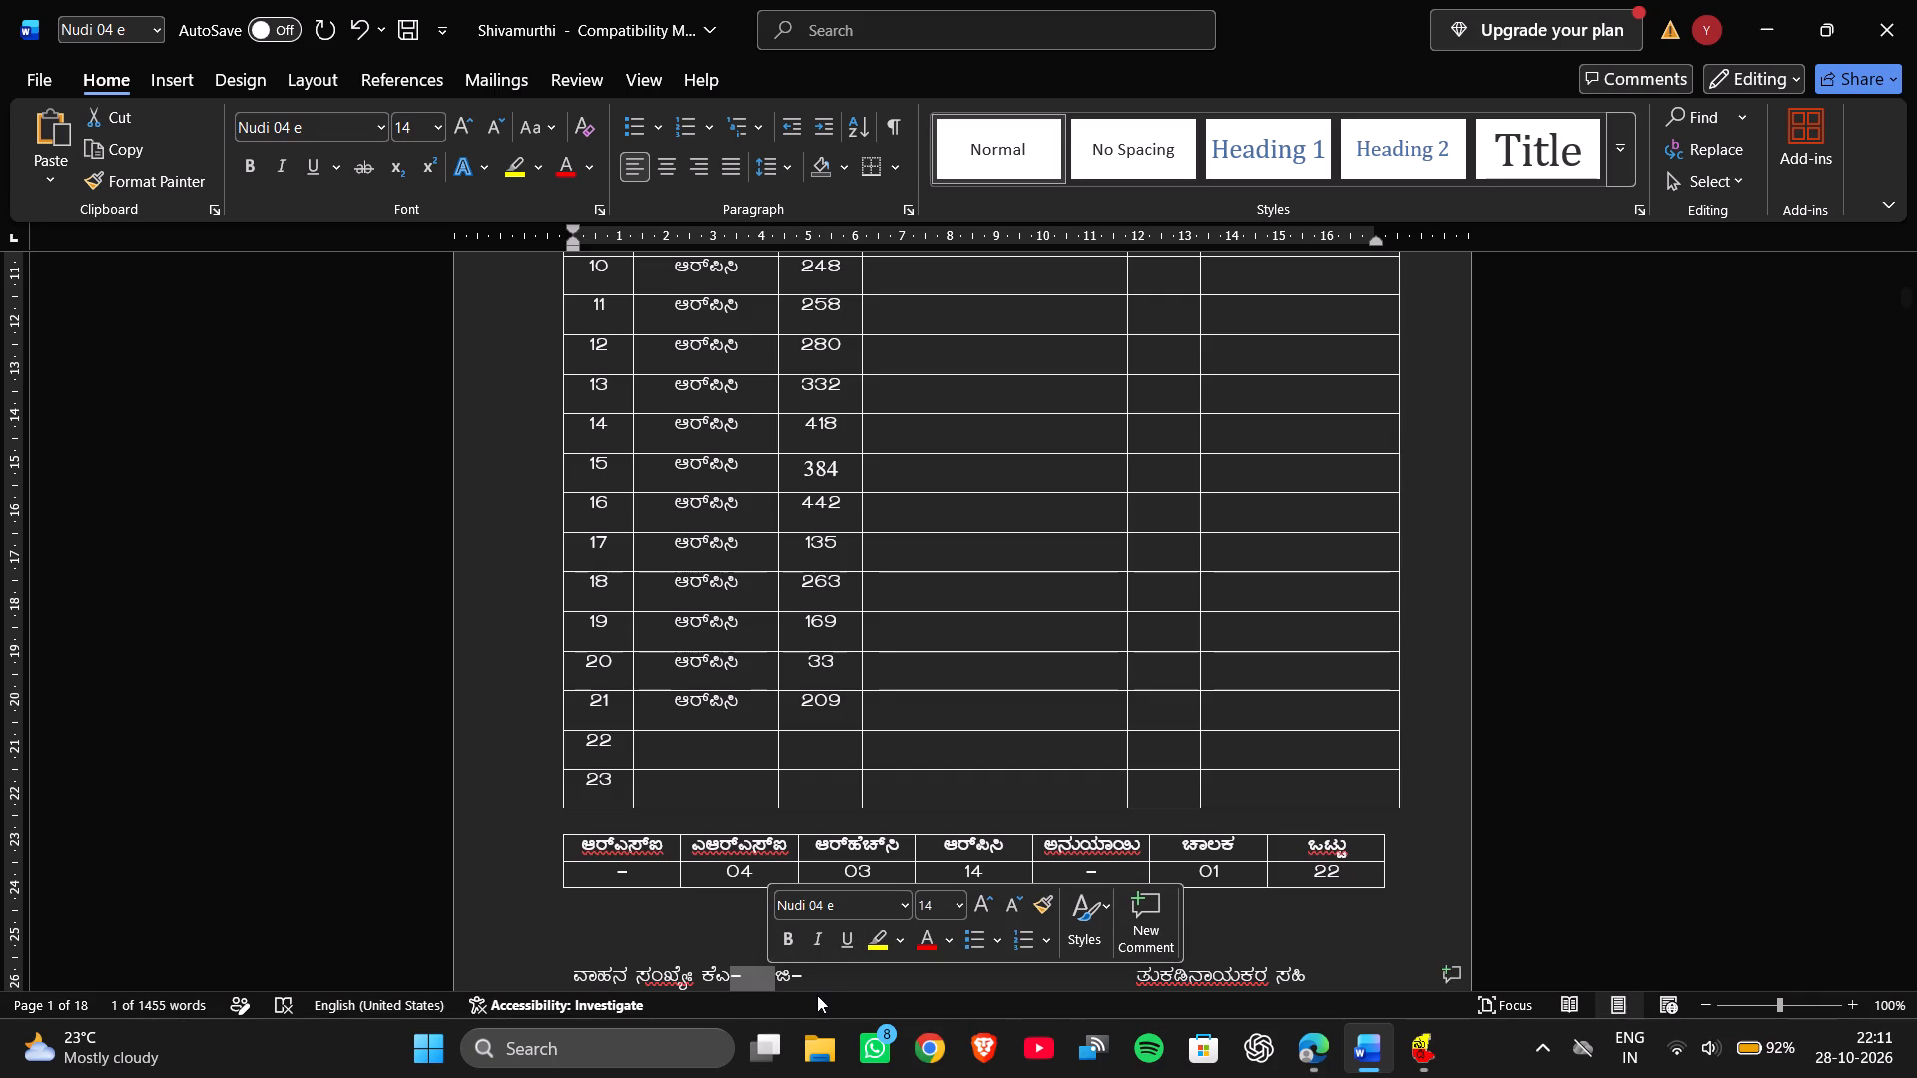
pyautogui.click(836, 976)
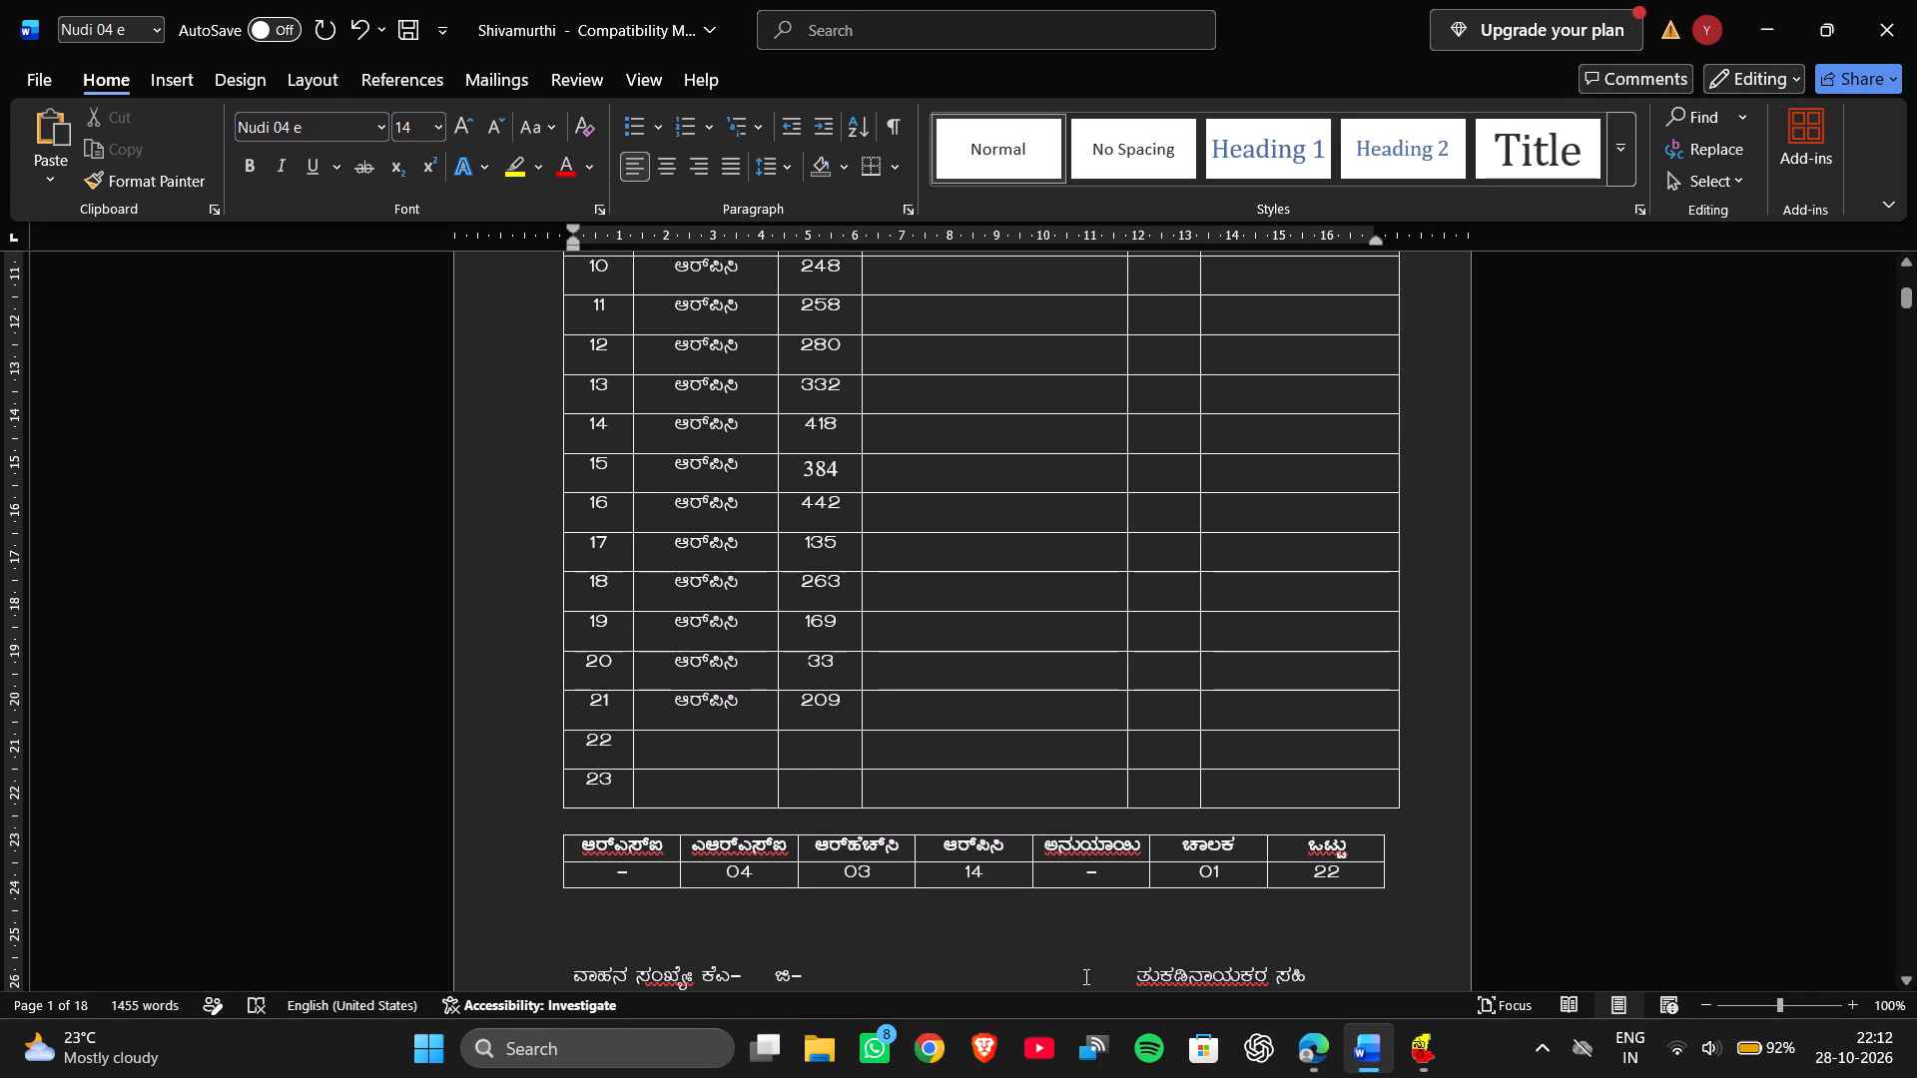
# Add spacing before the signature label ತುಕಡಿನಾಯಕರ ಸಹಿ to align it near the right margin.
pyautogui.click(1135, 986)
pyautogui.click(1135, 986)
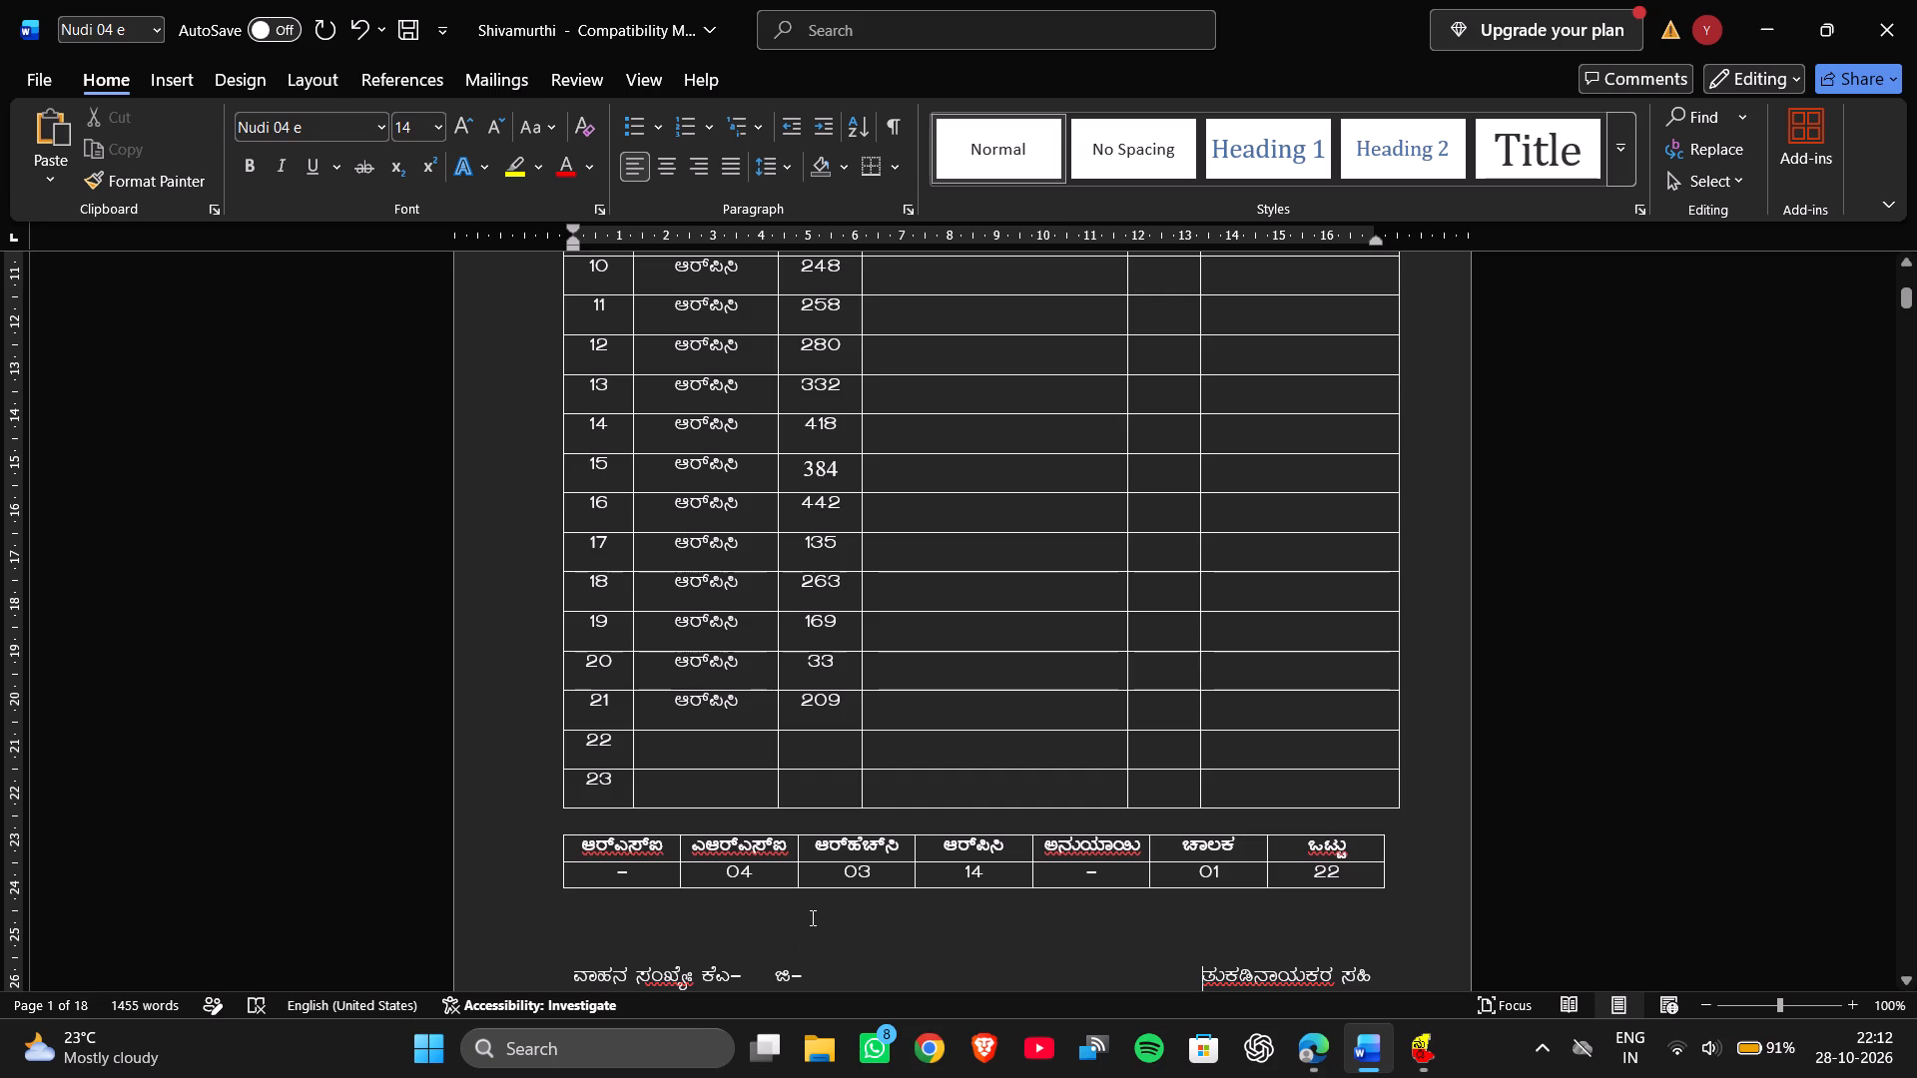
# Enter the personnel names in the name column for rows 08 to 13.
pyautogui.scroll(2, 811, 917)
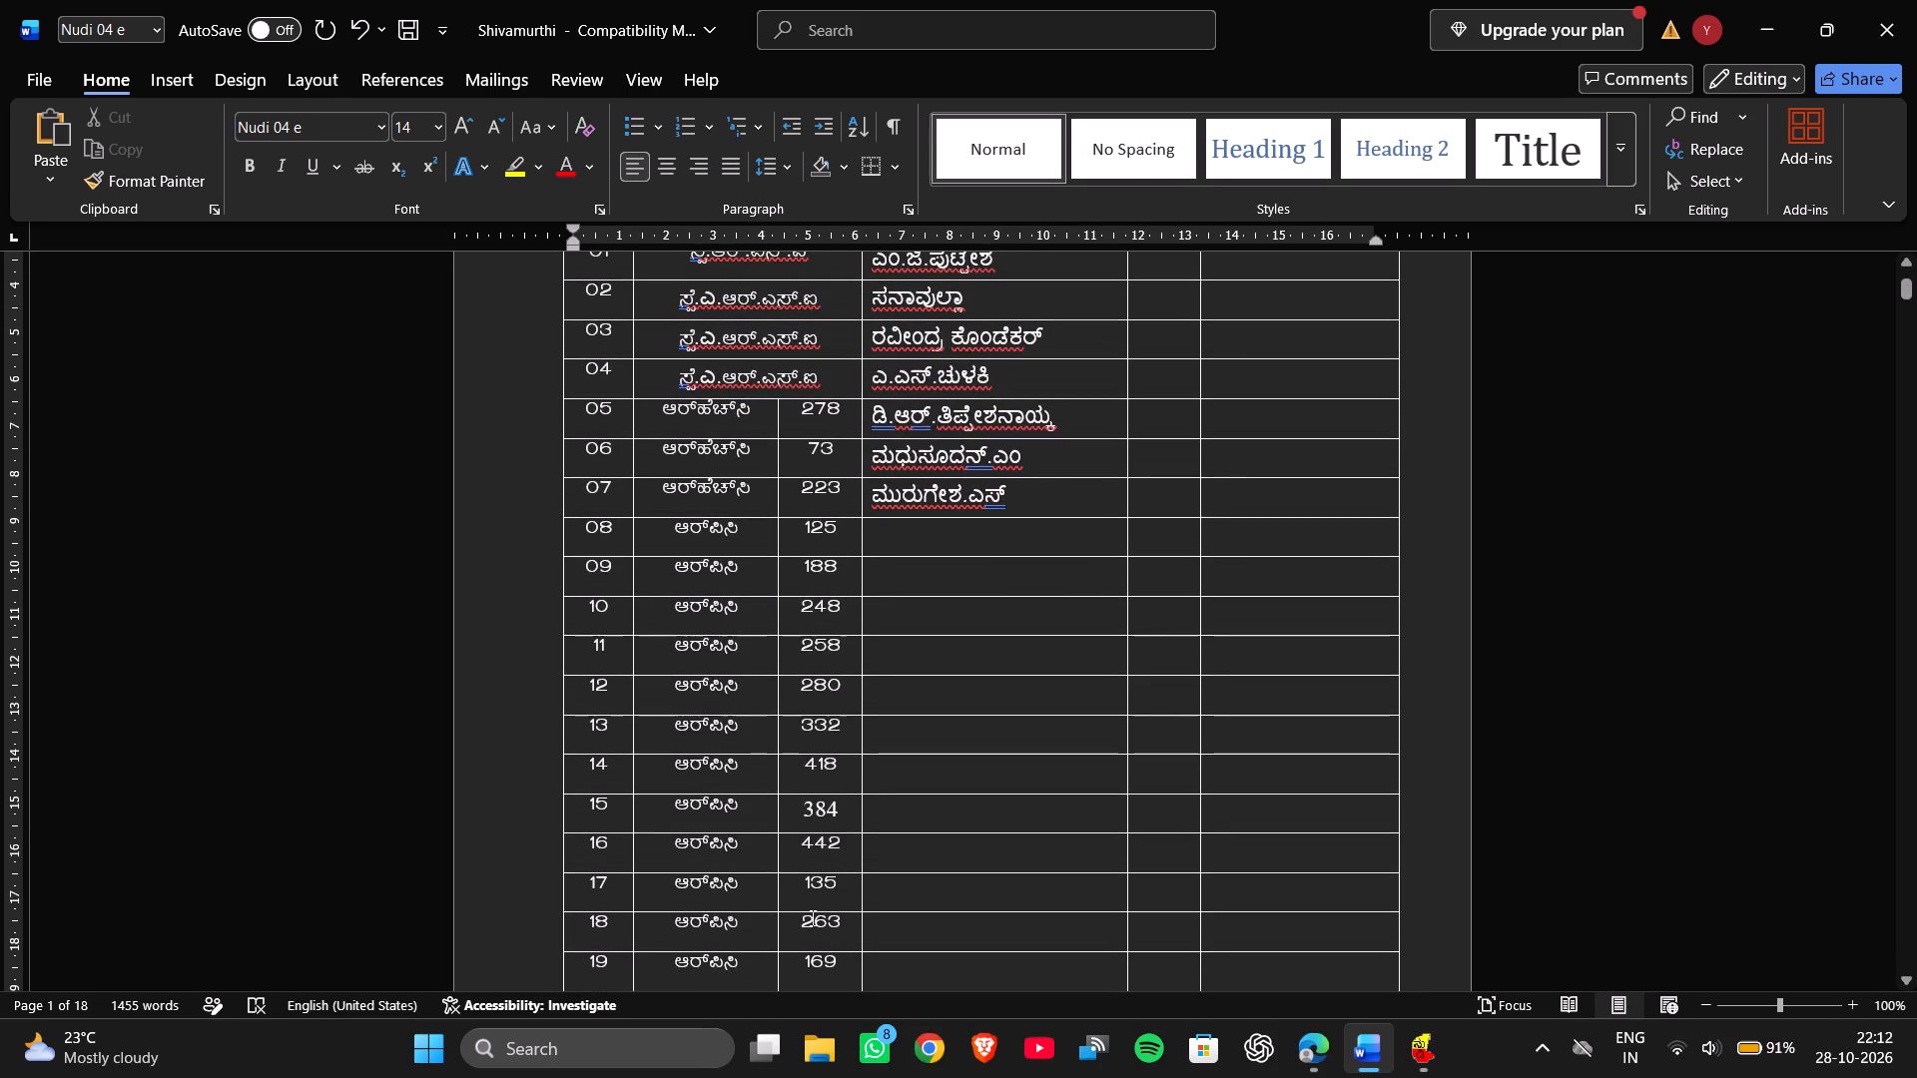
pyautogui.click(930, 526)
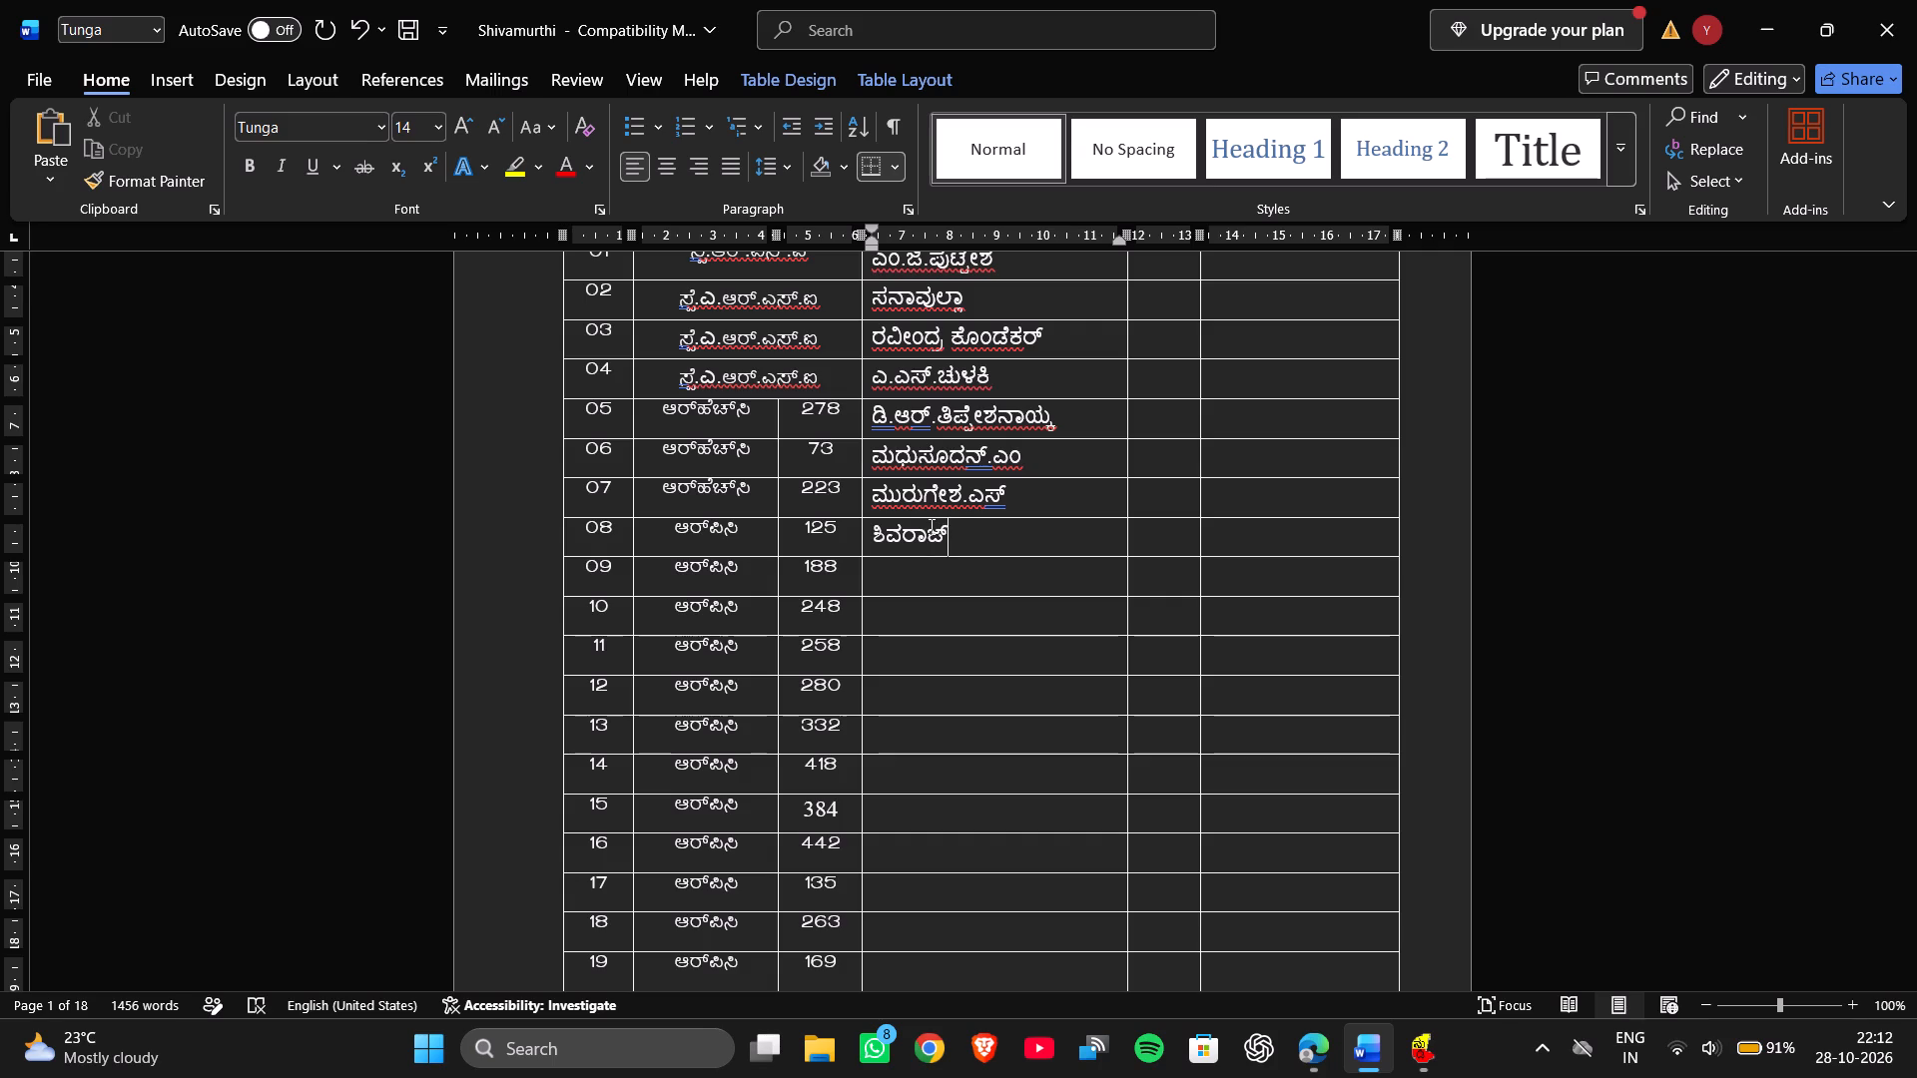
pyautogui.press('Down')
pyautogui.press('Down')
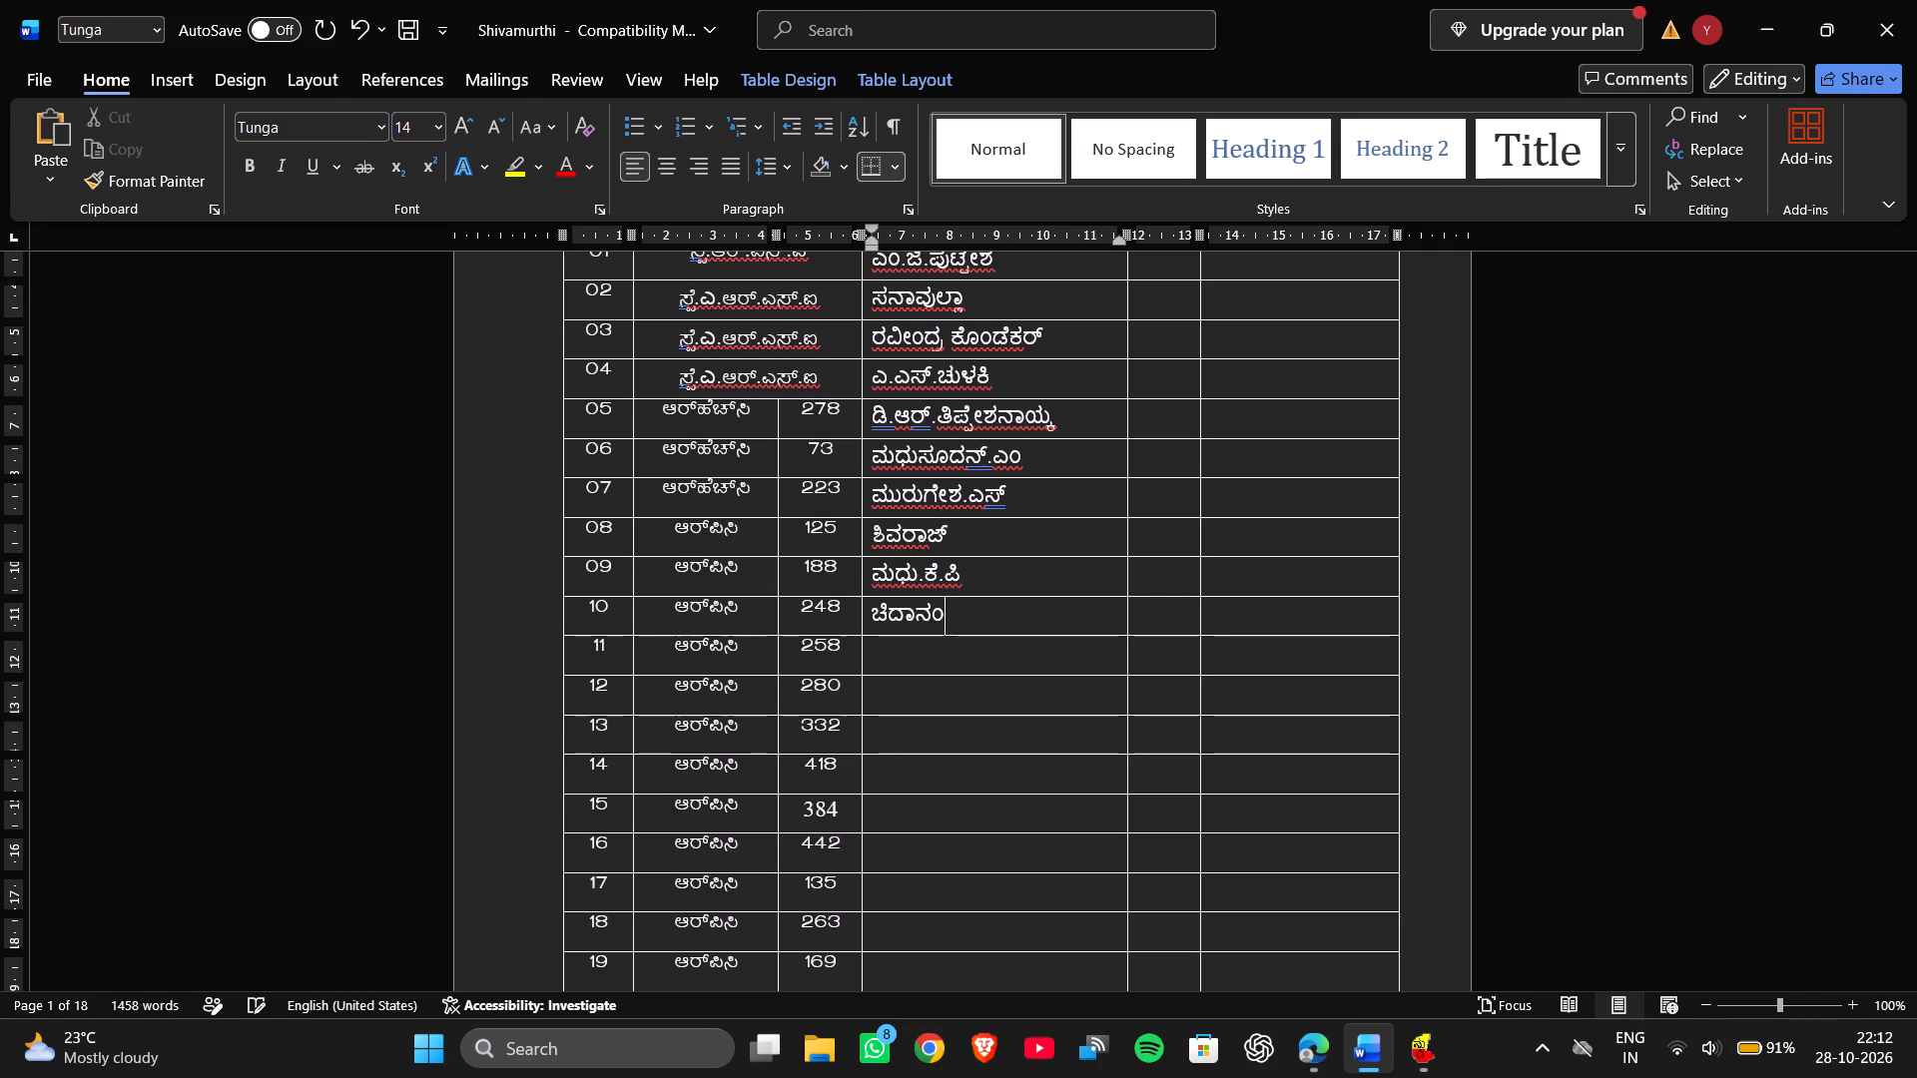
pyautogui.press('.')
pyautogui.press('Down')
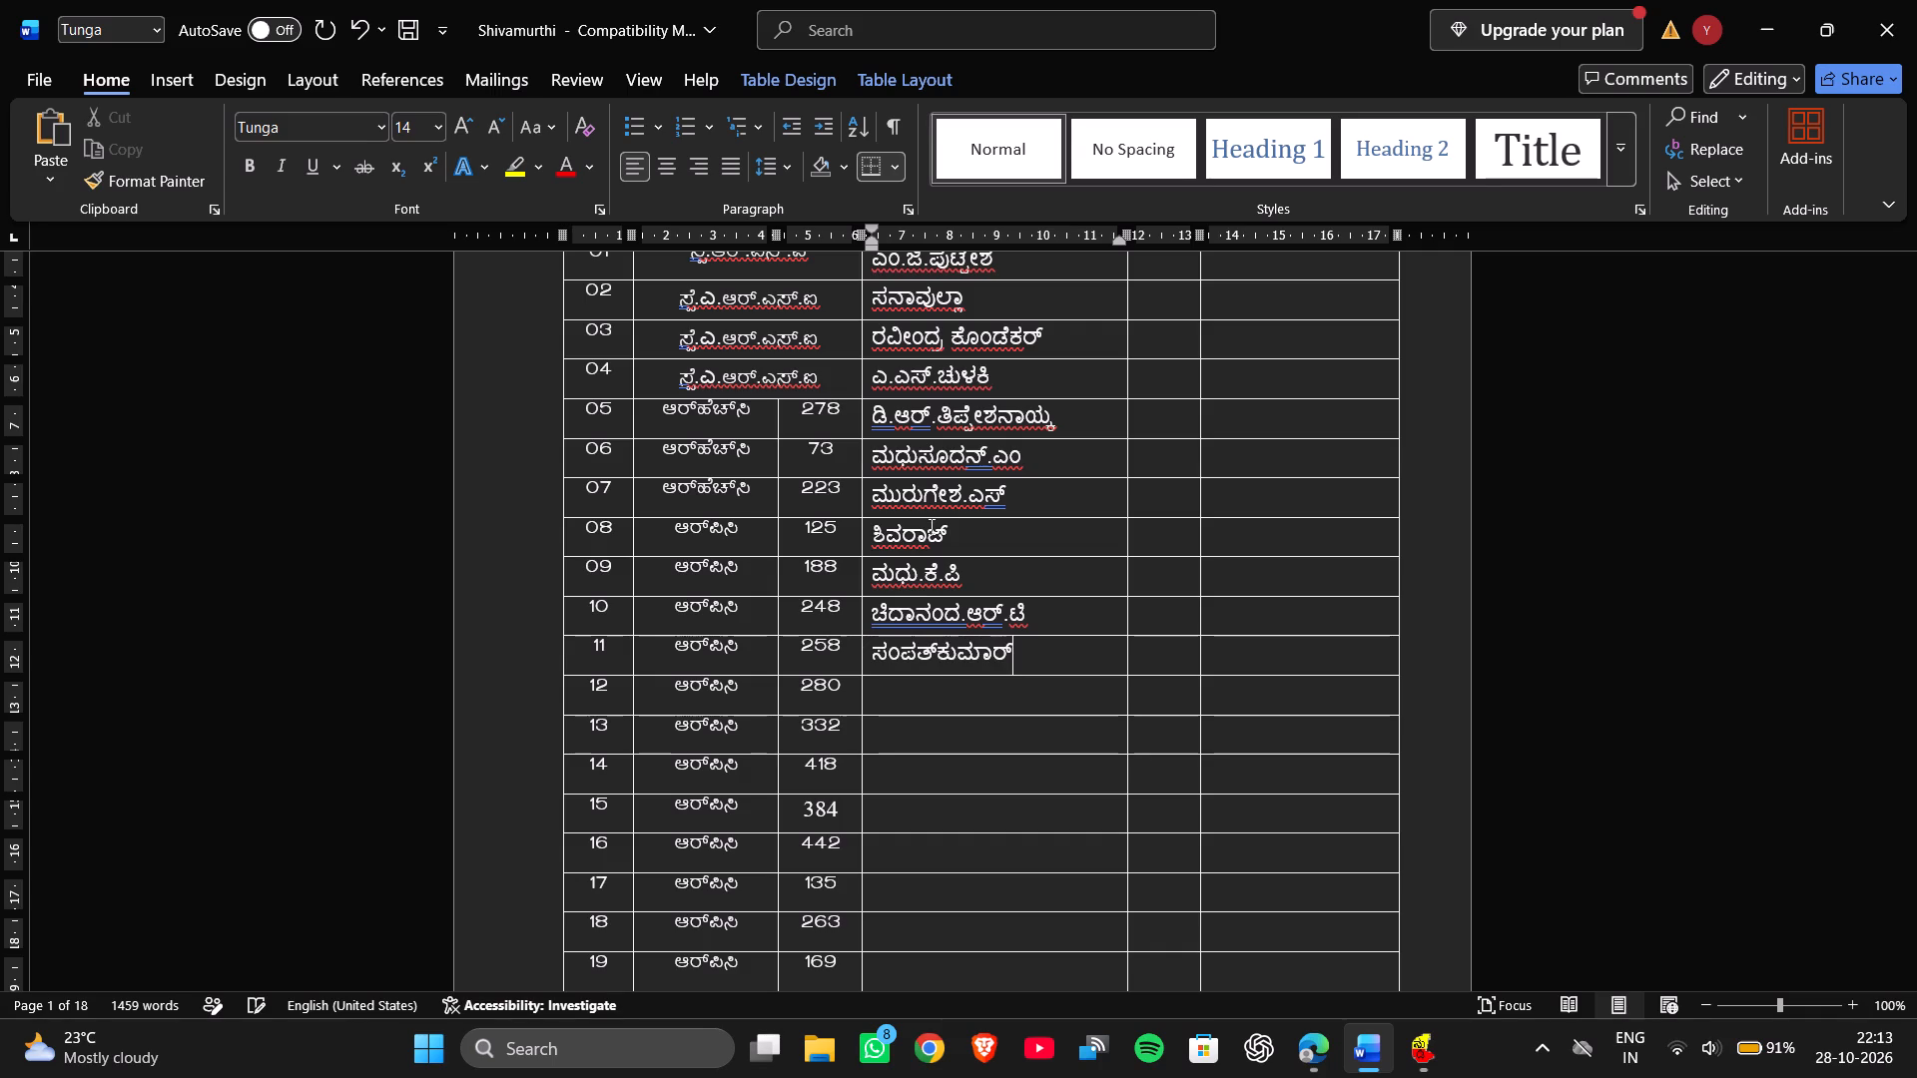
pyautogui.press('Down')
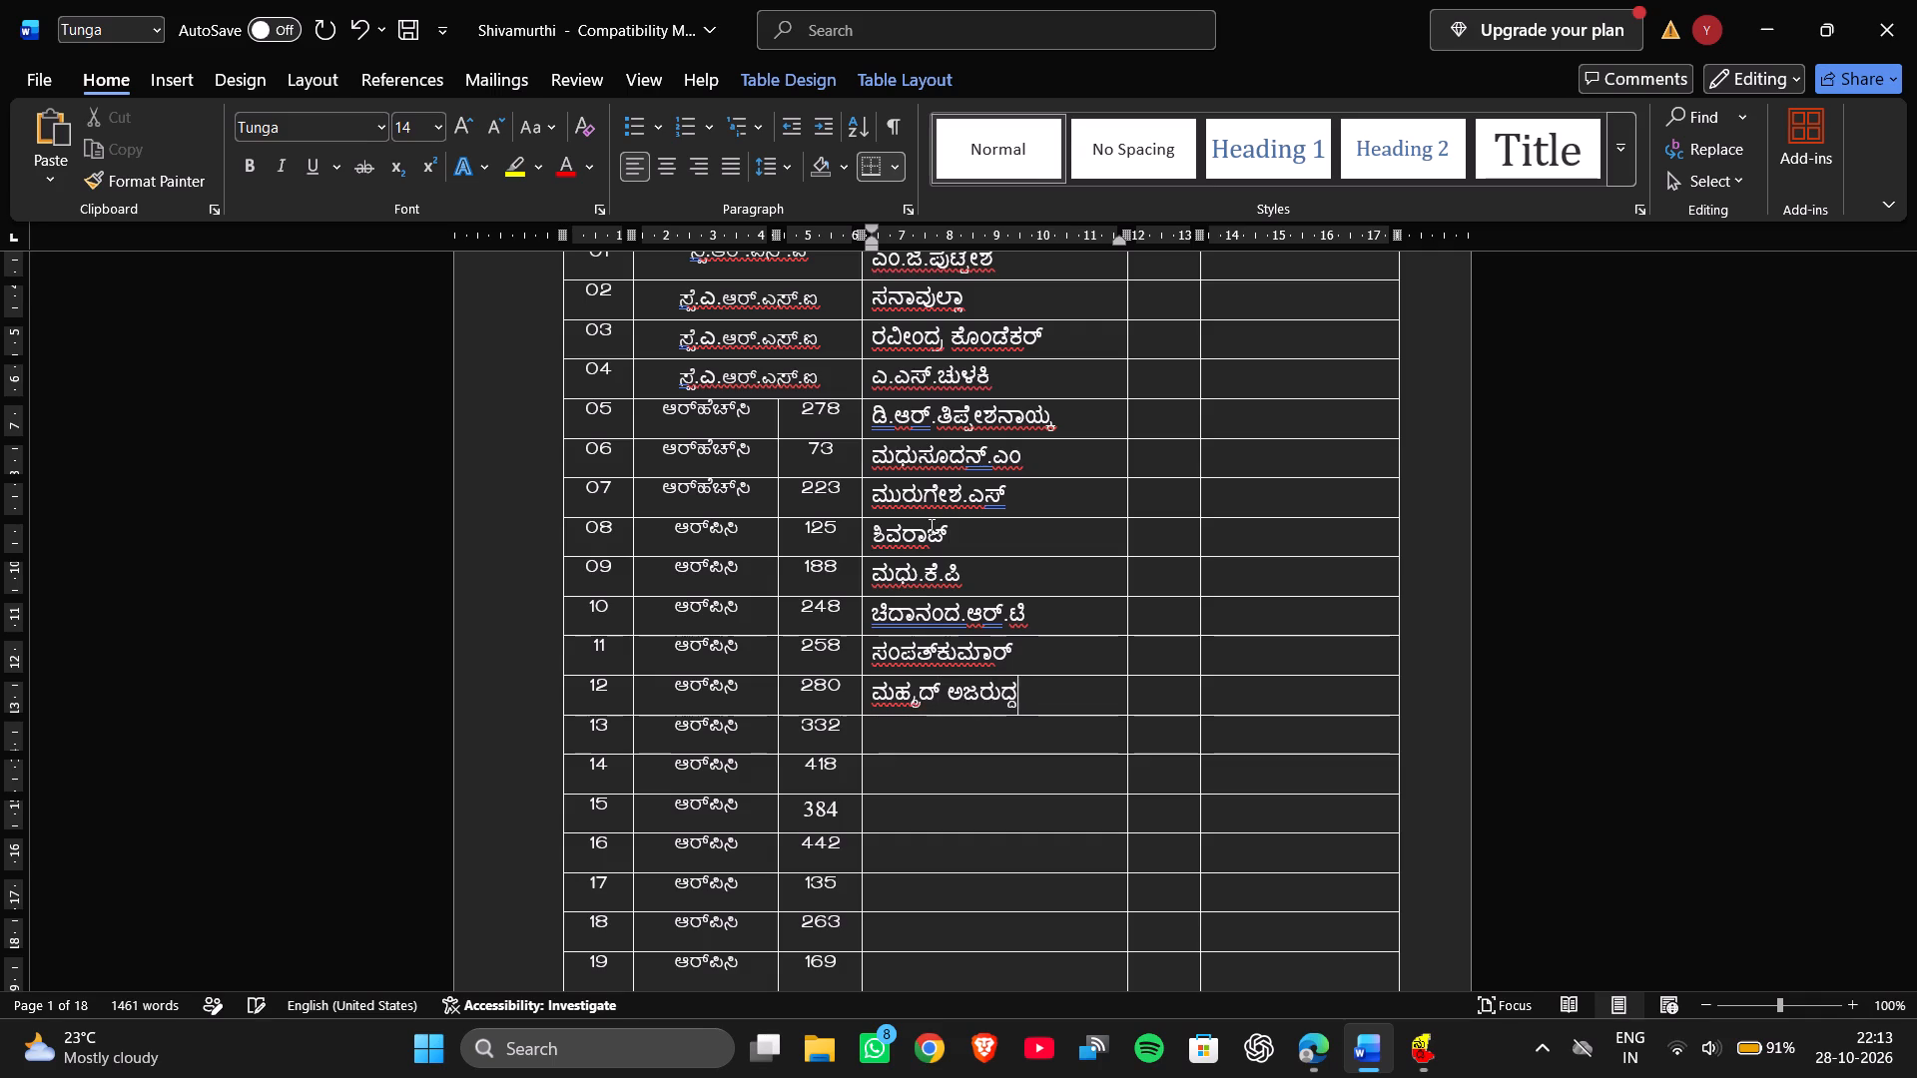
pyautogui.write('FF')
pyautogui.press('Down')
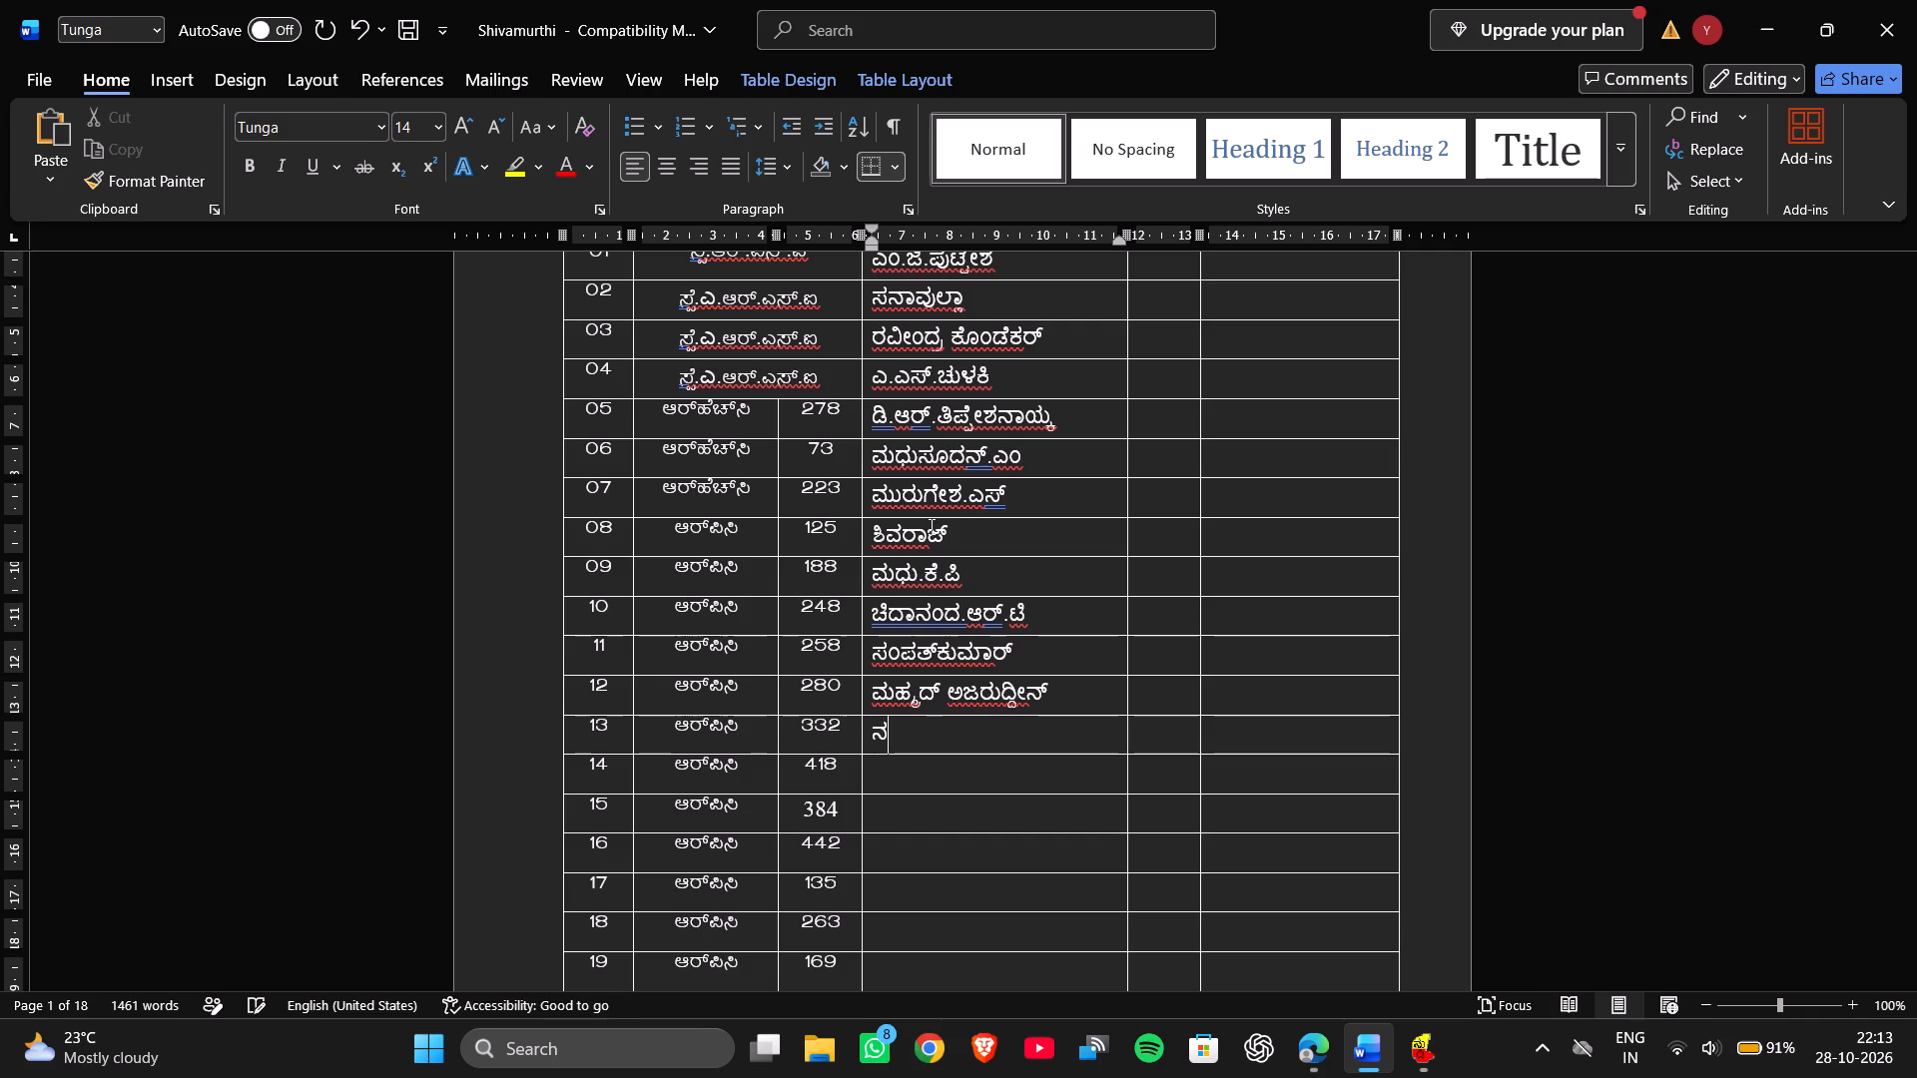
pyautogui.press('shift+less')
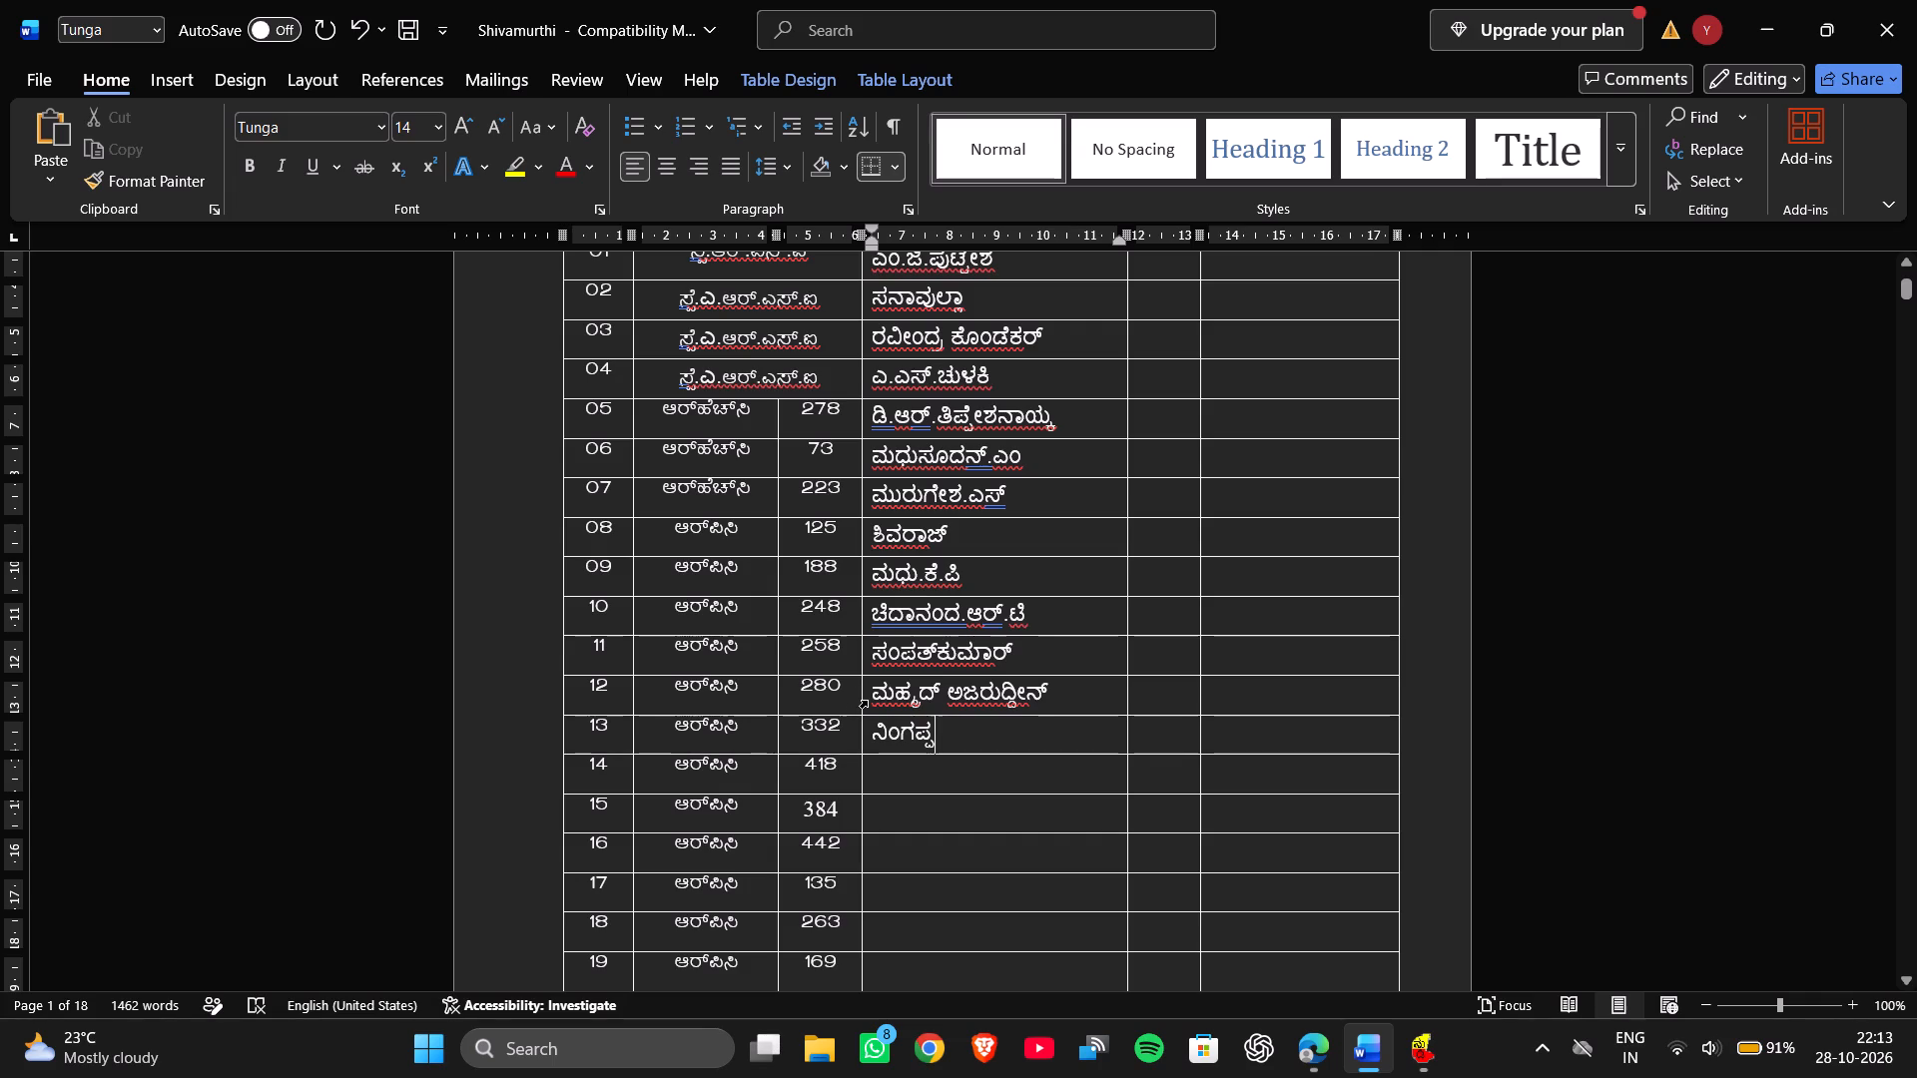
# Move the name in row 12 to row 14 and enter another person's name in row 12 for post number 280.
pyautogui.click(867, 701)
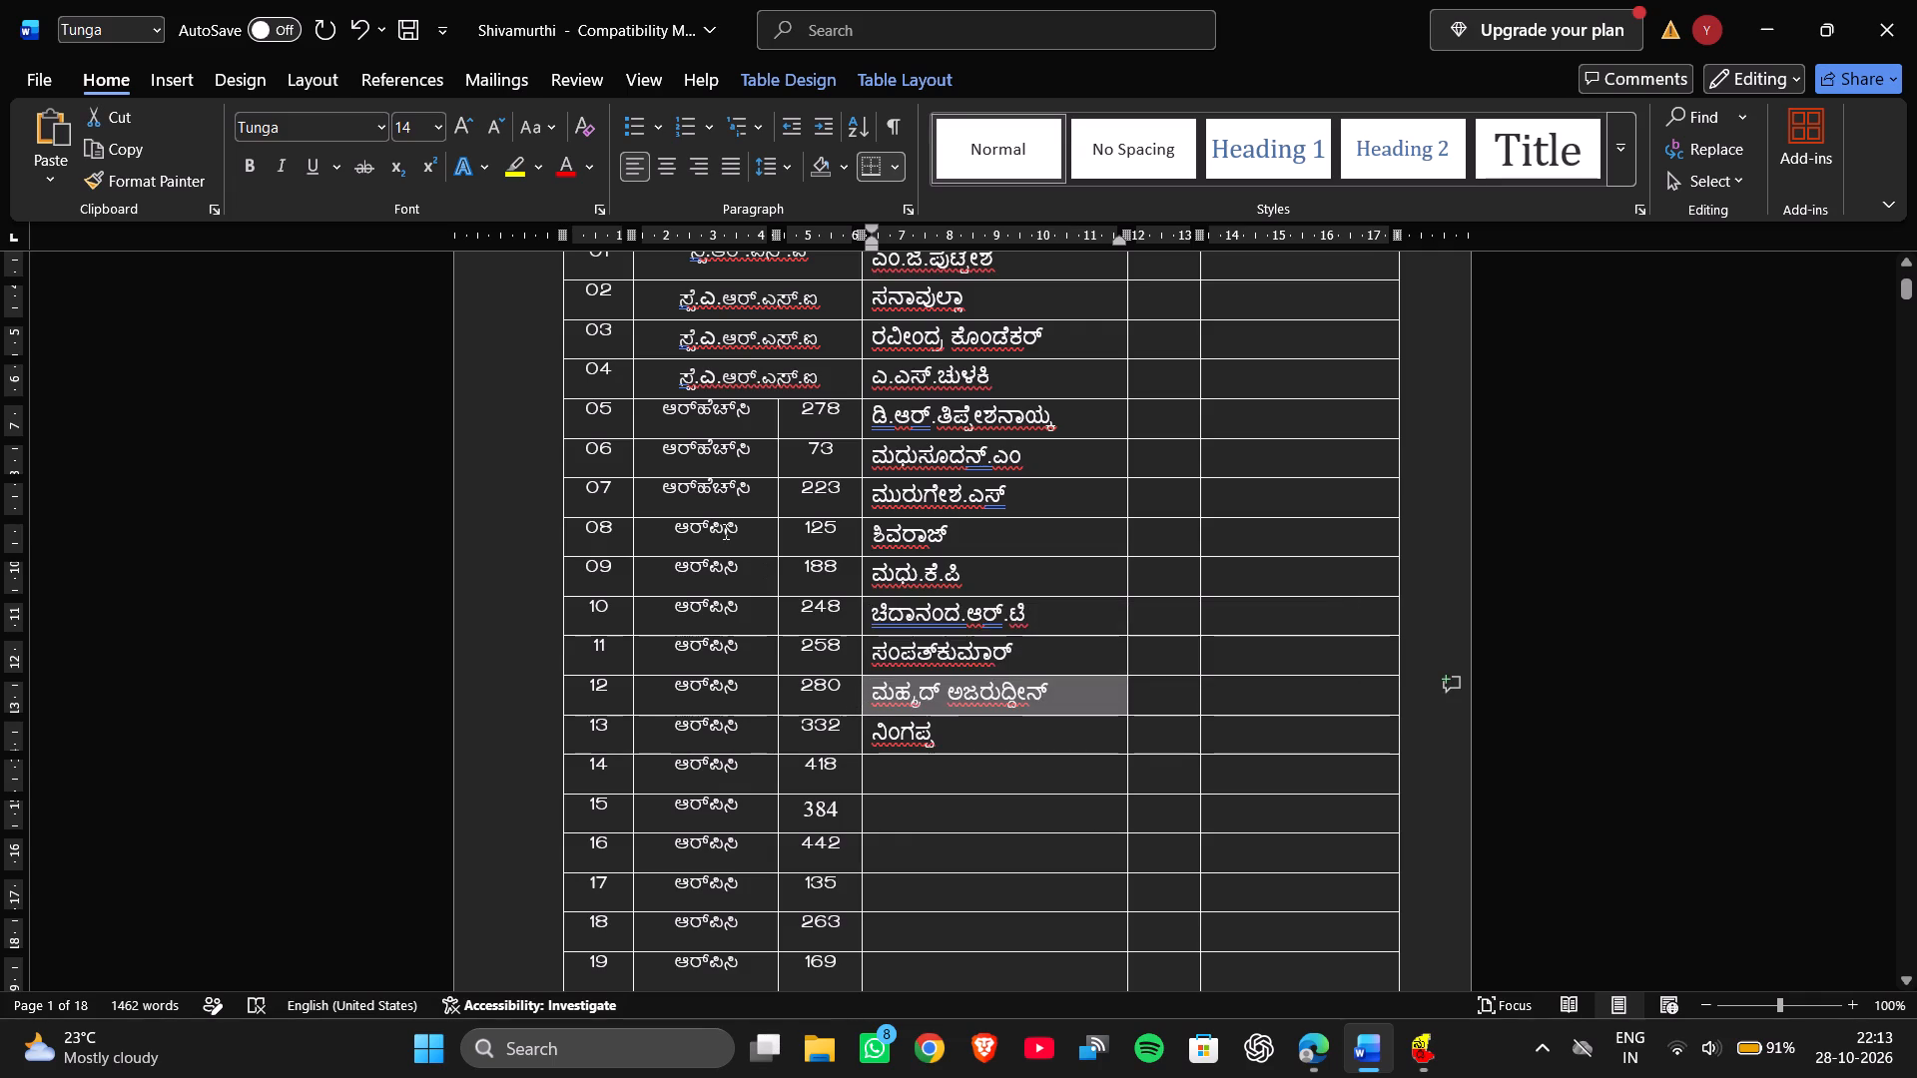
pyautogui.hotkey('ctrl', 'x')
pyautogui.press('Down')
pyautogui.press('Down')
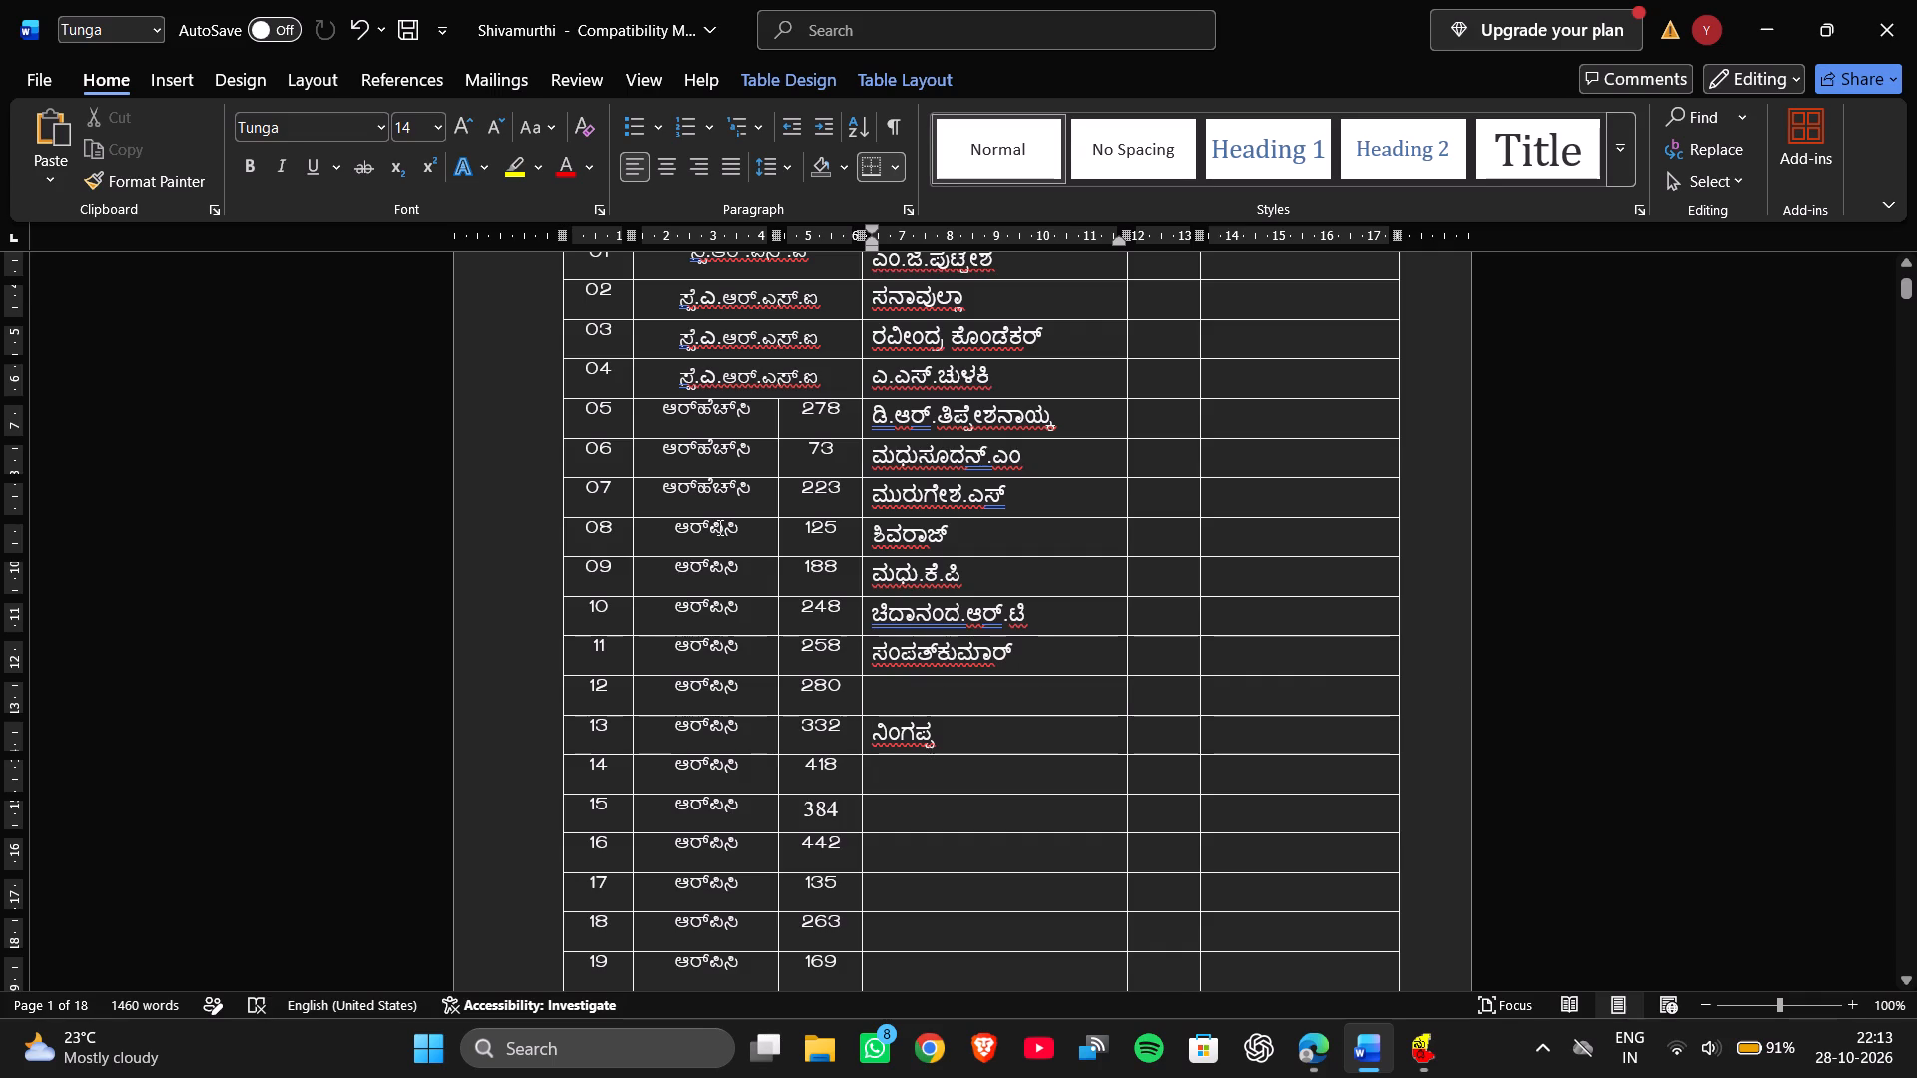
pyautogui.hotkey('ctrl', 'v')
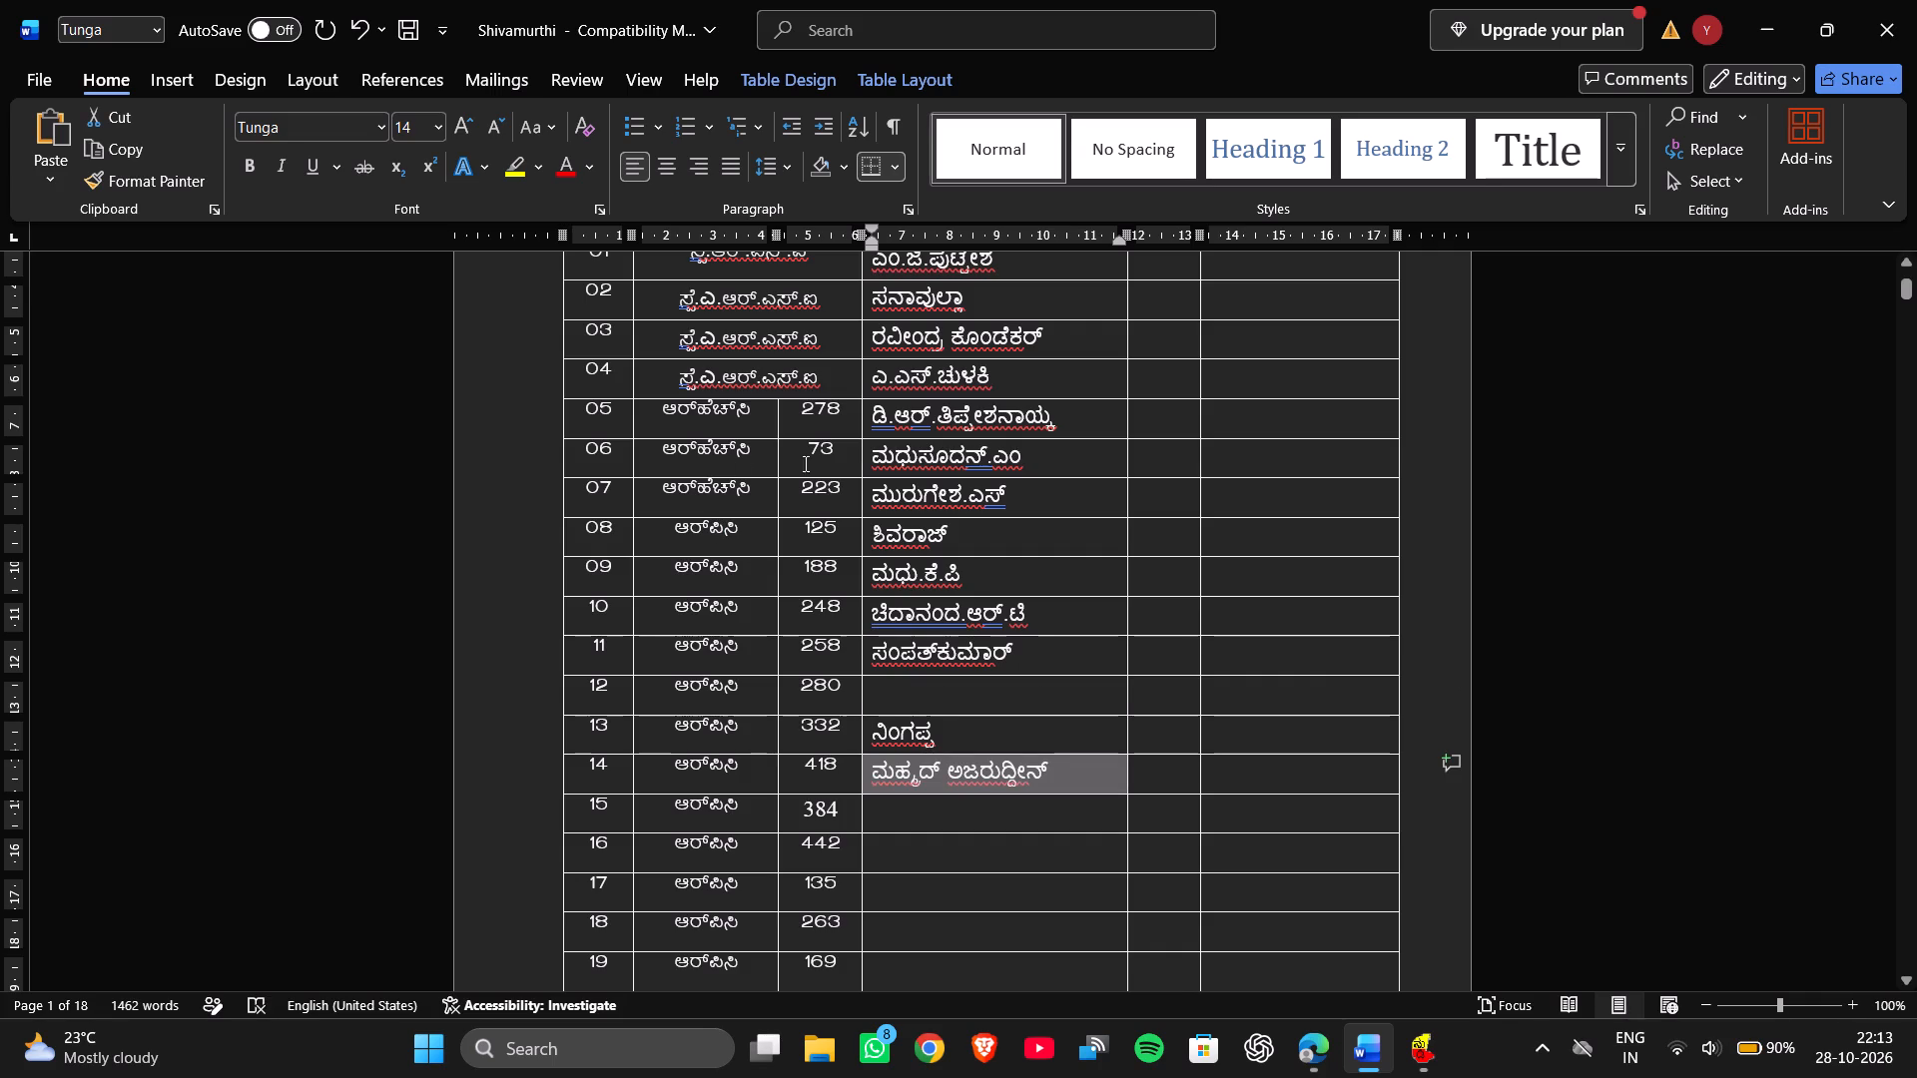
pyautogui.click(908, 701)
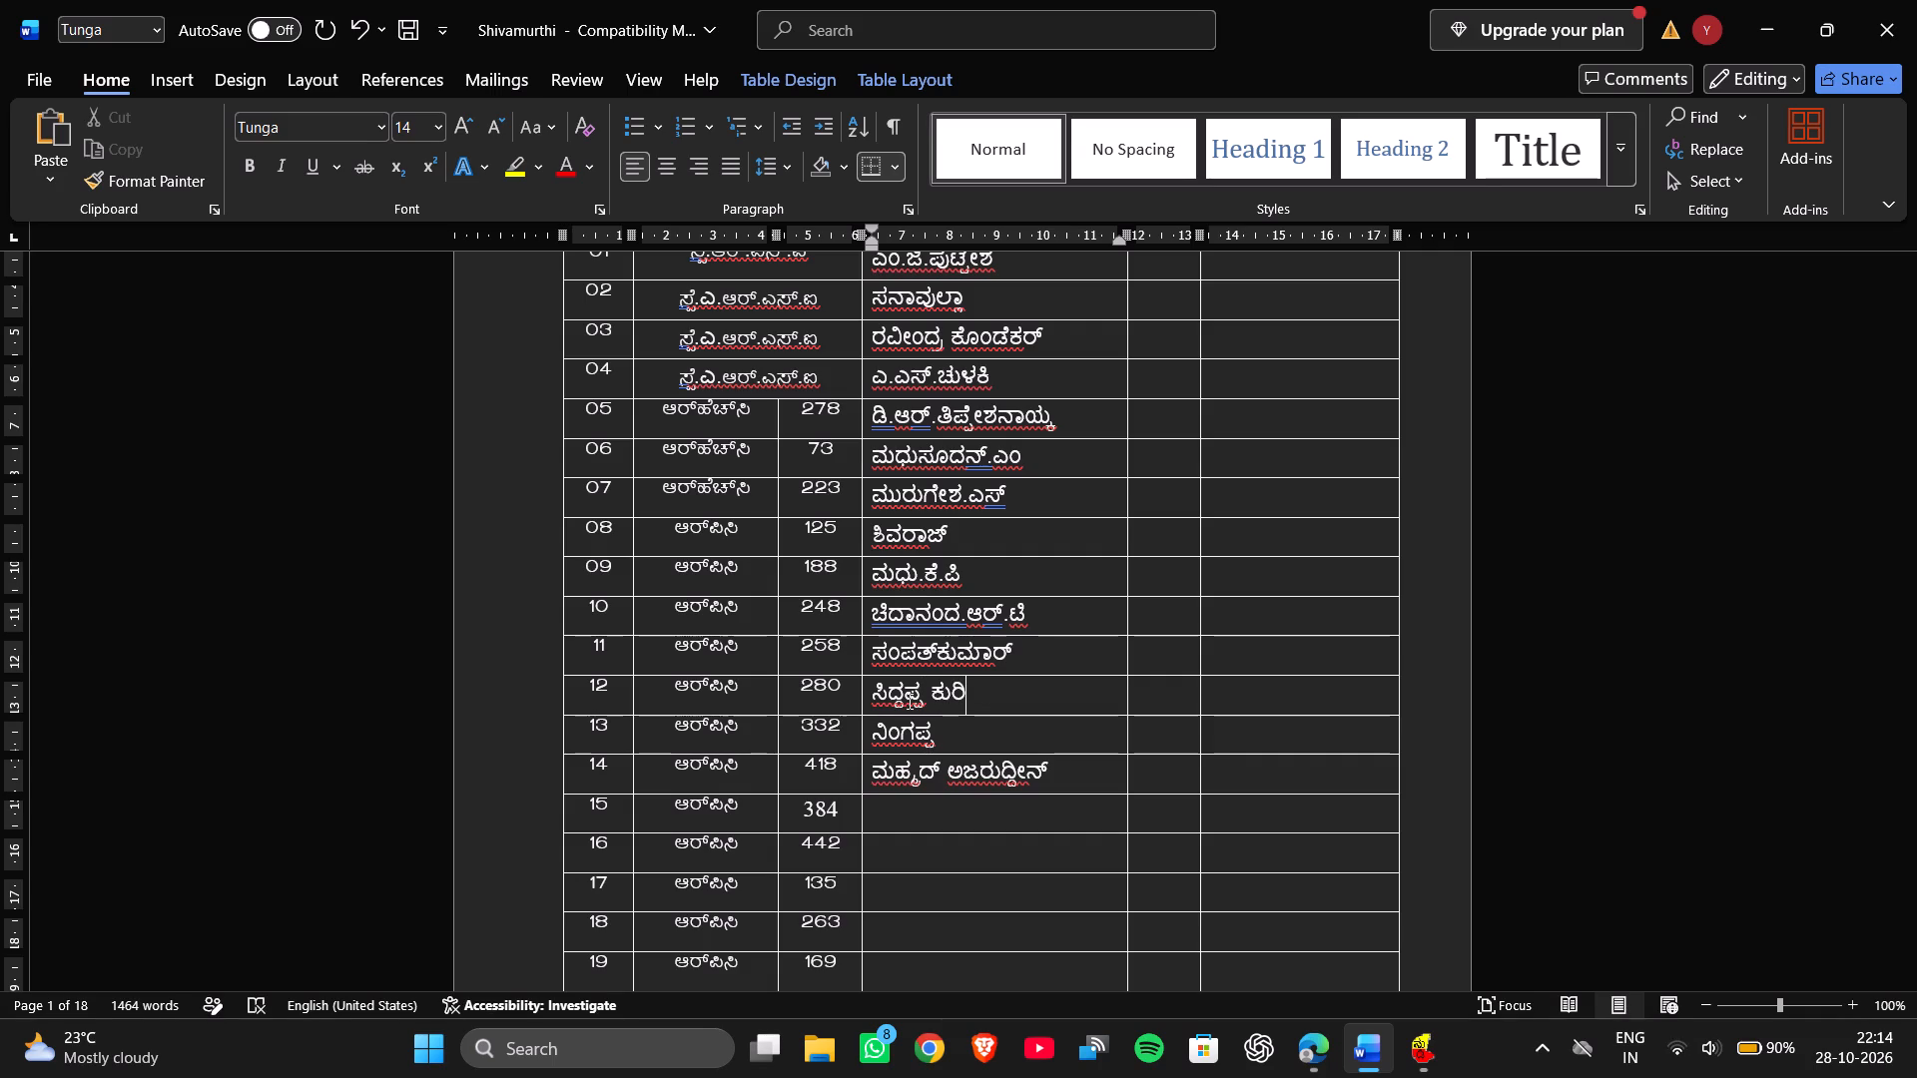
# Enter the personnel names in the name column for rows 15 to 19, post numbers 384, 442, 135, 263 and 169.
pyautogui.press('Down')
pyautogui.press('Down')
pyautogui.press('Down')
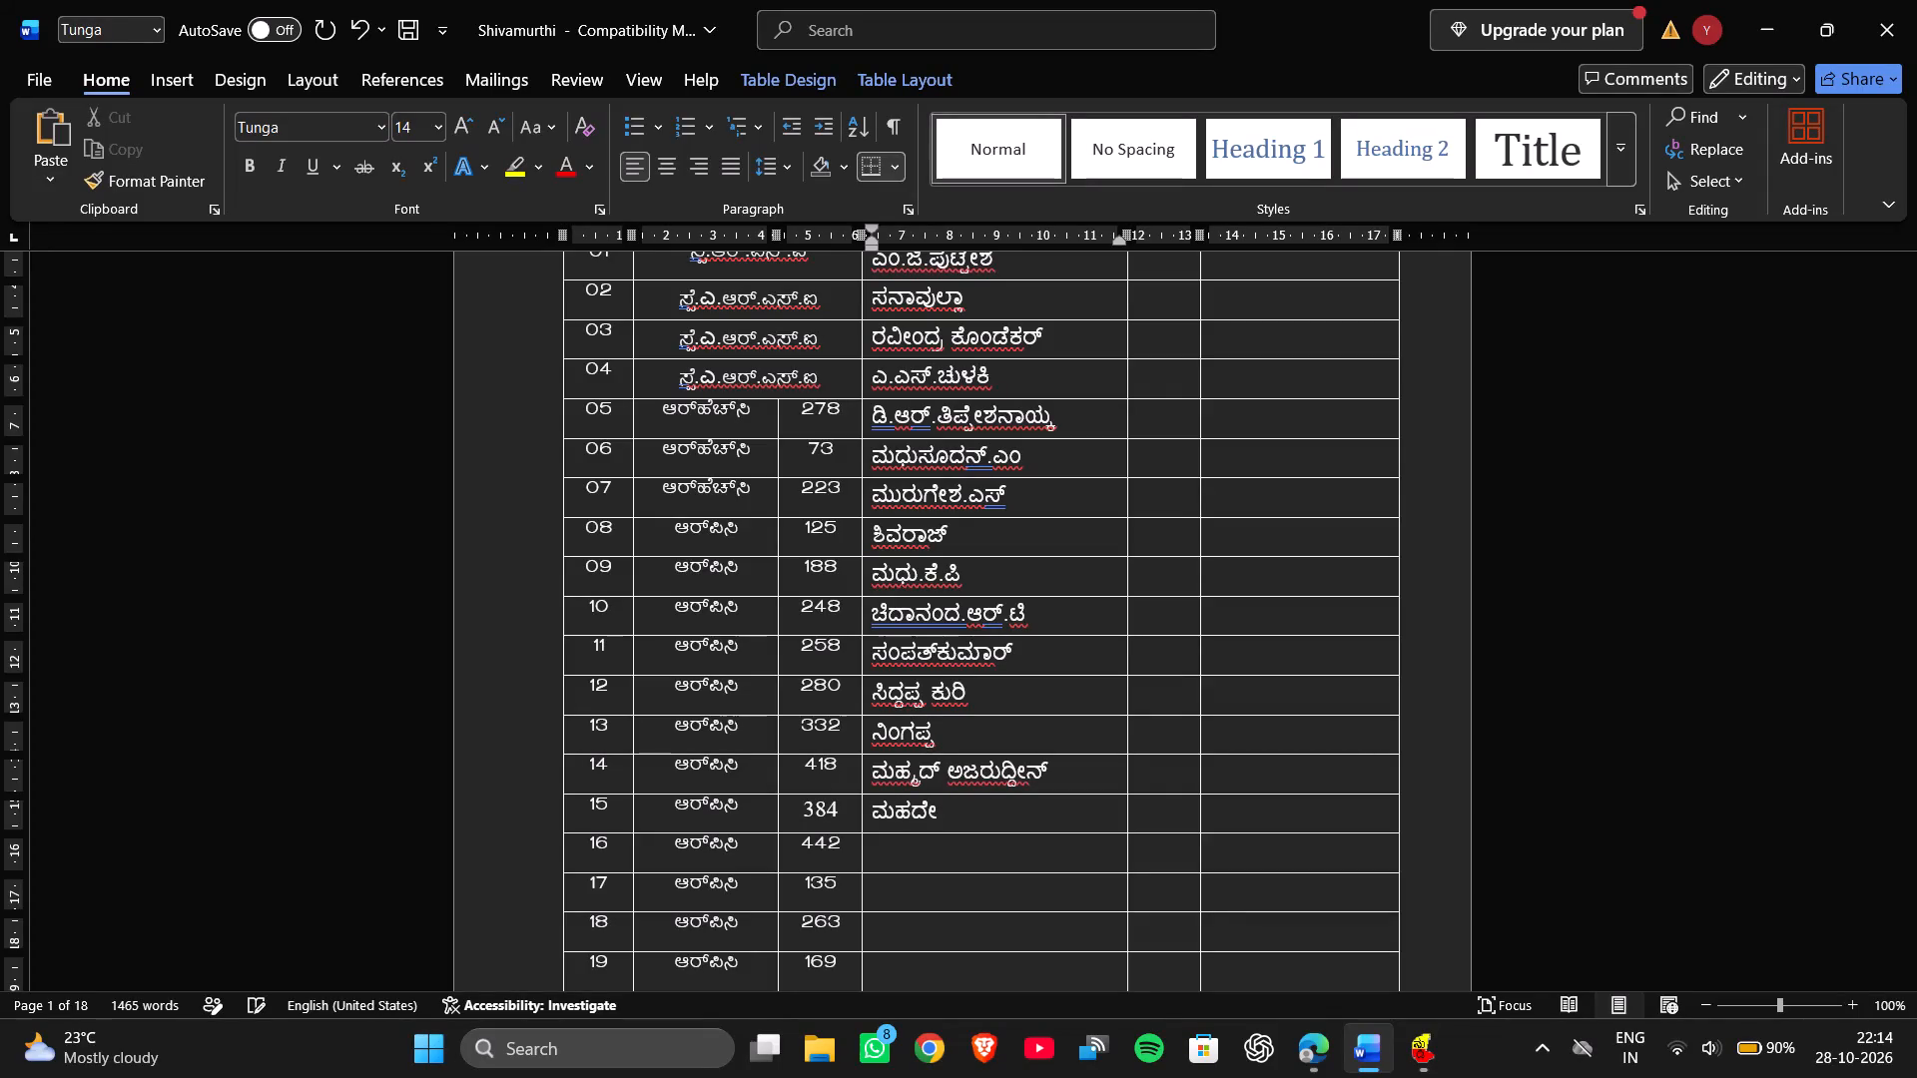
pyautogui.press('Down')
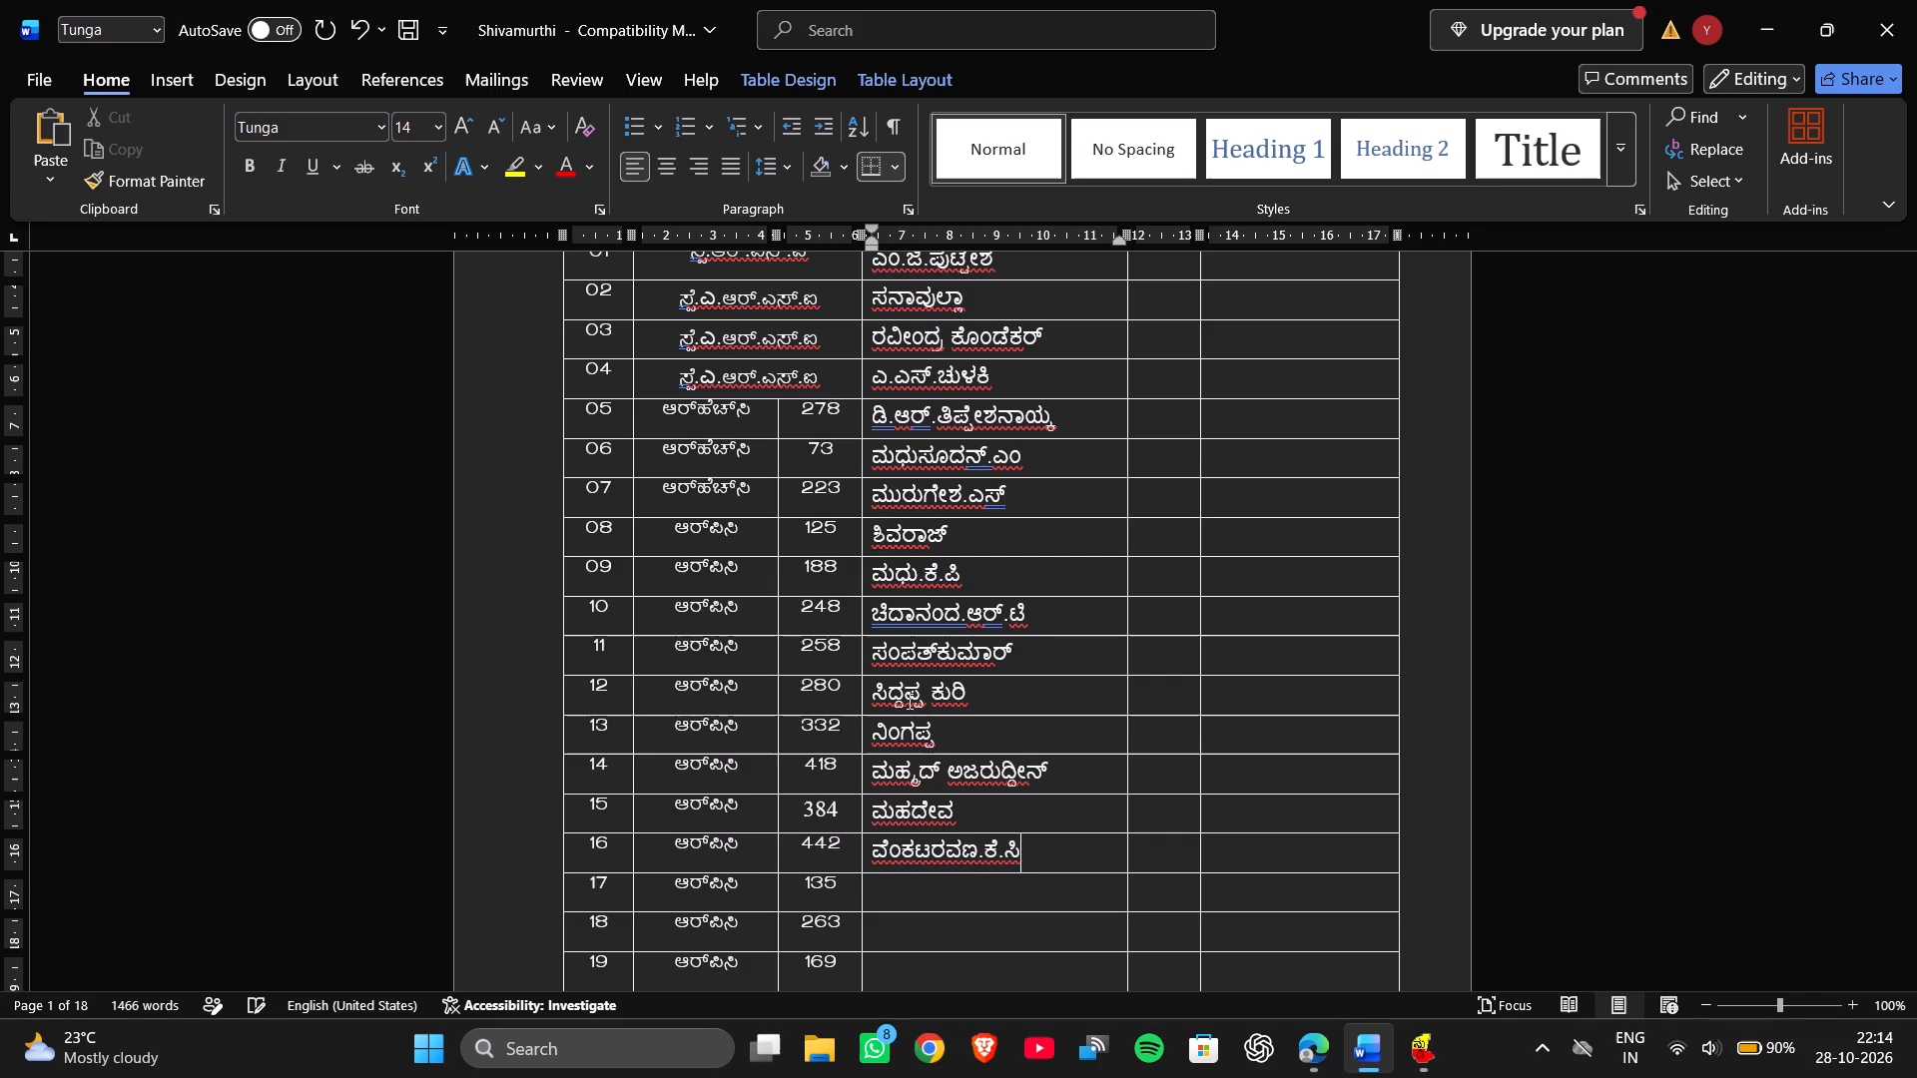
pyautogui.press('Down')
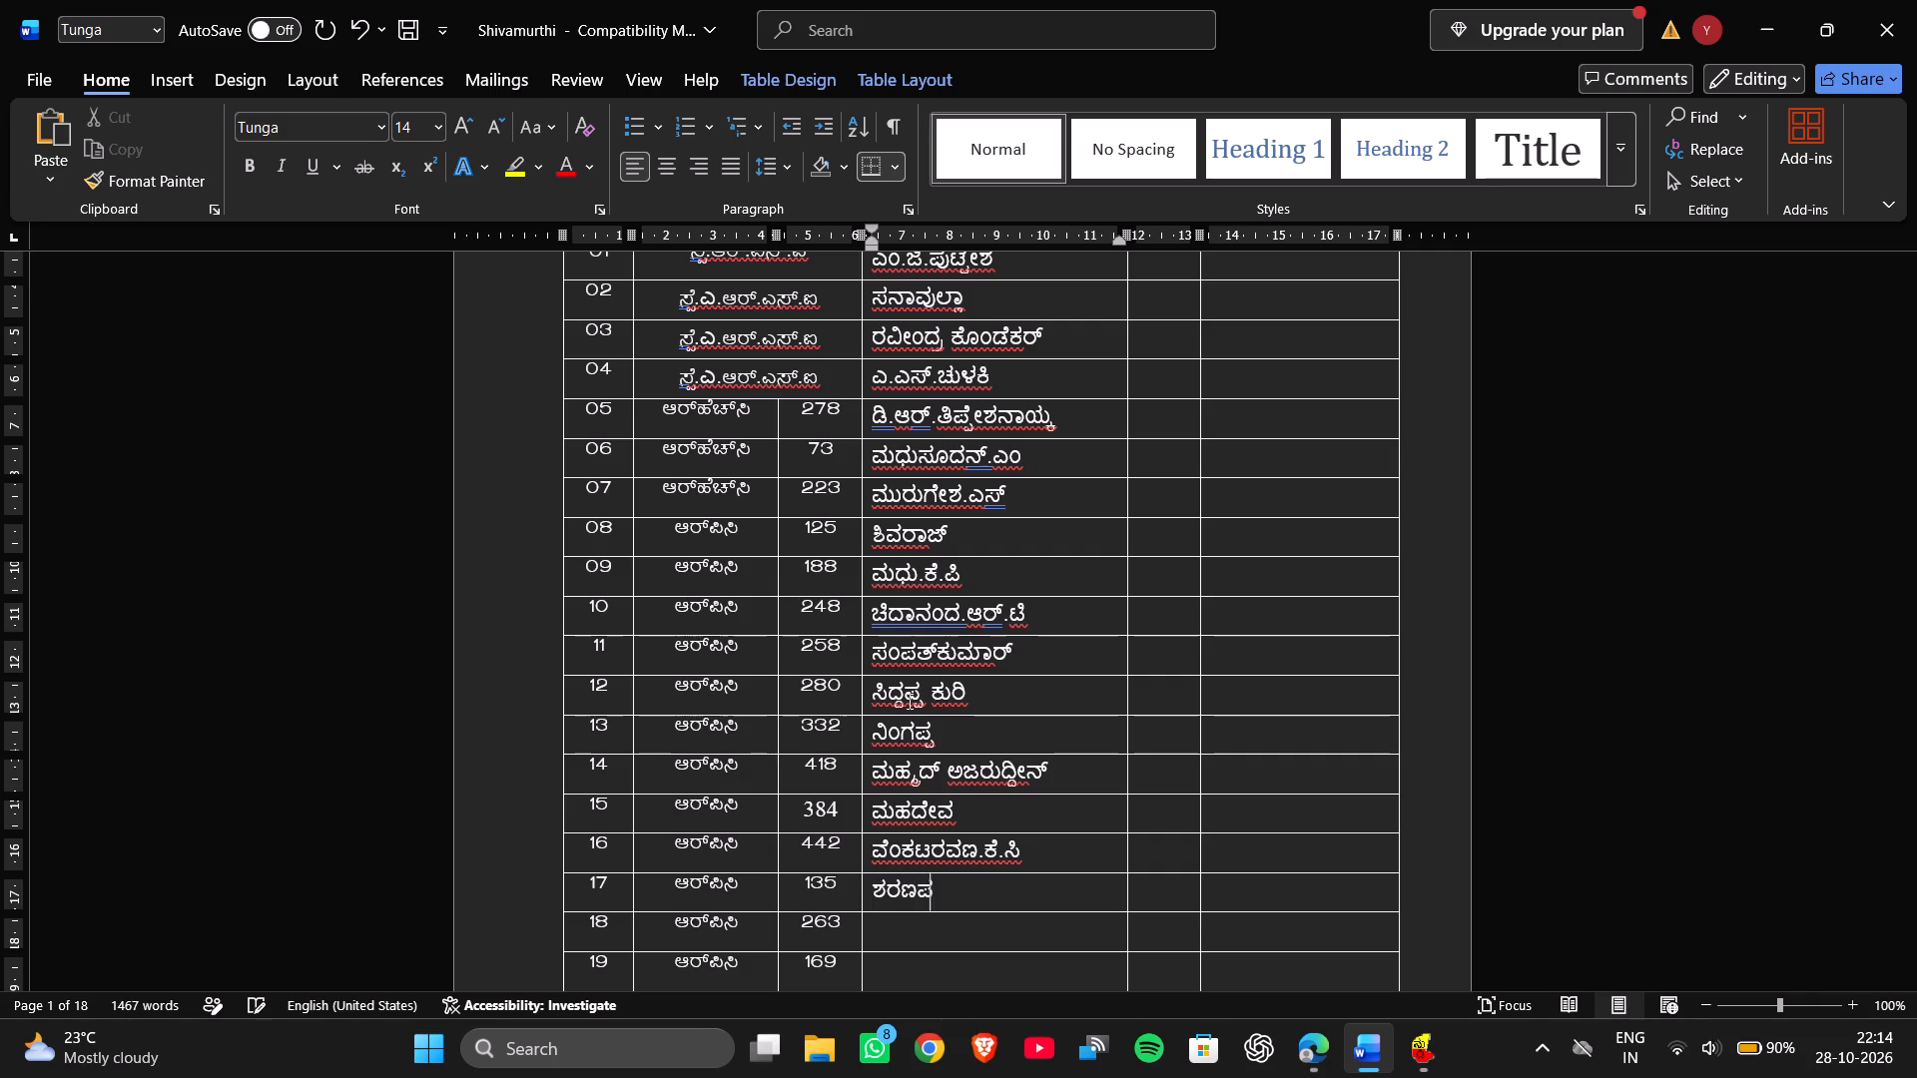
pyautogui.press('Down')
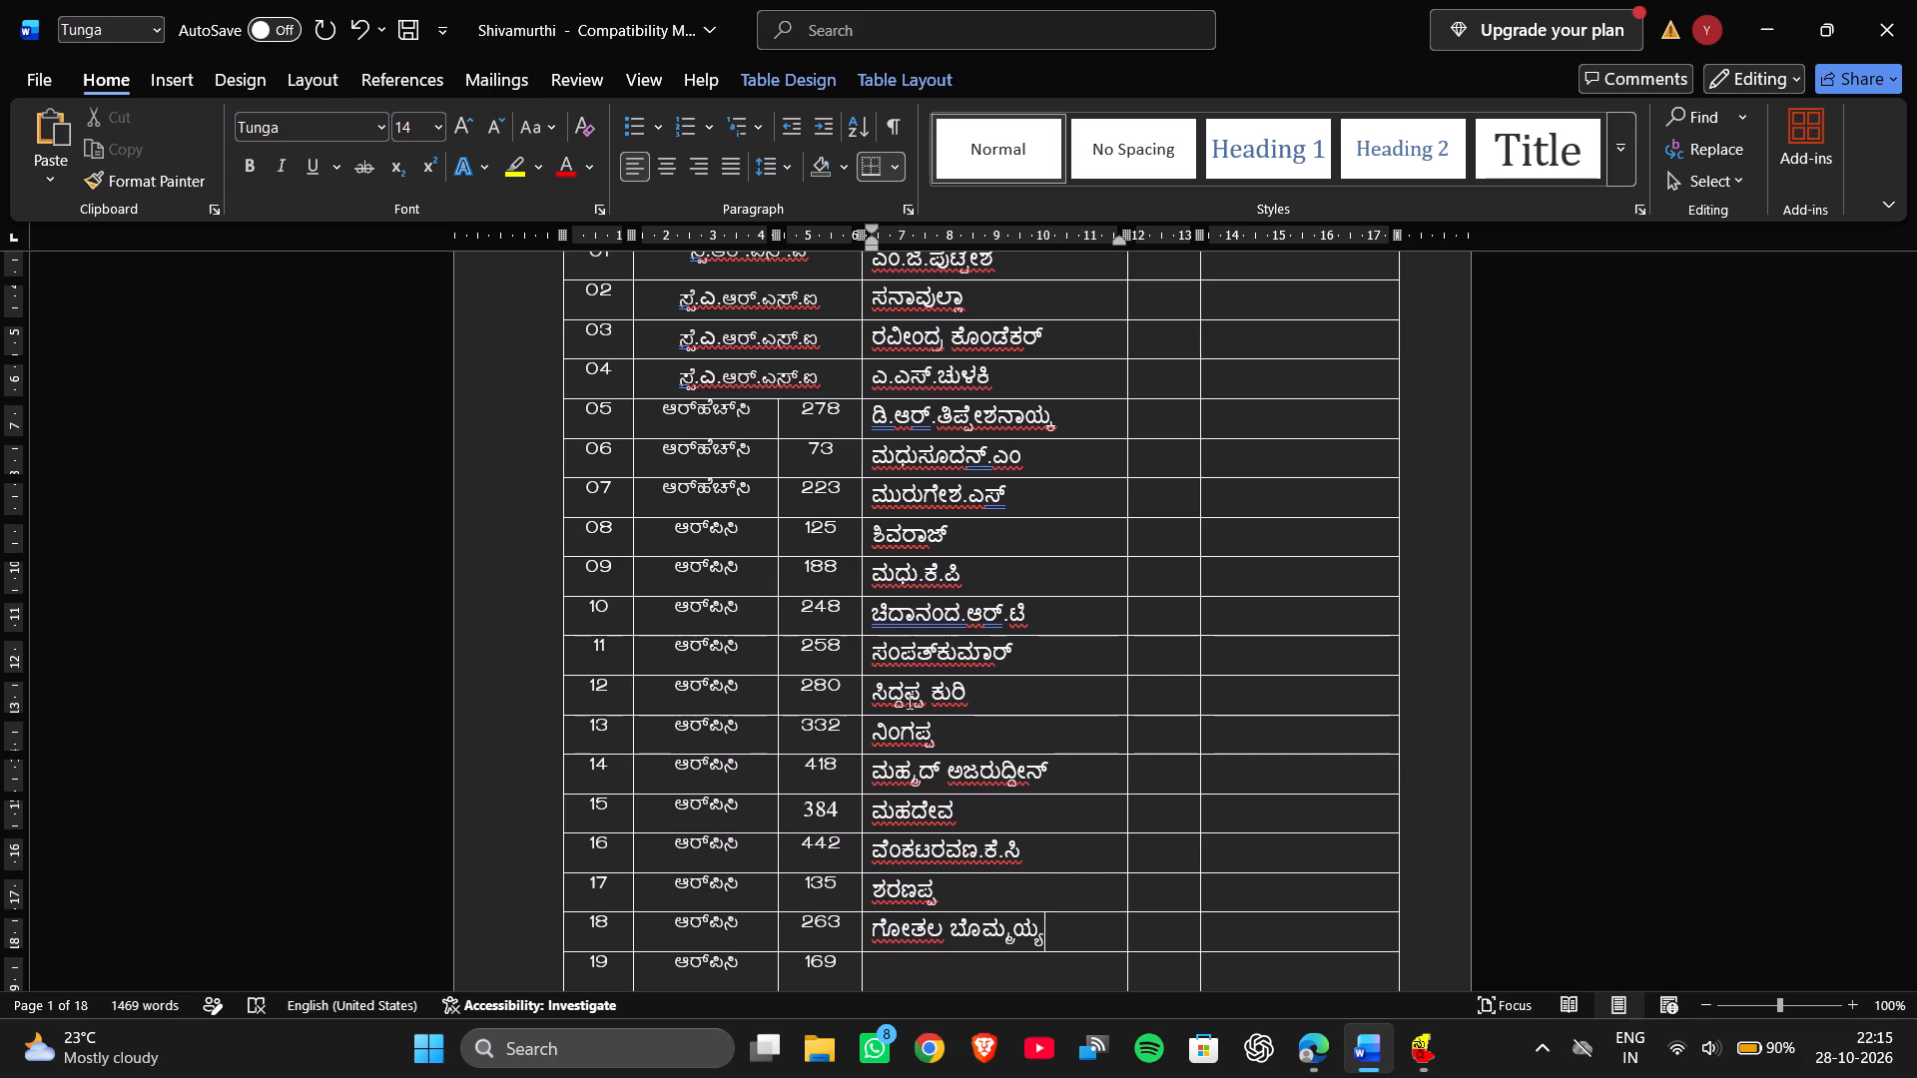
pyautogui.press('Down')
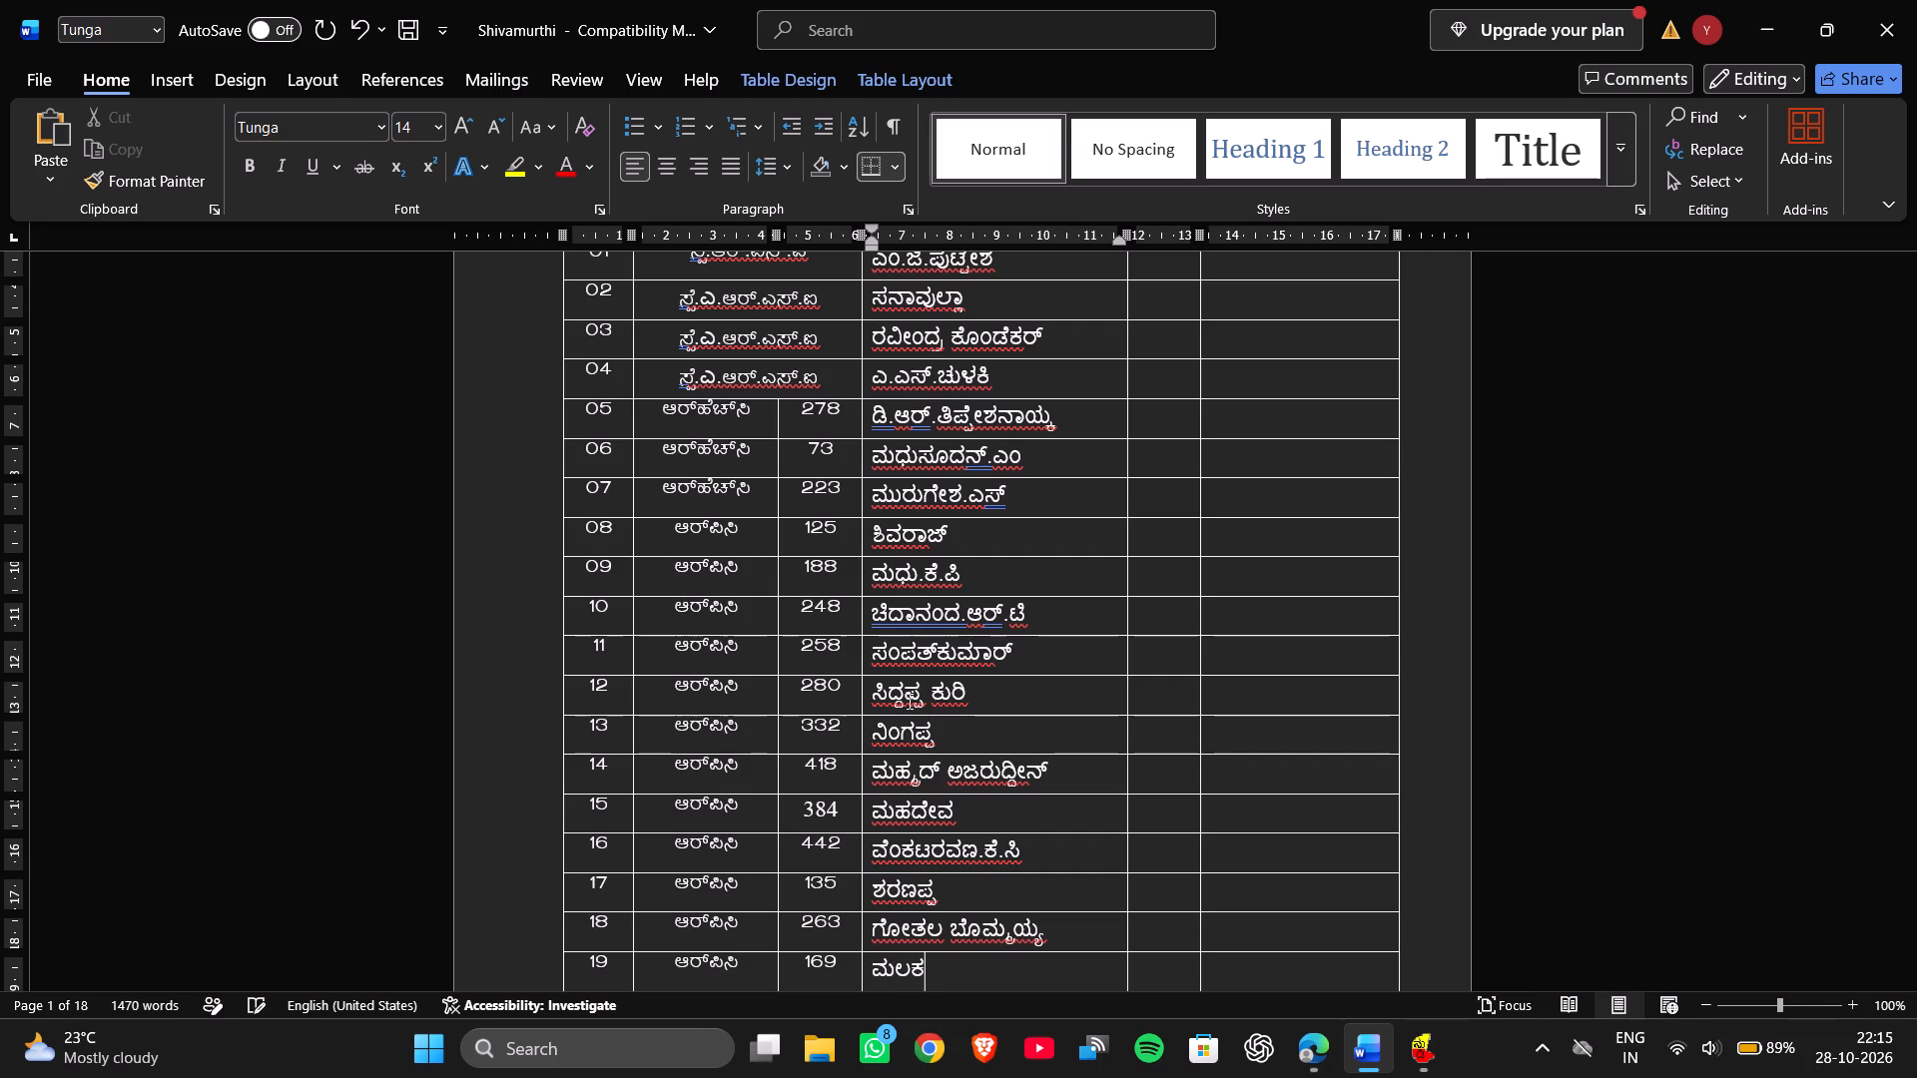
pyautogui.press('Down')
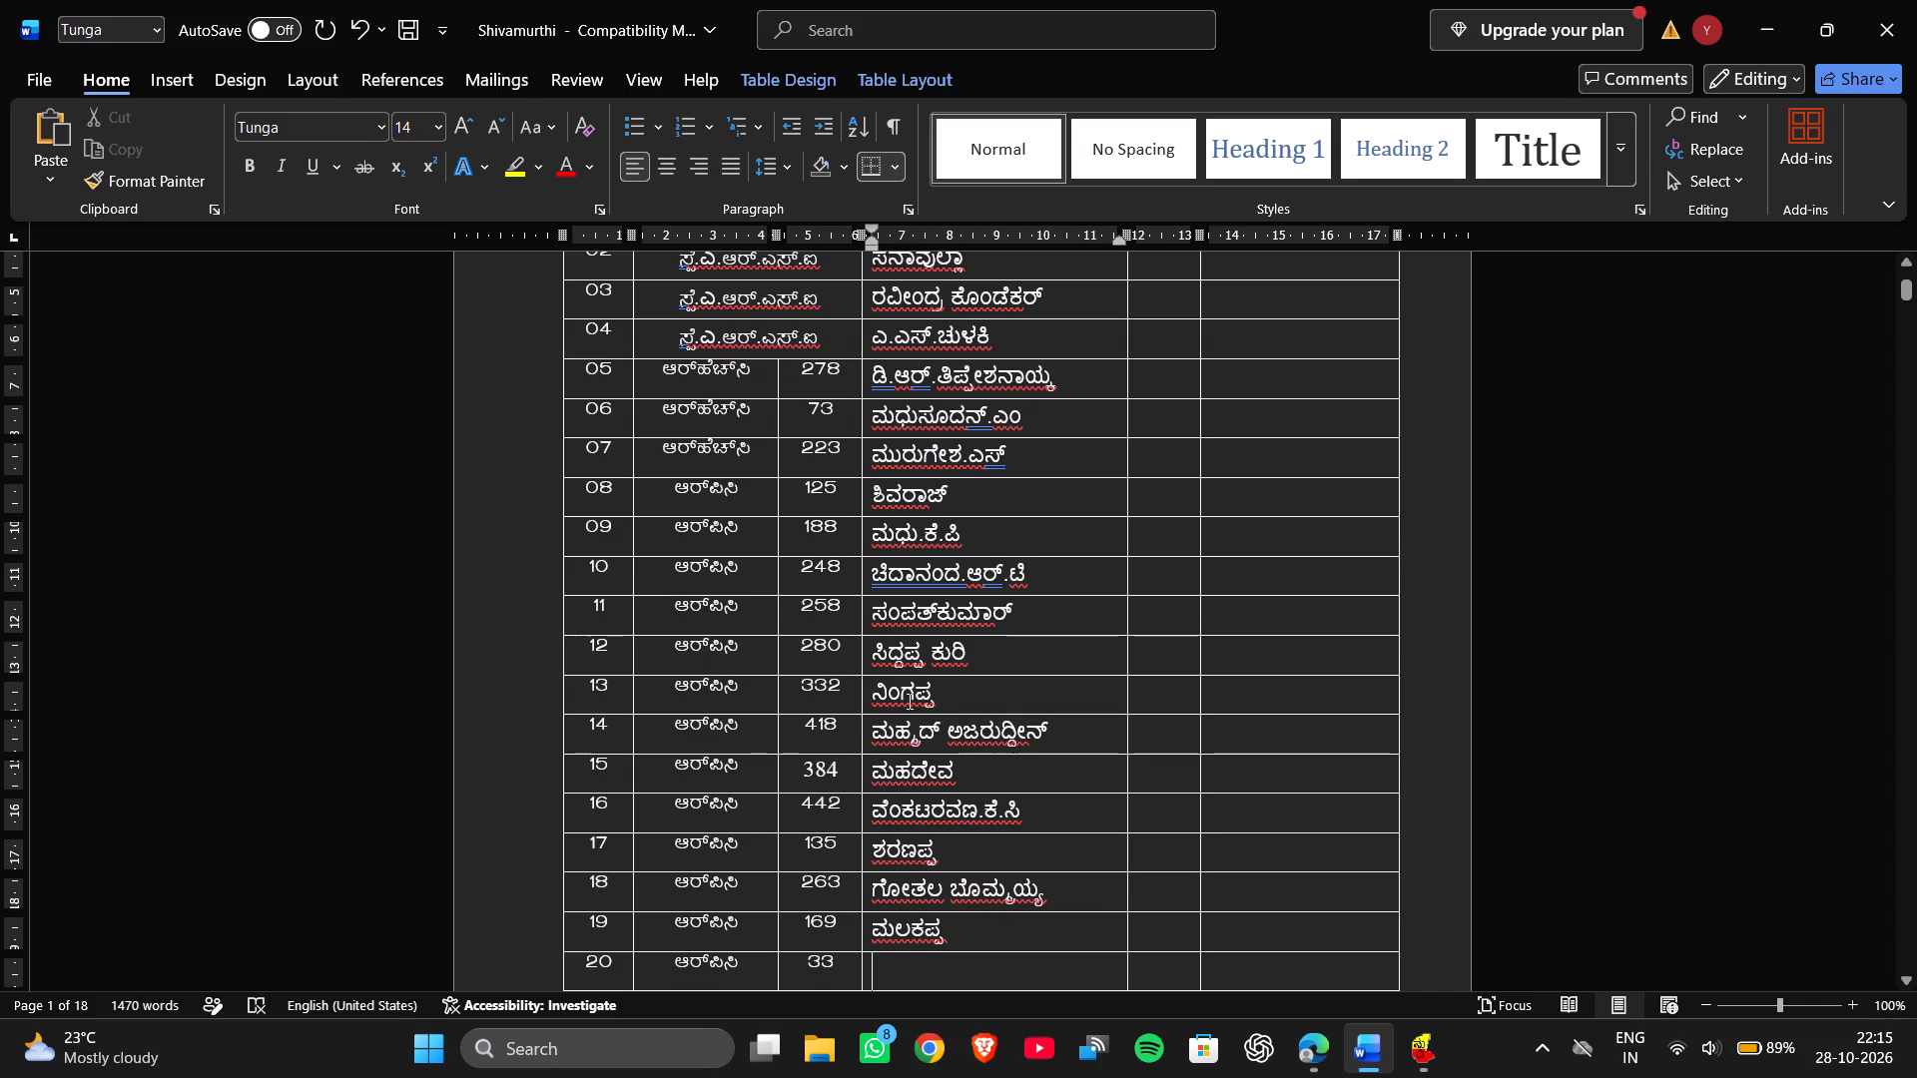
# Enter the personnel names in the name column for rows 20 and 21, post numbers 33 and 209.
pyautogui.write('dದ')
pyautogui.press('BackSpace')
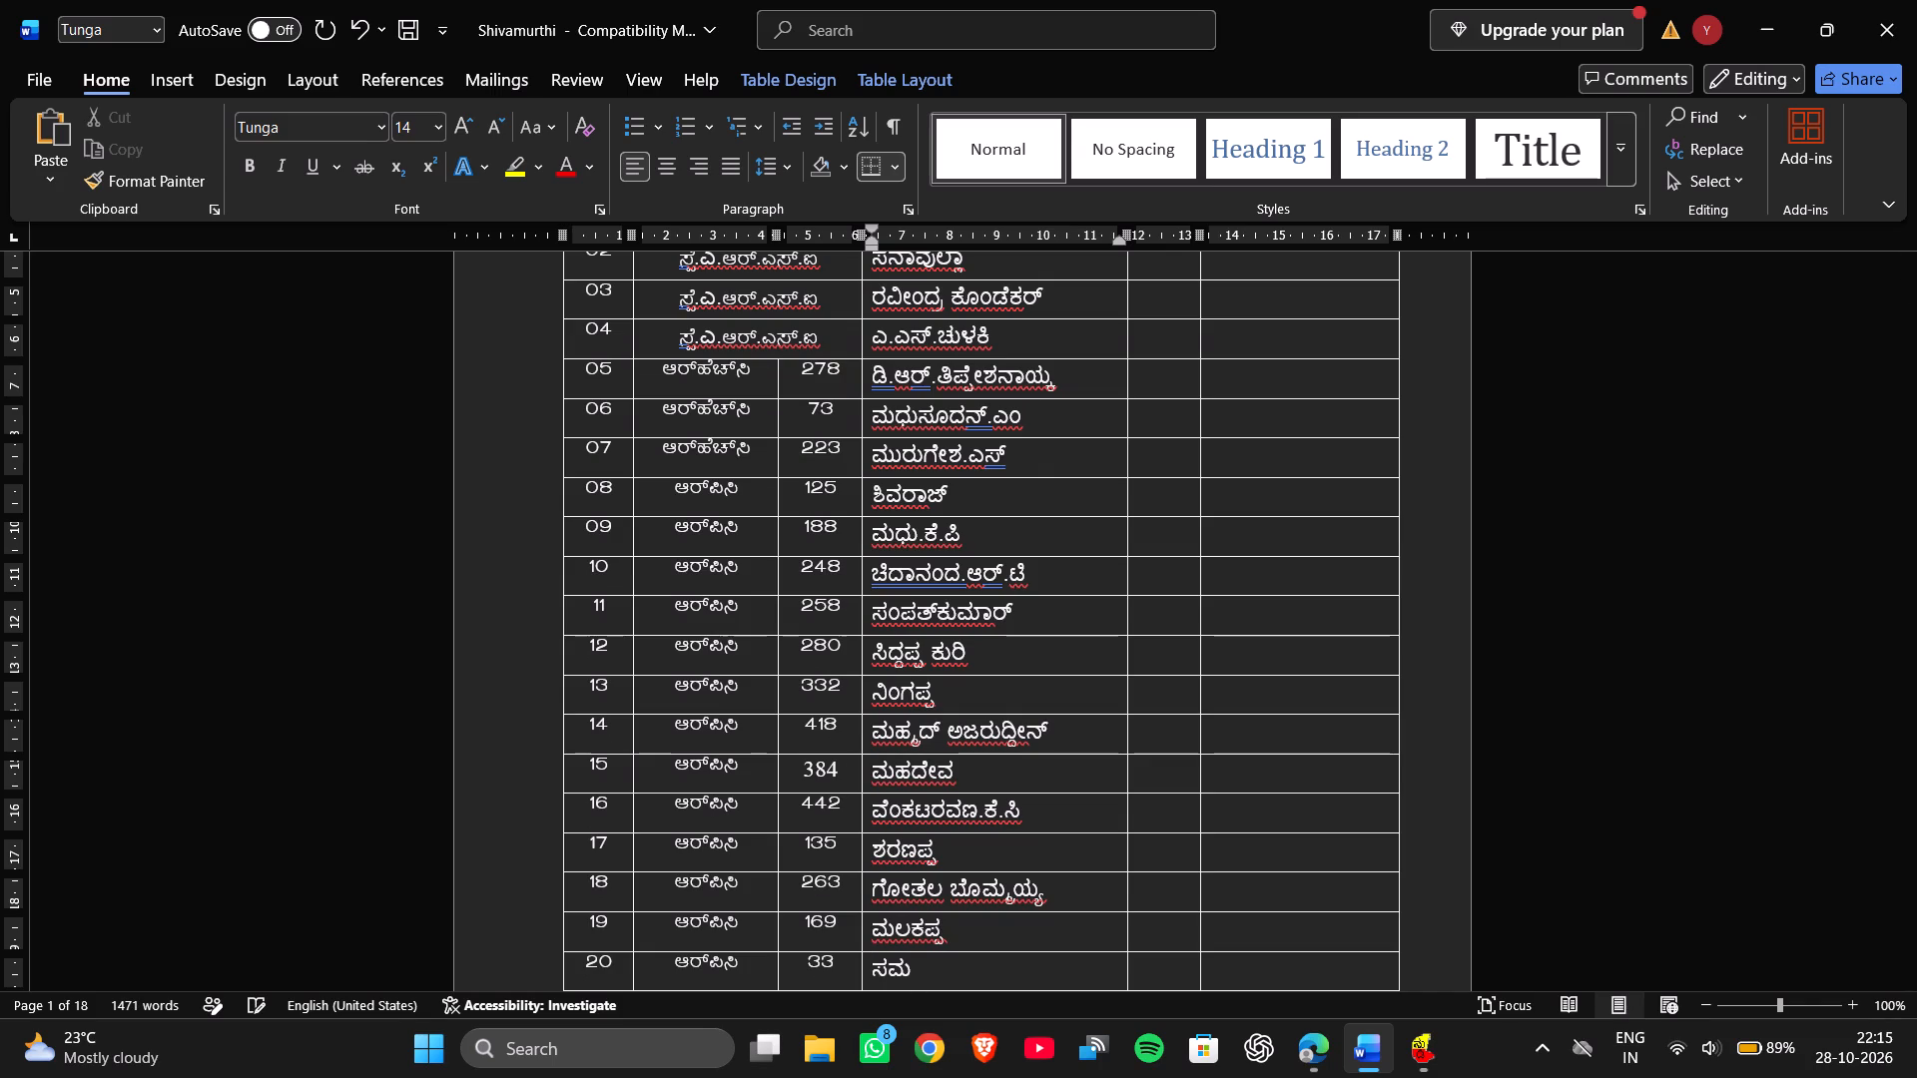
pyautogui.press('BackSpace')
pyautogui.write('ಂdದೇಶ')
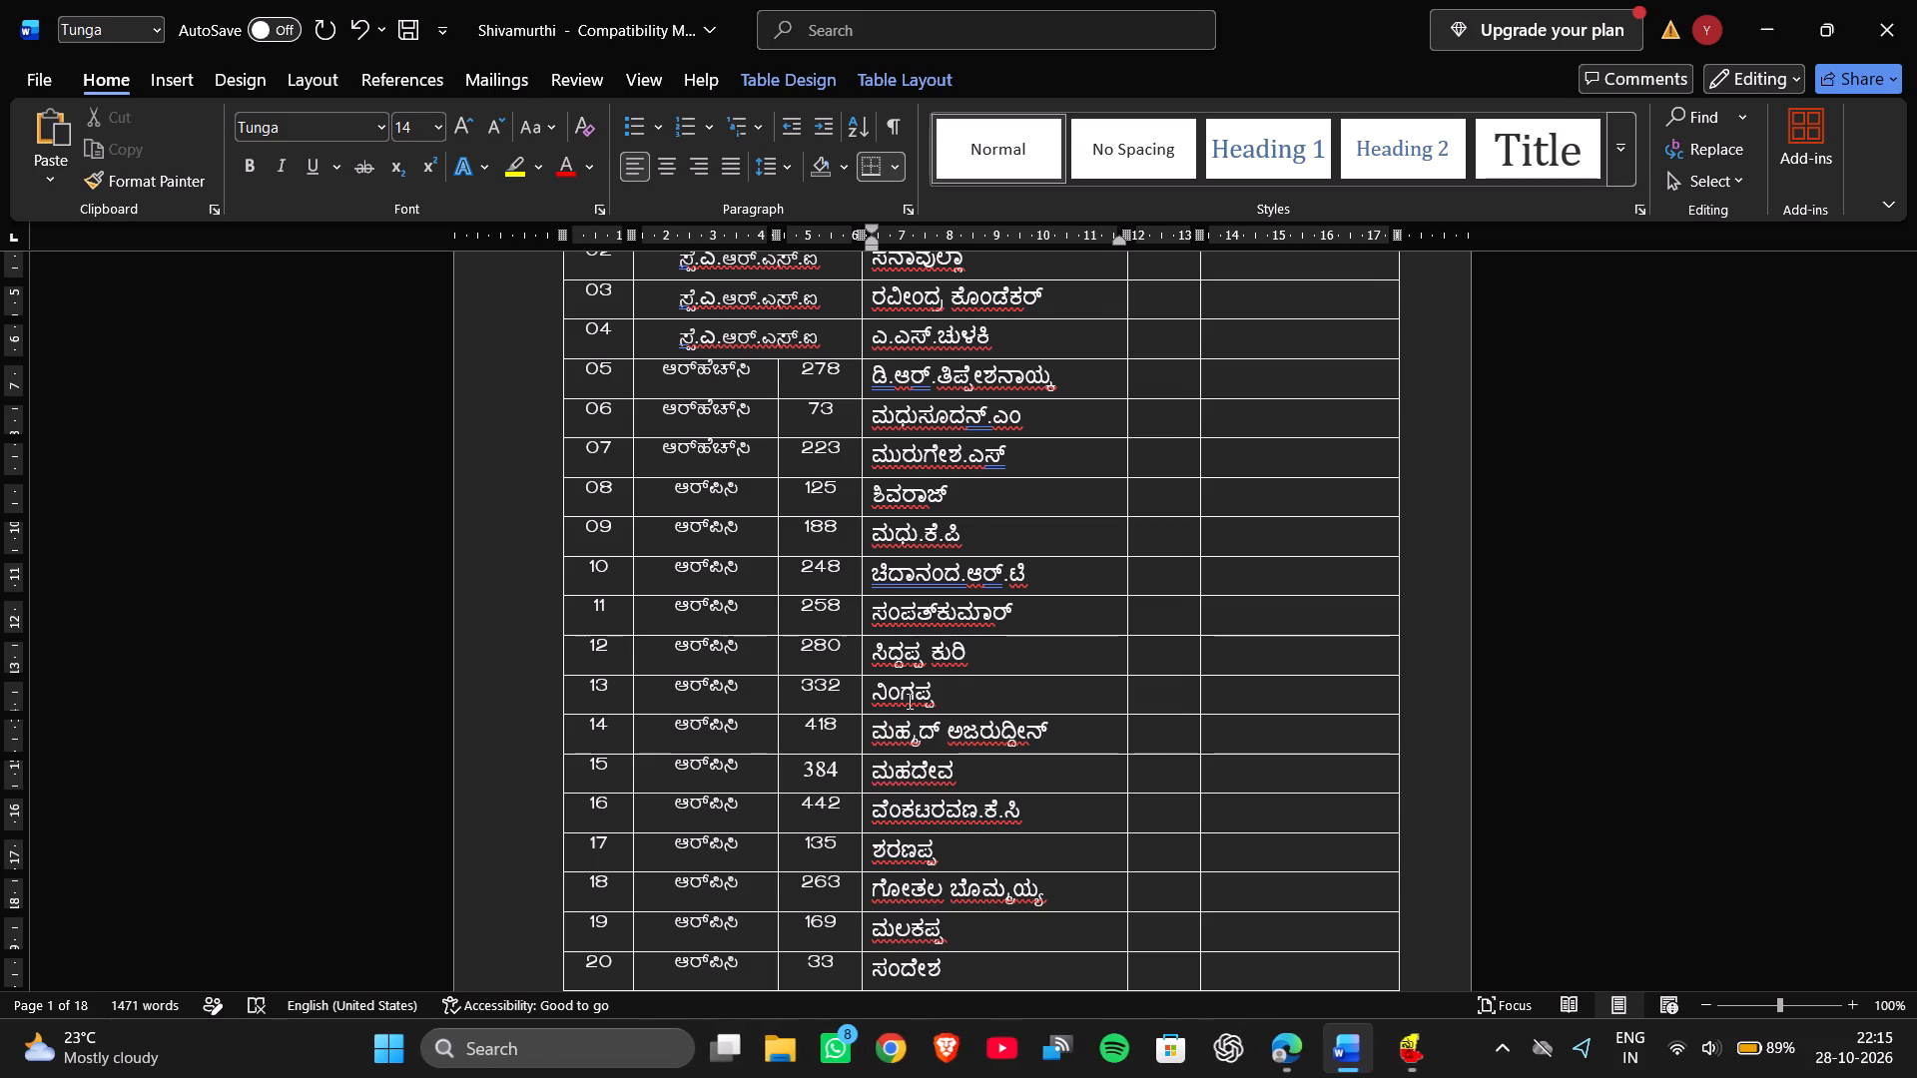
pyautogui.press('Down')
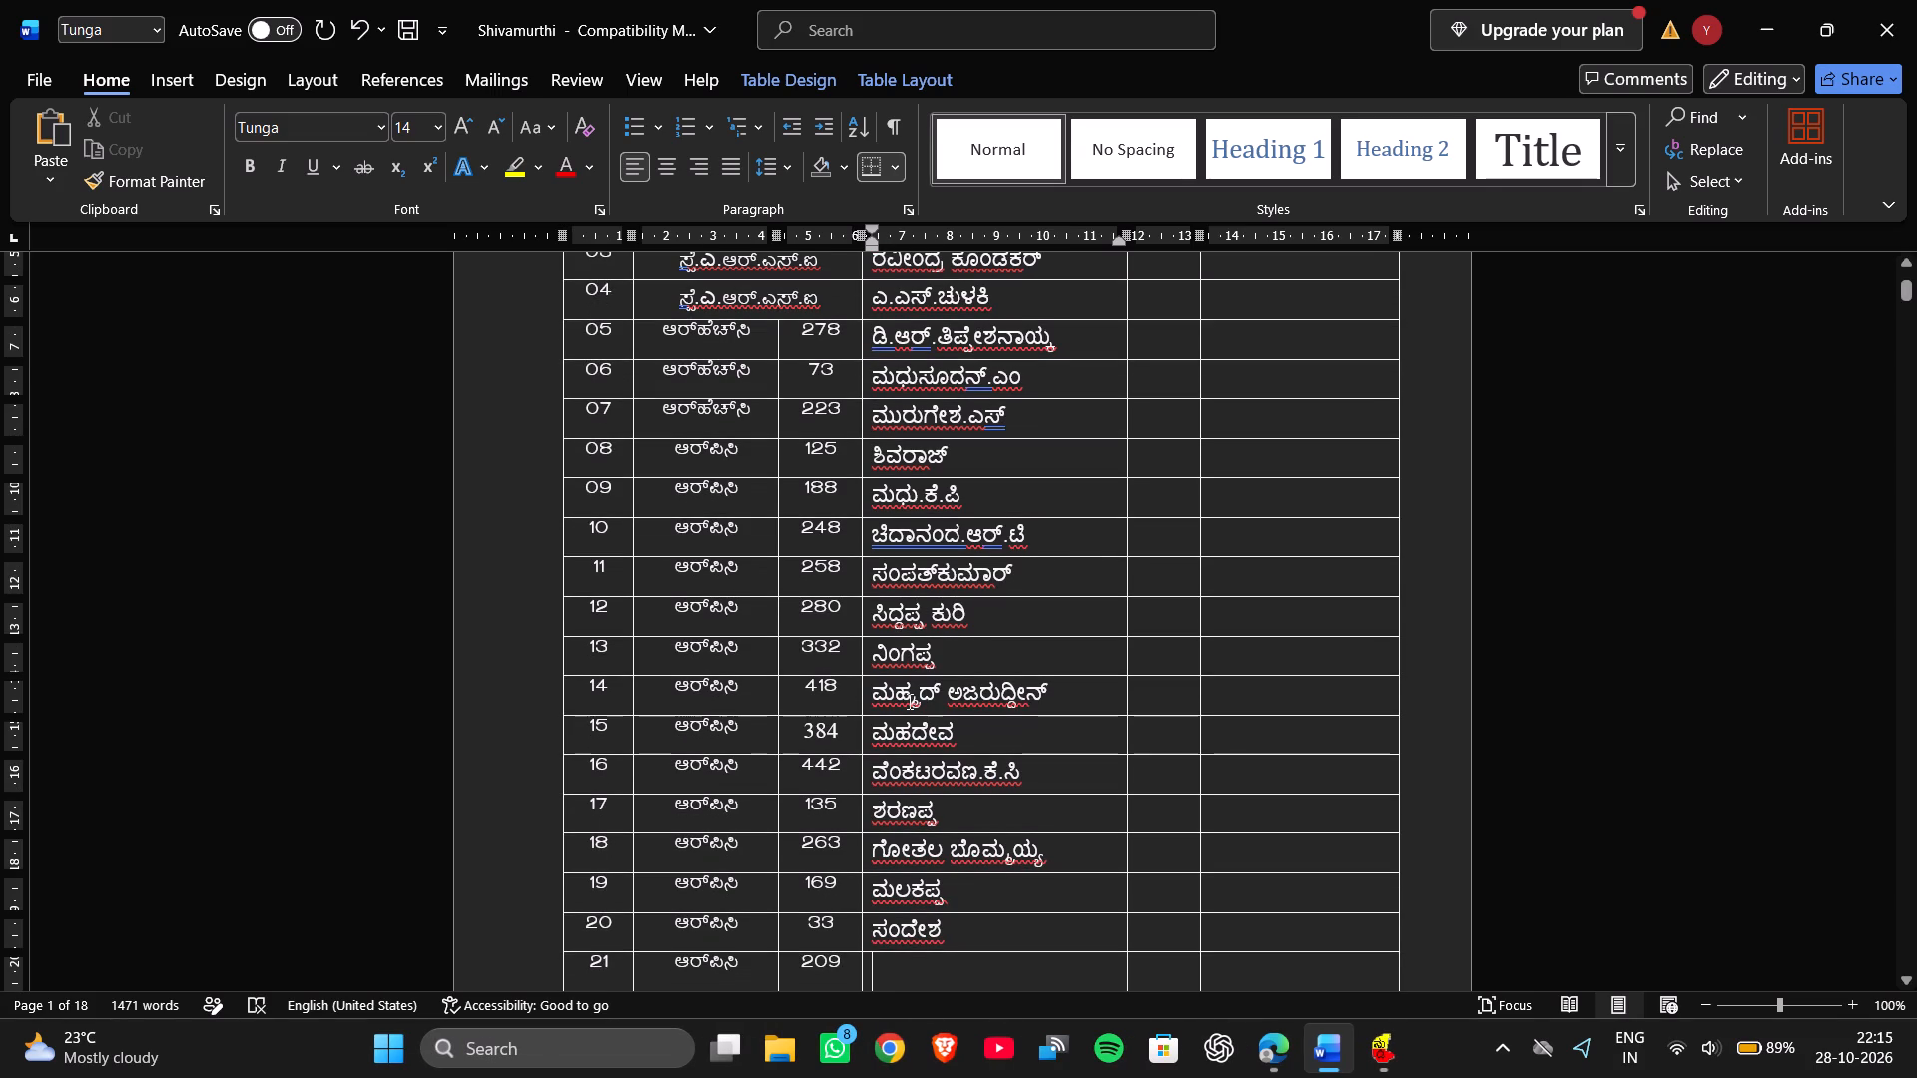
pyautogui.write('gಗuುrರuುkಕiಿrರಣ')
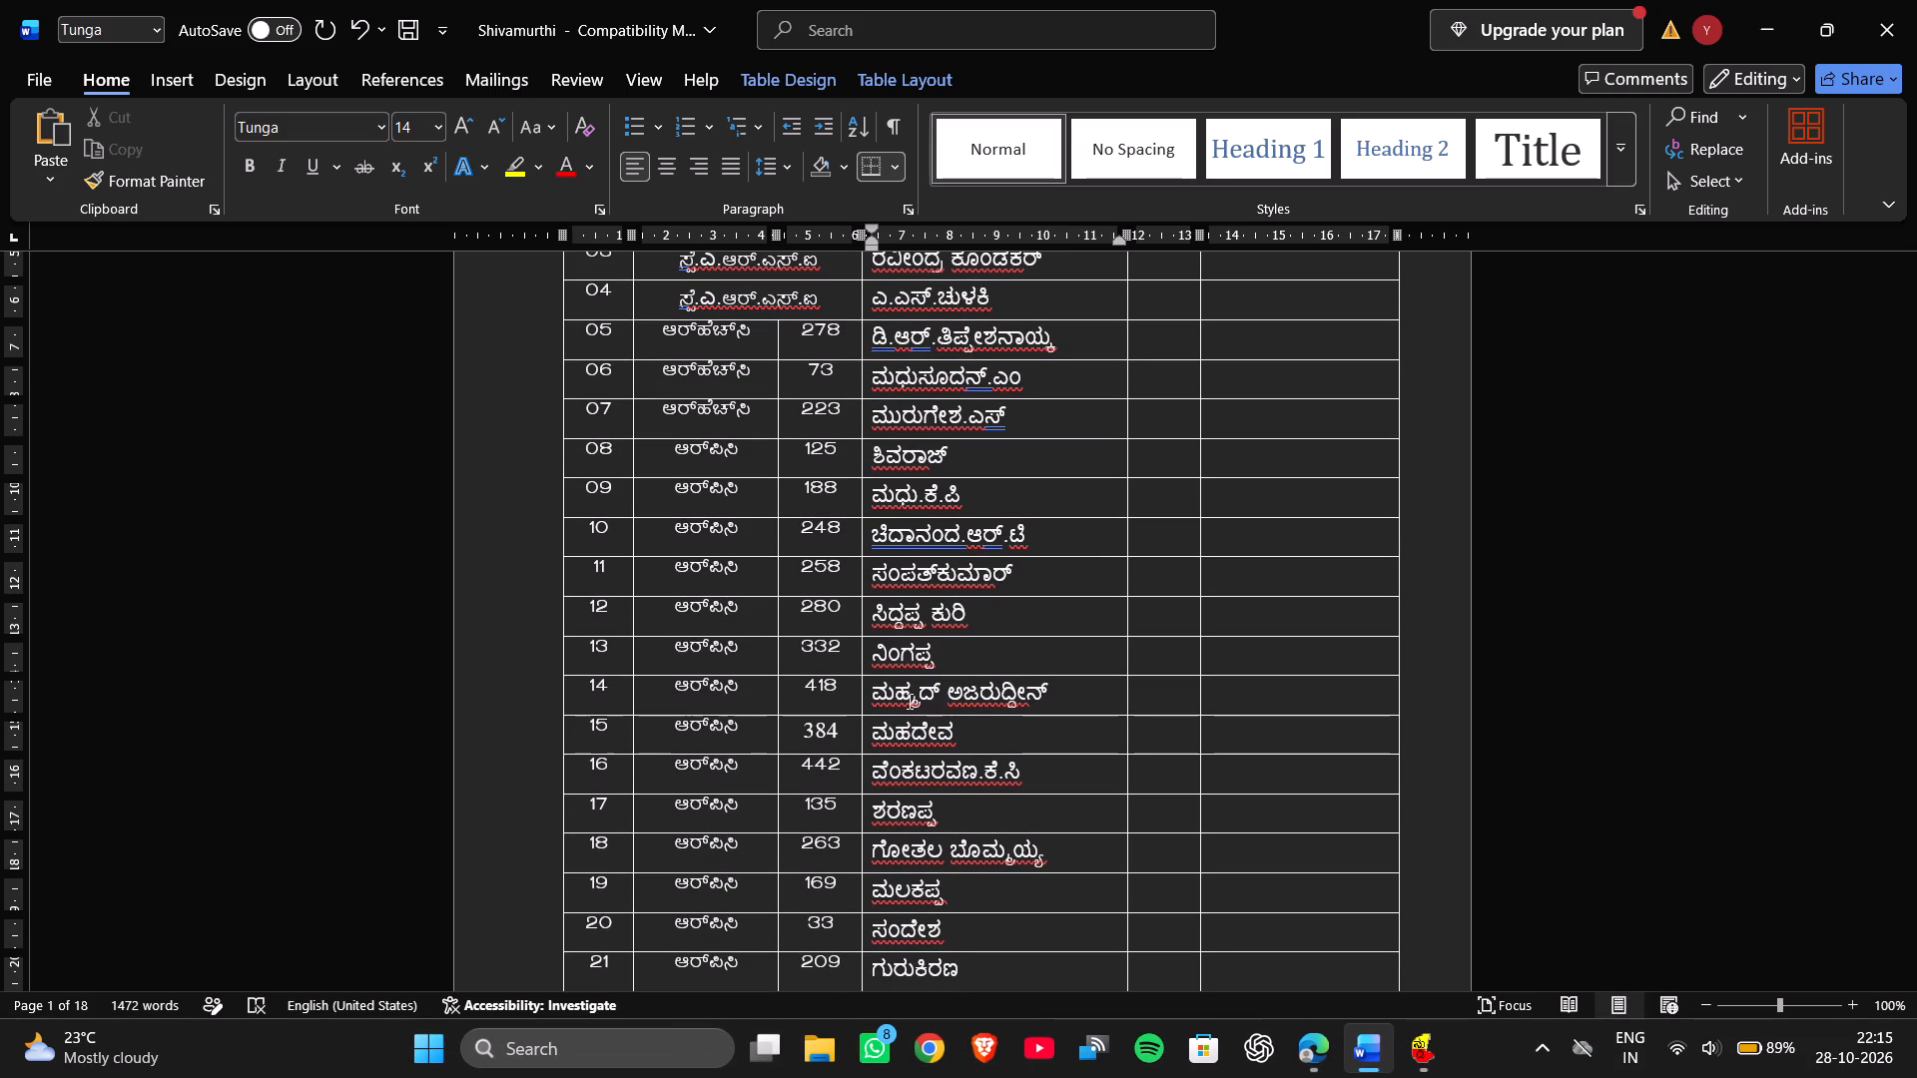
pyautogui.write('್ff')
pyautogui.press('Packet')
pyautogui.write('ff')
pyautogui.press('Down')
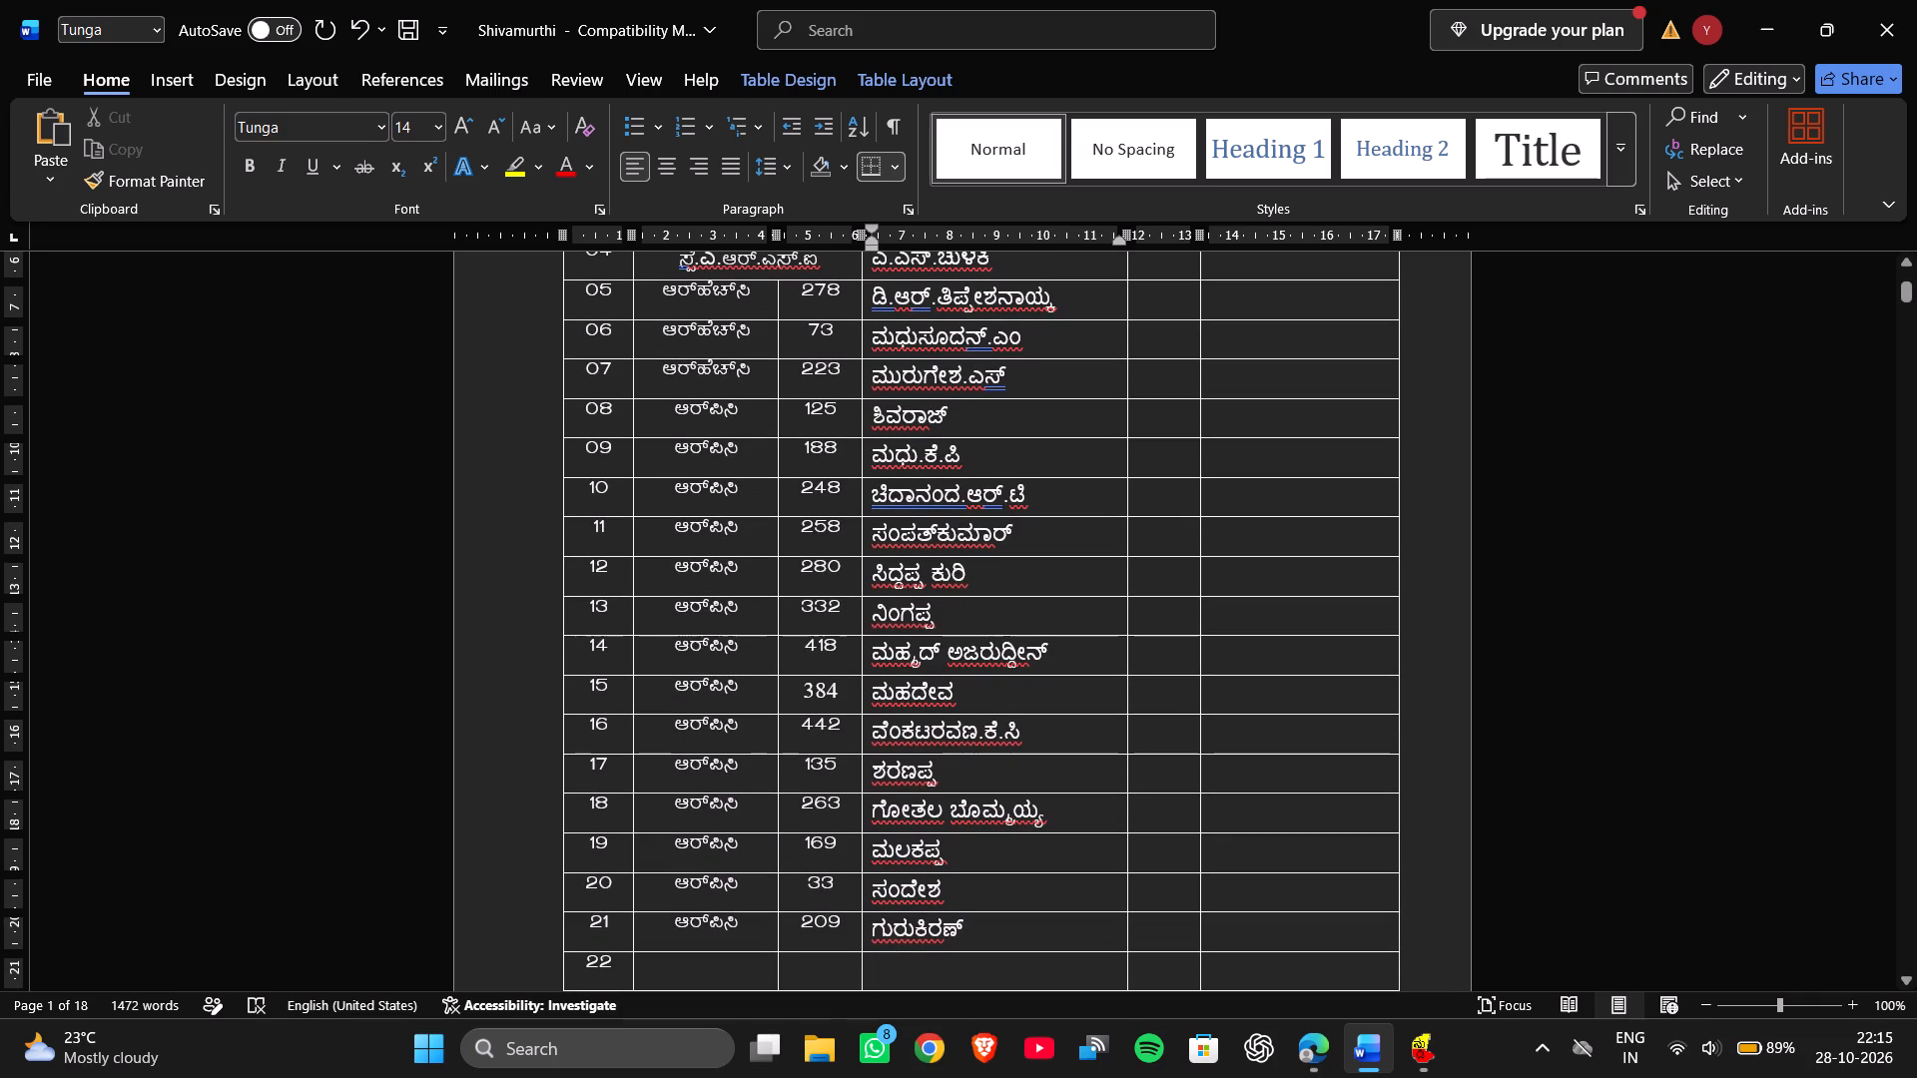
# Fill the ದಳ column for rows 01 to 04 with ಕೇಂದ್ರ, ಬಿ, ಇ and ಎಫ್.
pyautogui.scroll(1, 908, 701)
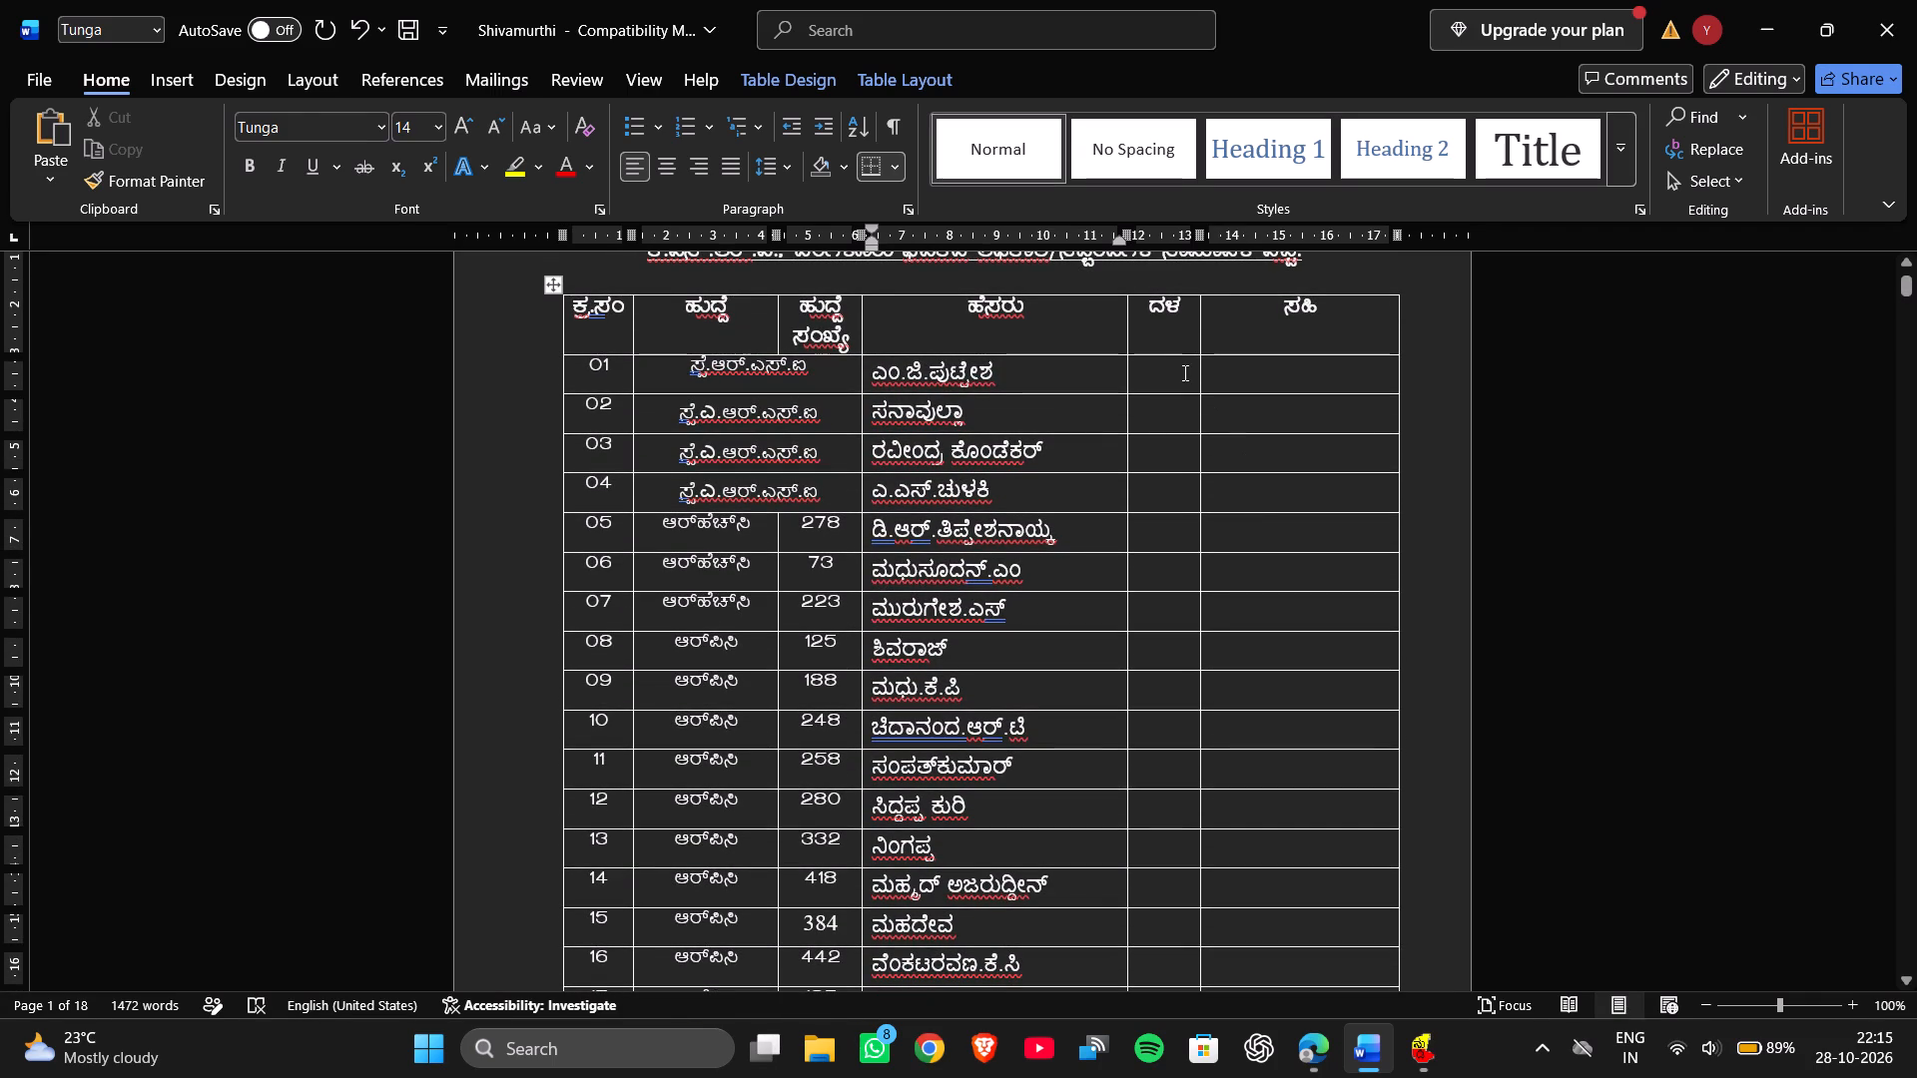
pyautogui.click(1183, 372)
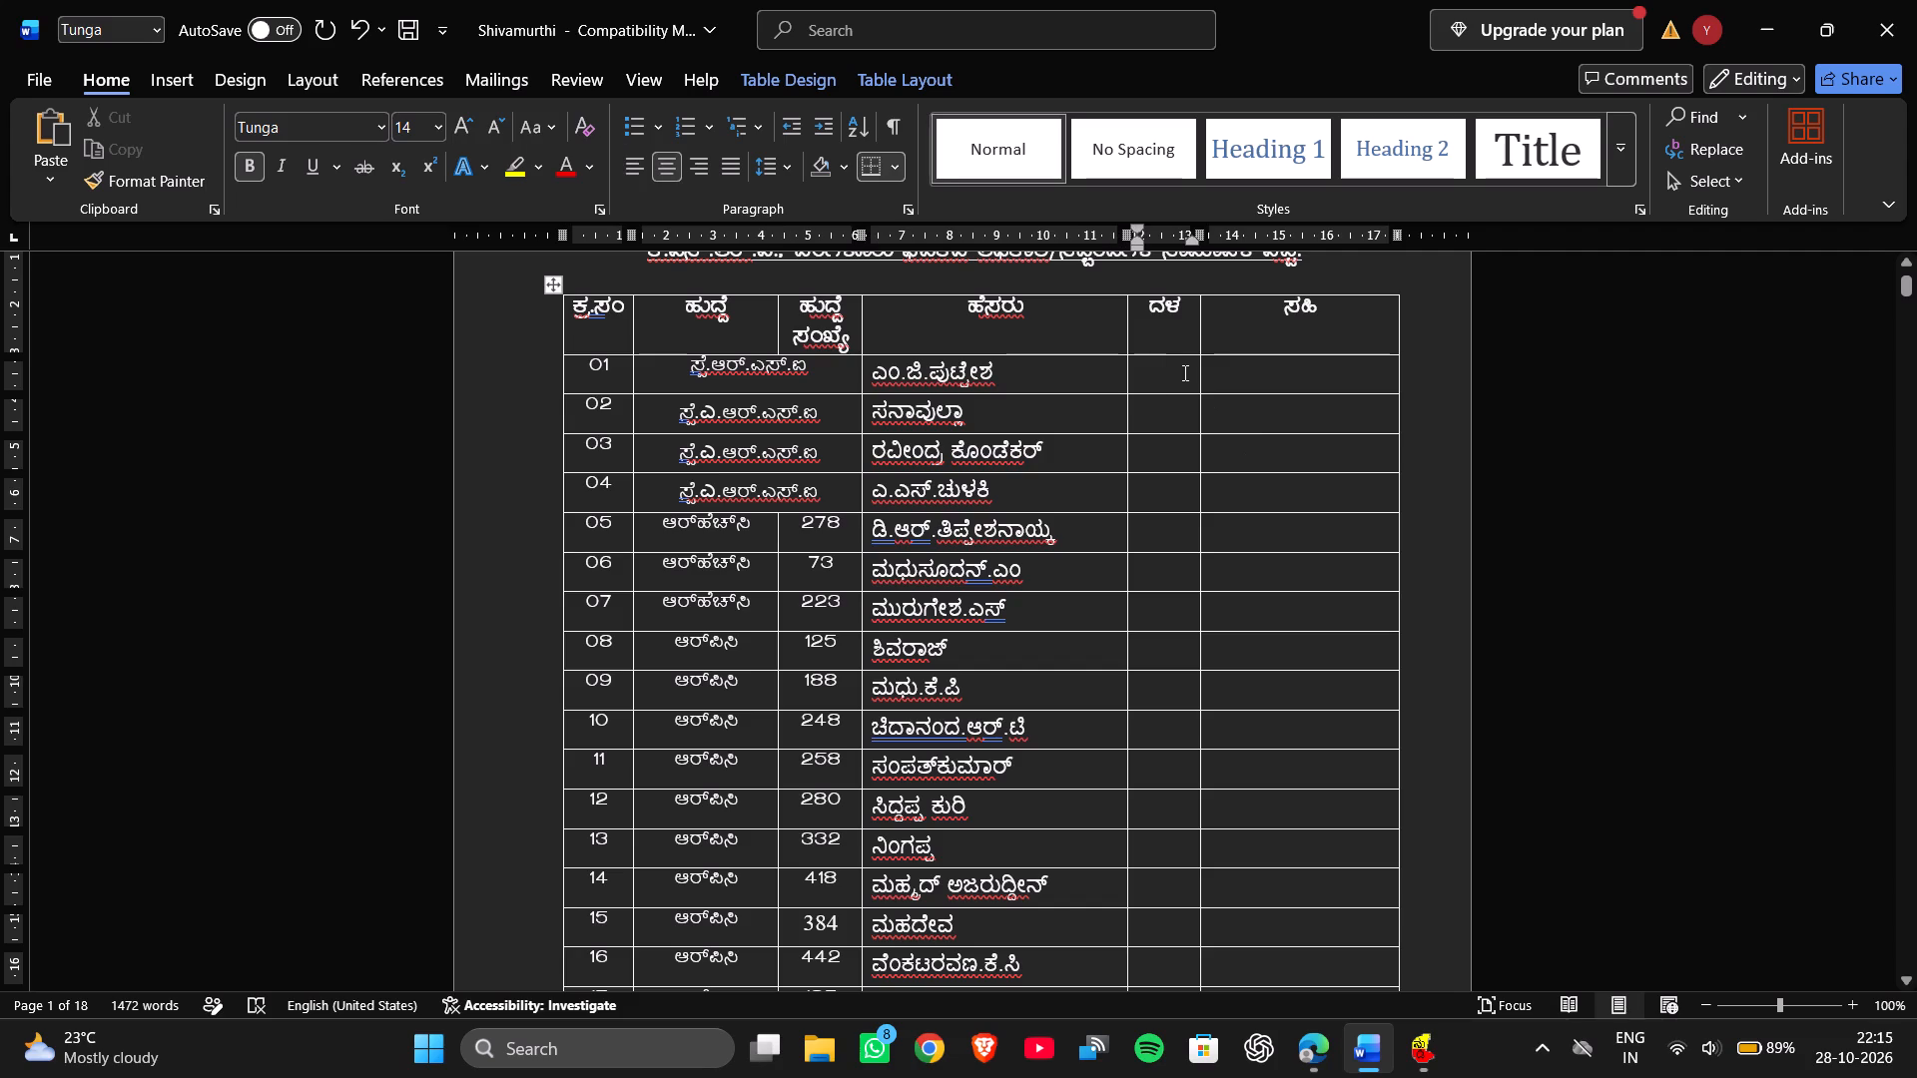
pyautogui.write('kಕೇಂdದf್')
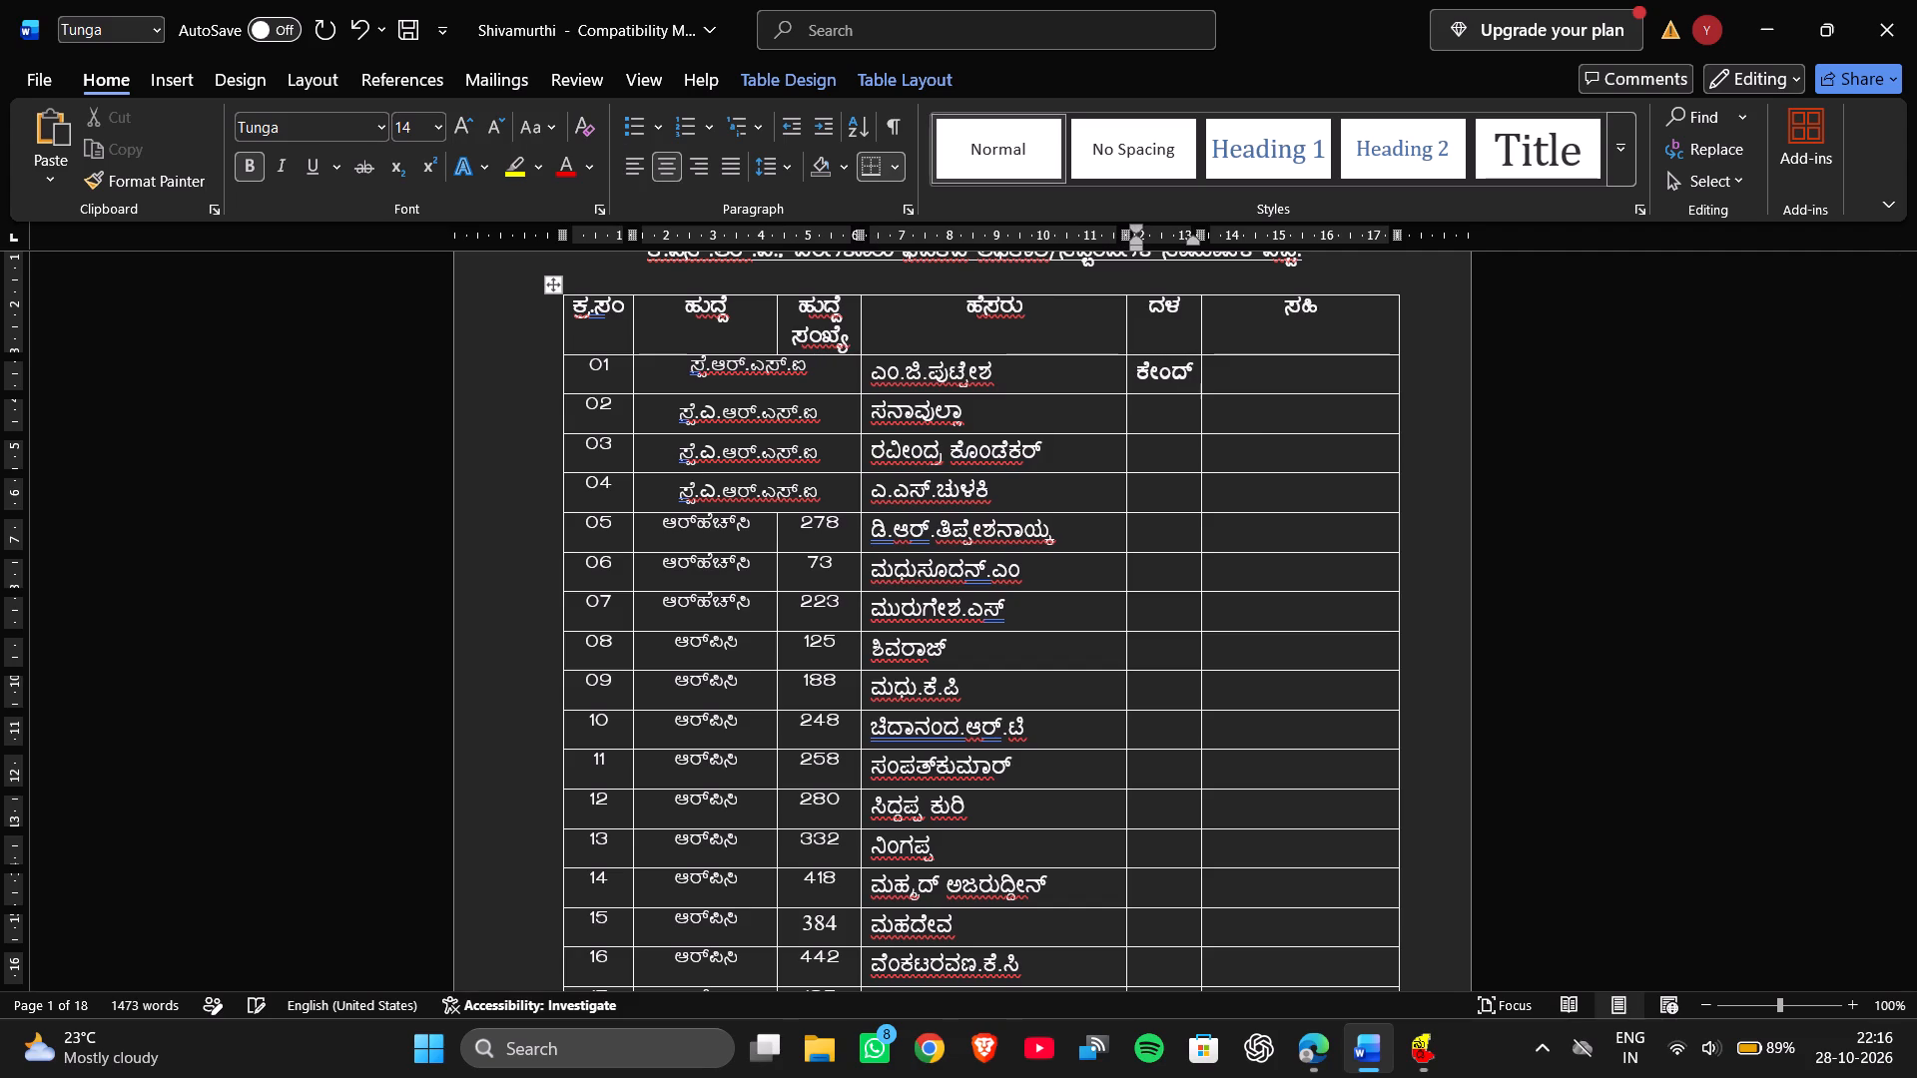
pyautogui.write('rರ')
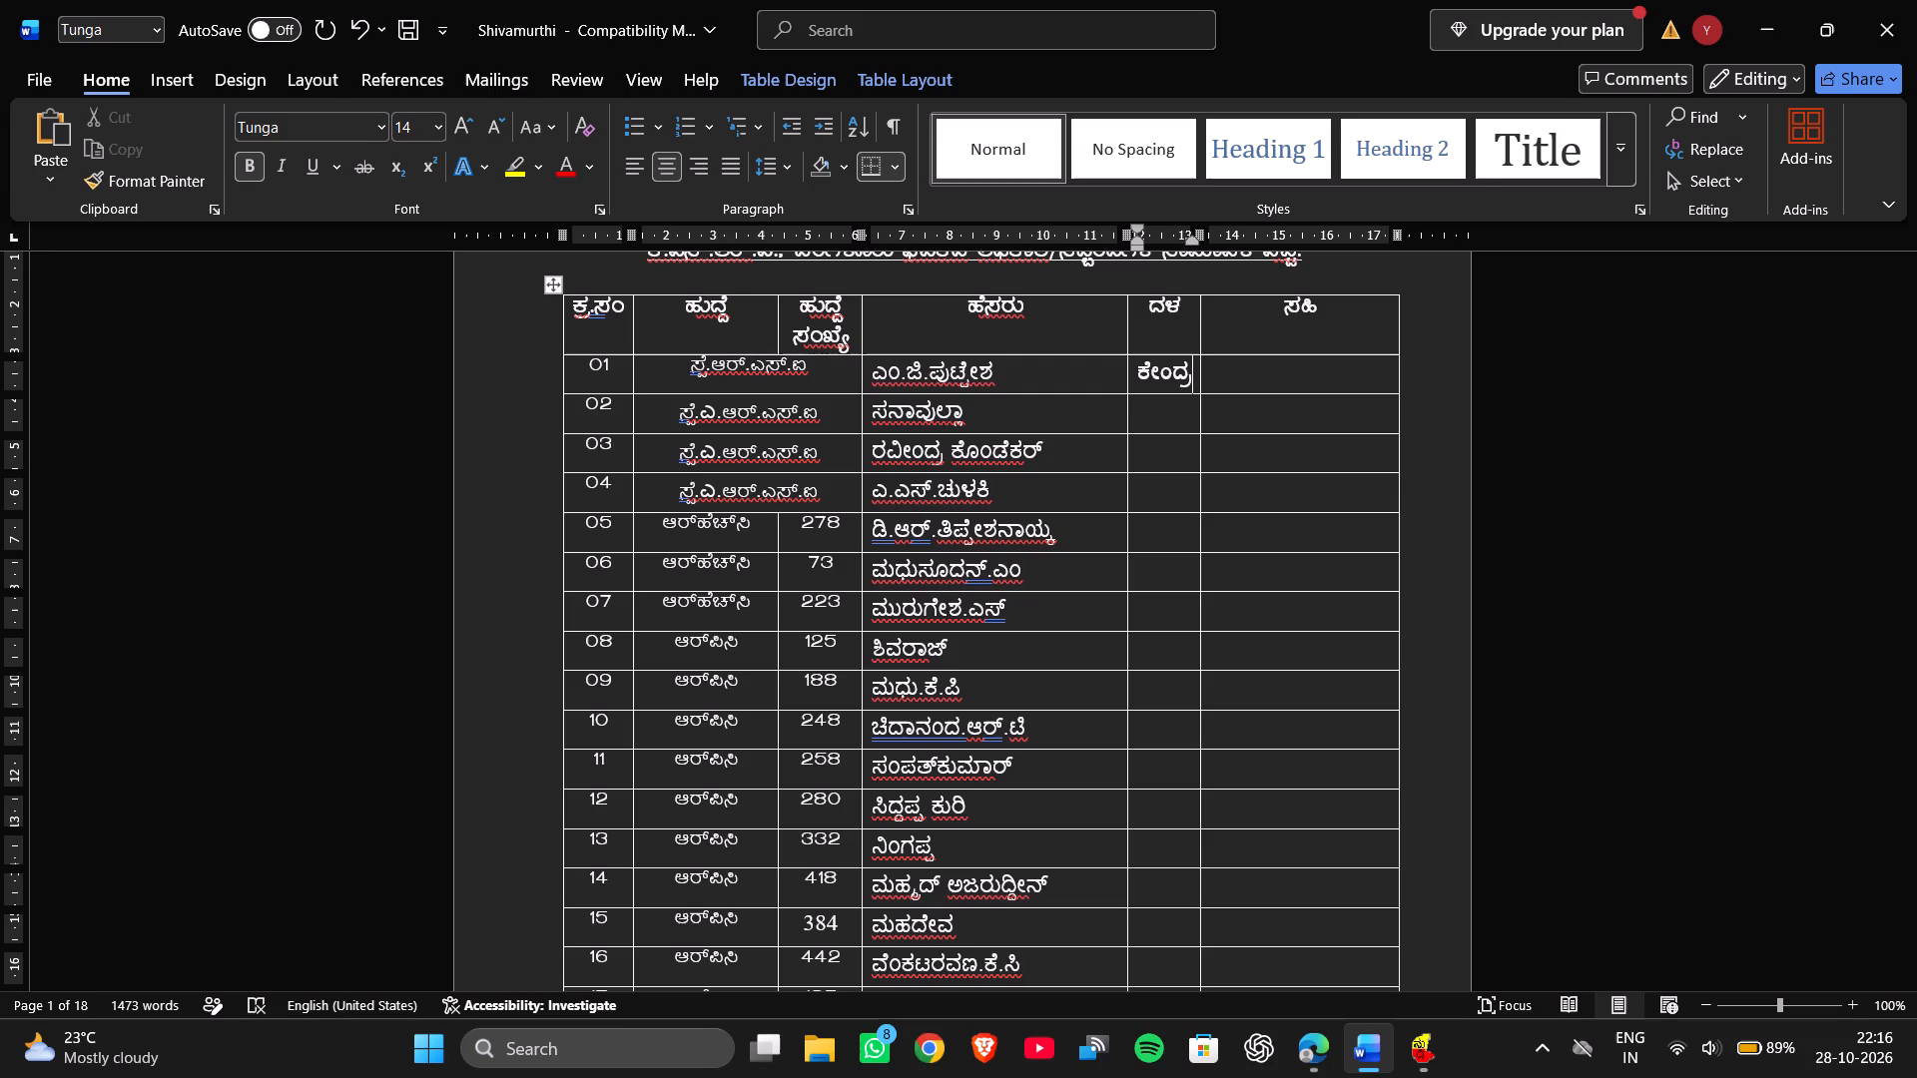
pyautogui.press('Down')
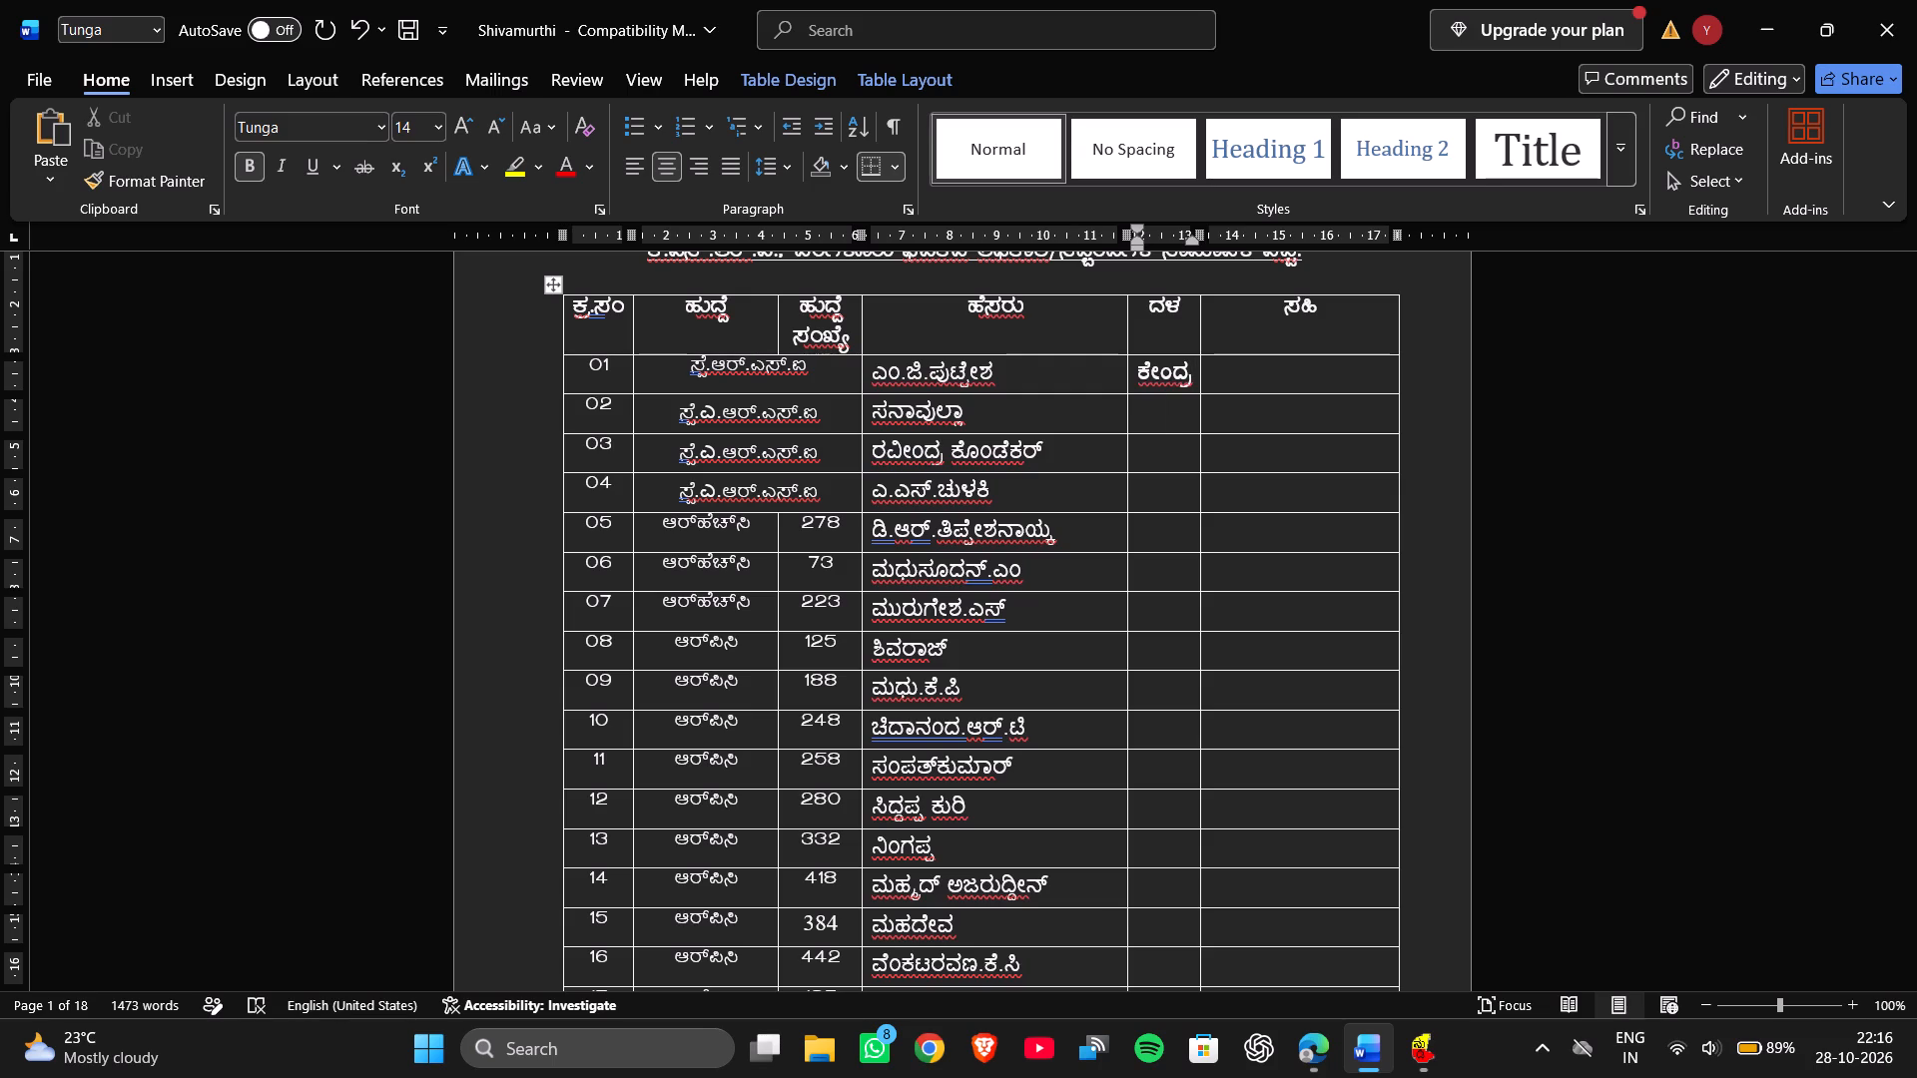
pyautogui.write('bಬಿi')
pyautogui.press('Down')
pyautogui.write('iಇ')
pyautogui.press('Down')
pyautogui.write('eಎಫf್f')
pyautogui.press('Packet')
pyautogui.write('ff')
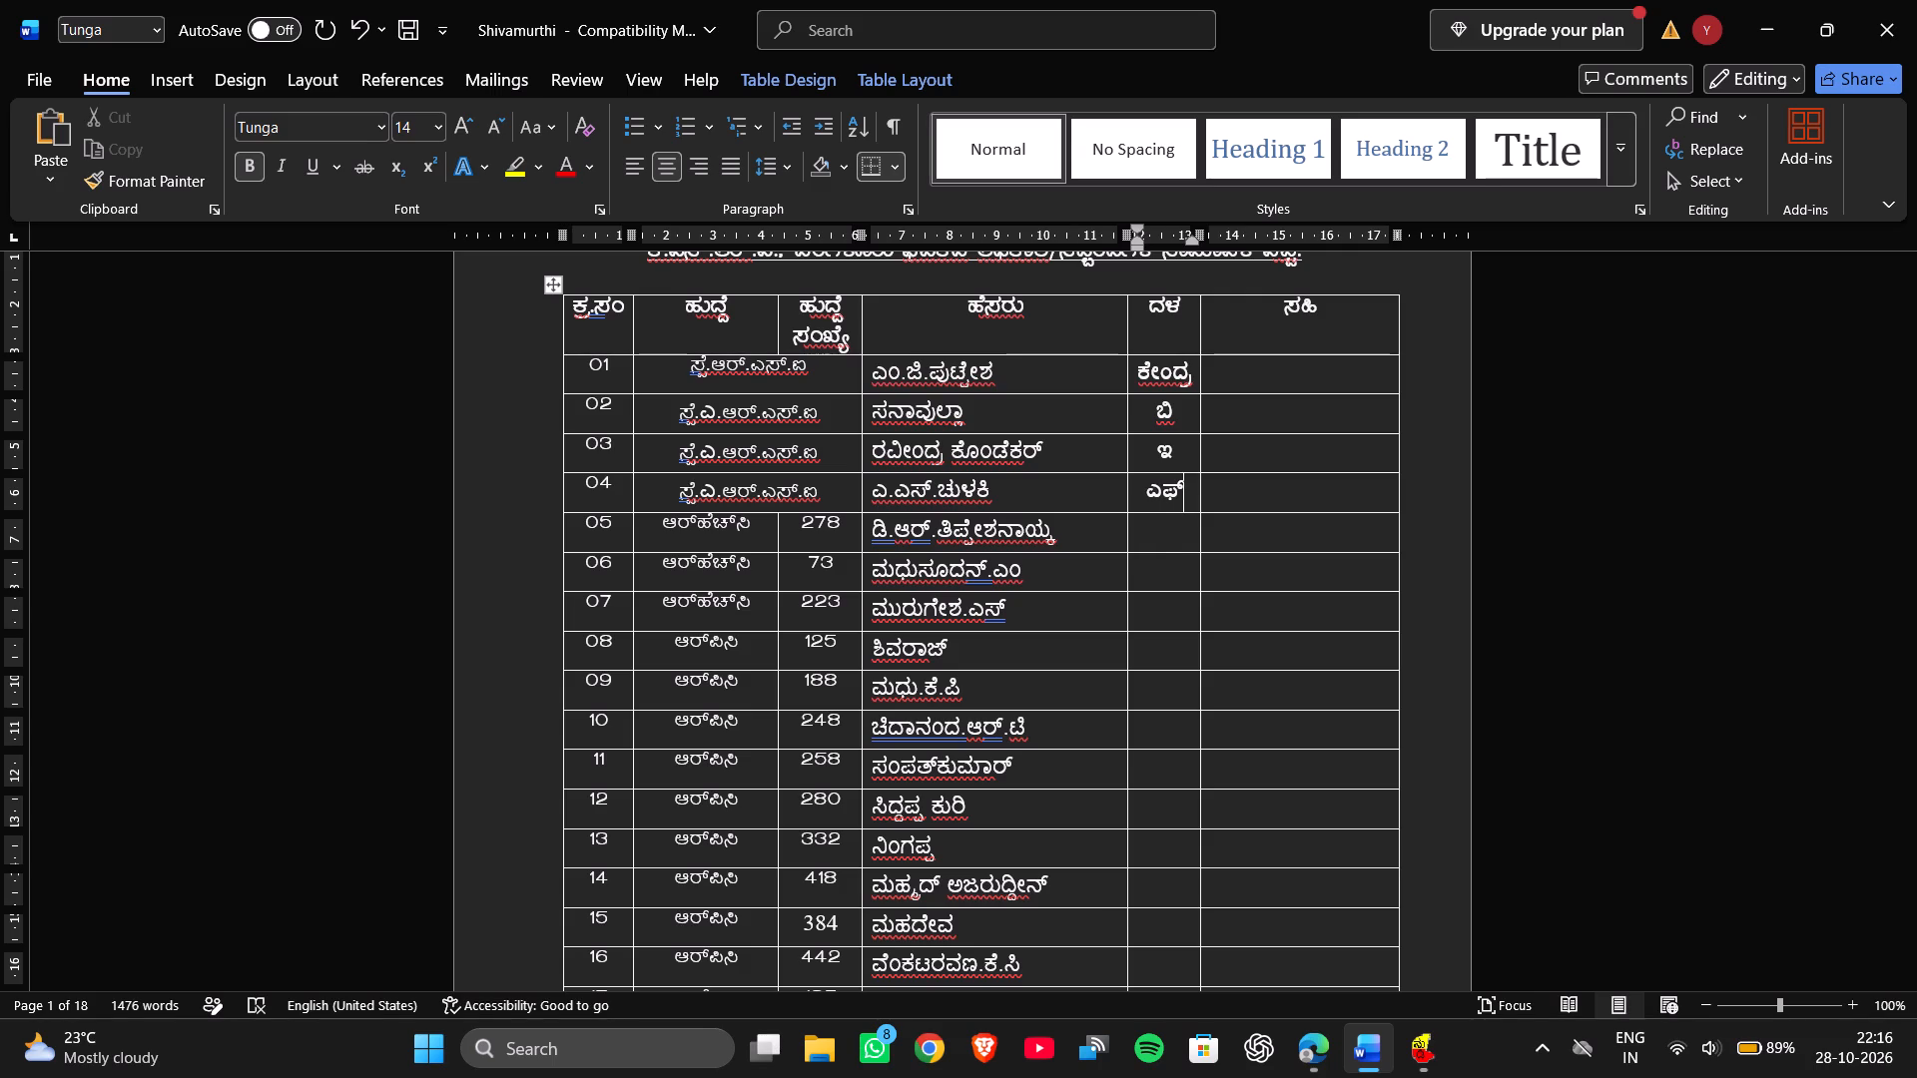
pyautogui.press('Down')
# Fill the ದಳ column for rows 05 to 08 with ಡಿ, ಕೇಂದ್ರ, ಎ and ಬಿ.
pyautogui.write('wಡiಿ')
pyautogui.press('Down')
pyautogui.write('kಕೇಂdದf್rರ')
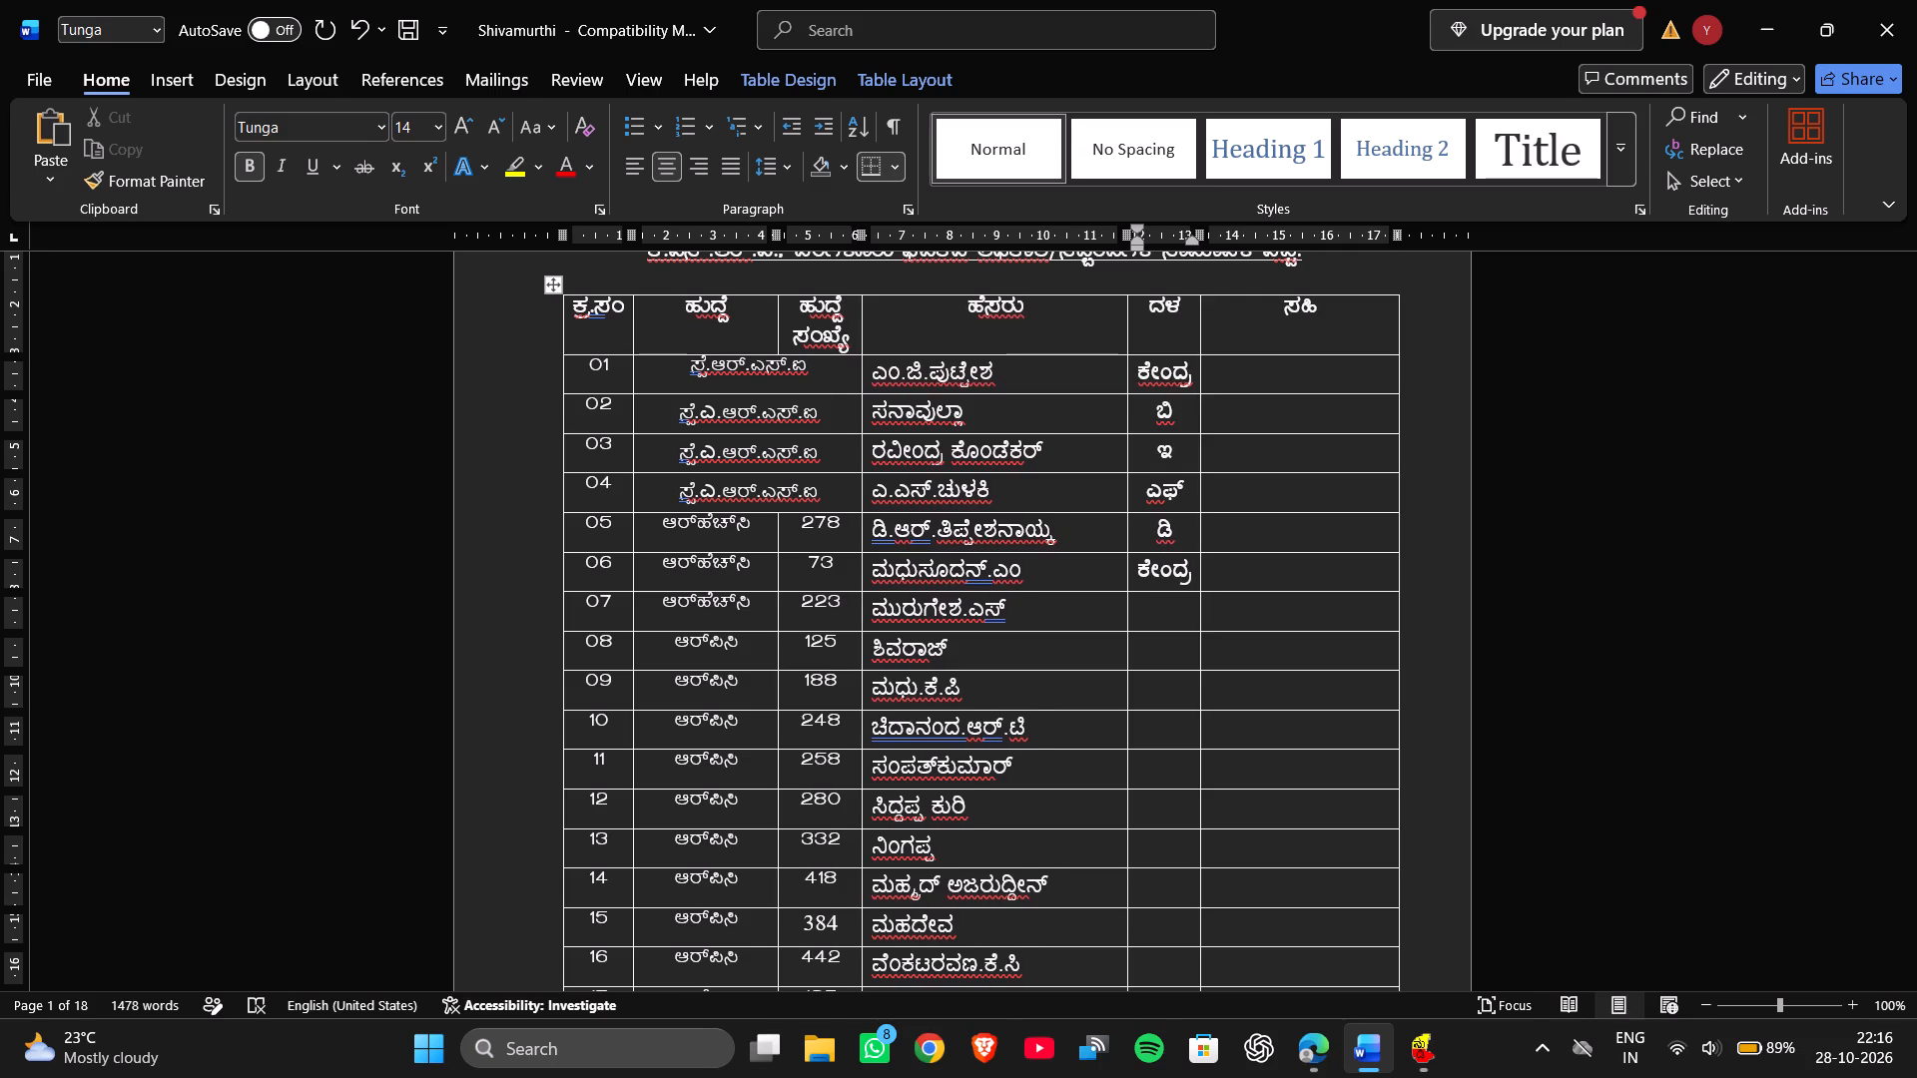
pyautogui.press('Down')
pyautogui.write('ೆe')
pyautogui.press('Down')
pyautogui.press('Up')
pyautogui.press('BackSpace')
pyautogui.write('eಎ')
pyautogui.press('Down')
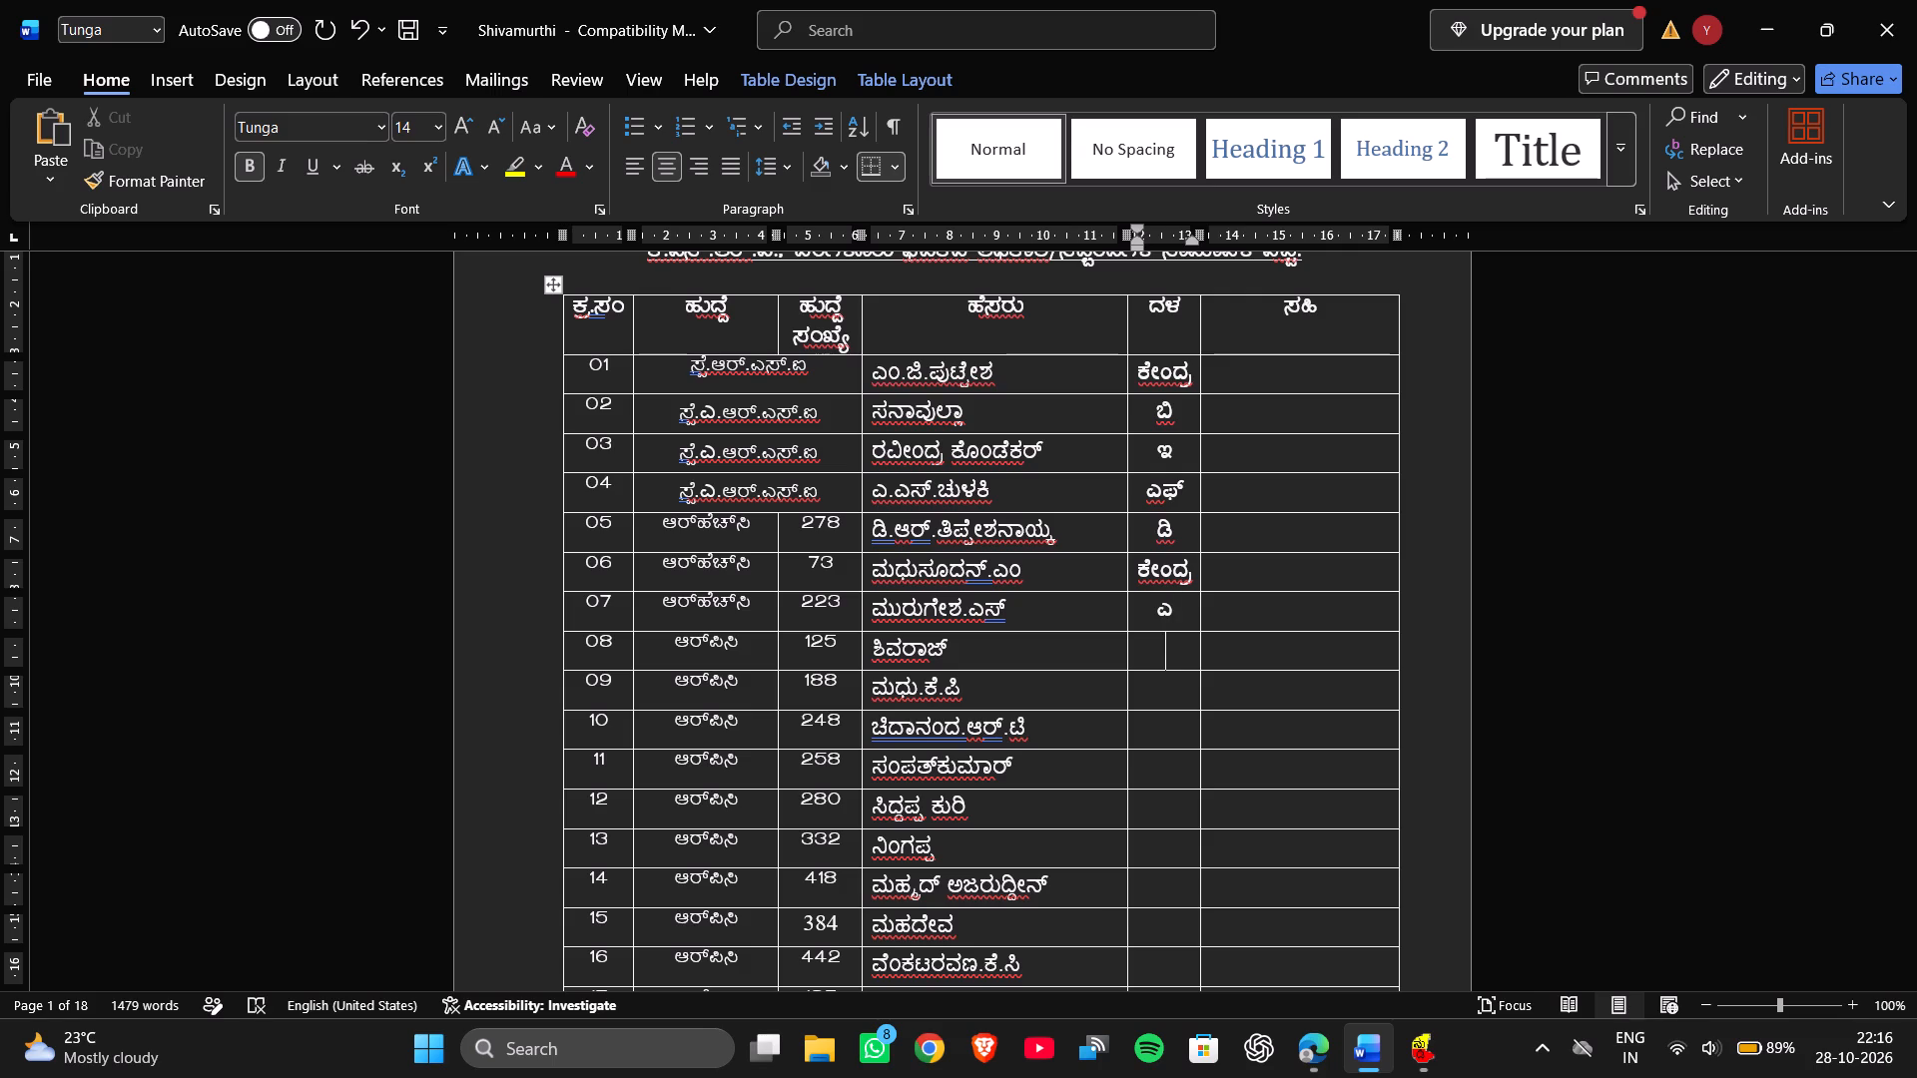
pyautogui.write('bಬiಿ')
pyautogui.press('Down')
# Fill the ದಳ column for rows 09 to 13 with ಎಫ್, ಡಿ, ಎ, ಎ and ಡಿ.
pyautogui.write('eಎ')
pyautogui.write('ಫf್f')
pyautogui.press('Packet')
pyautogui.press('f')
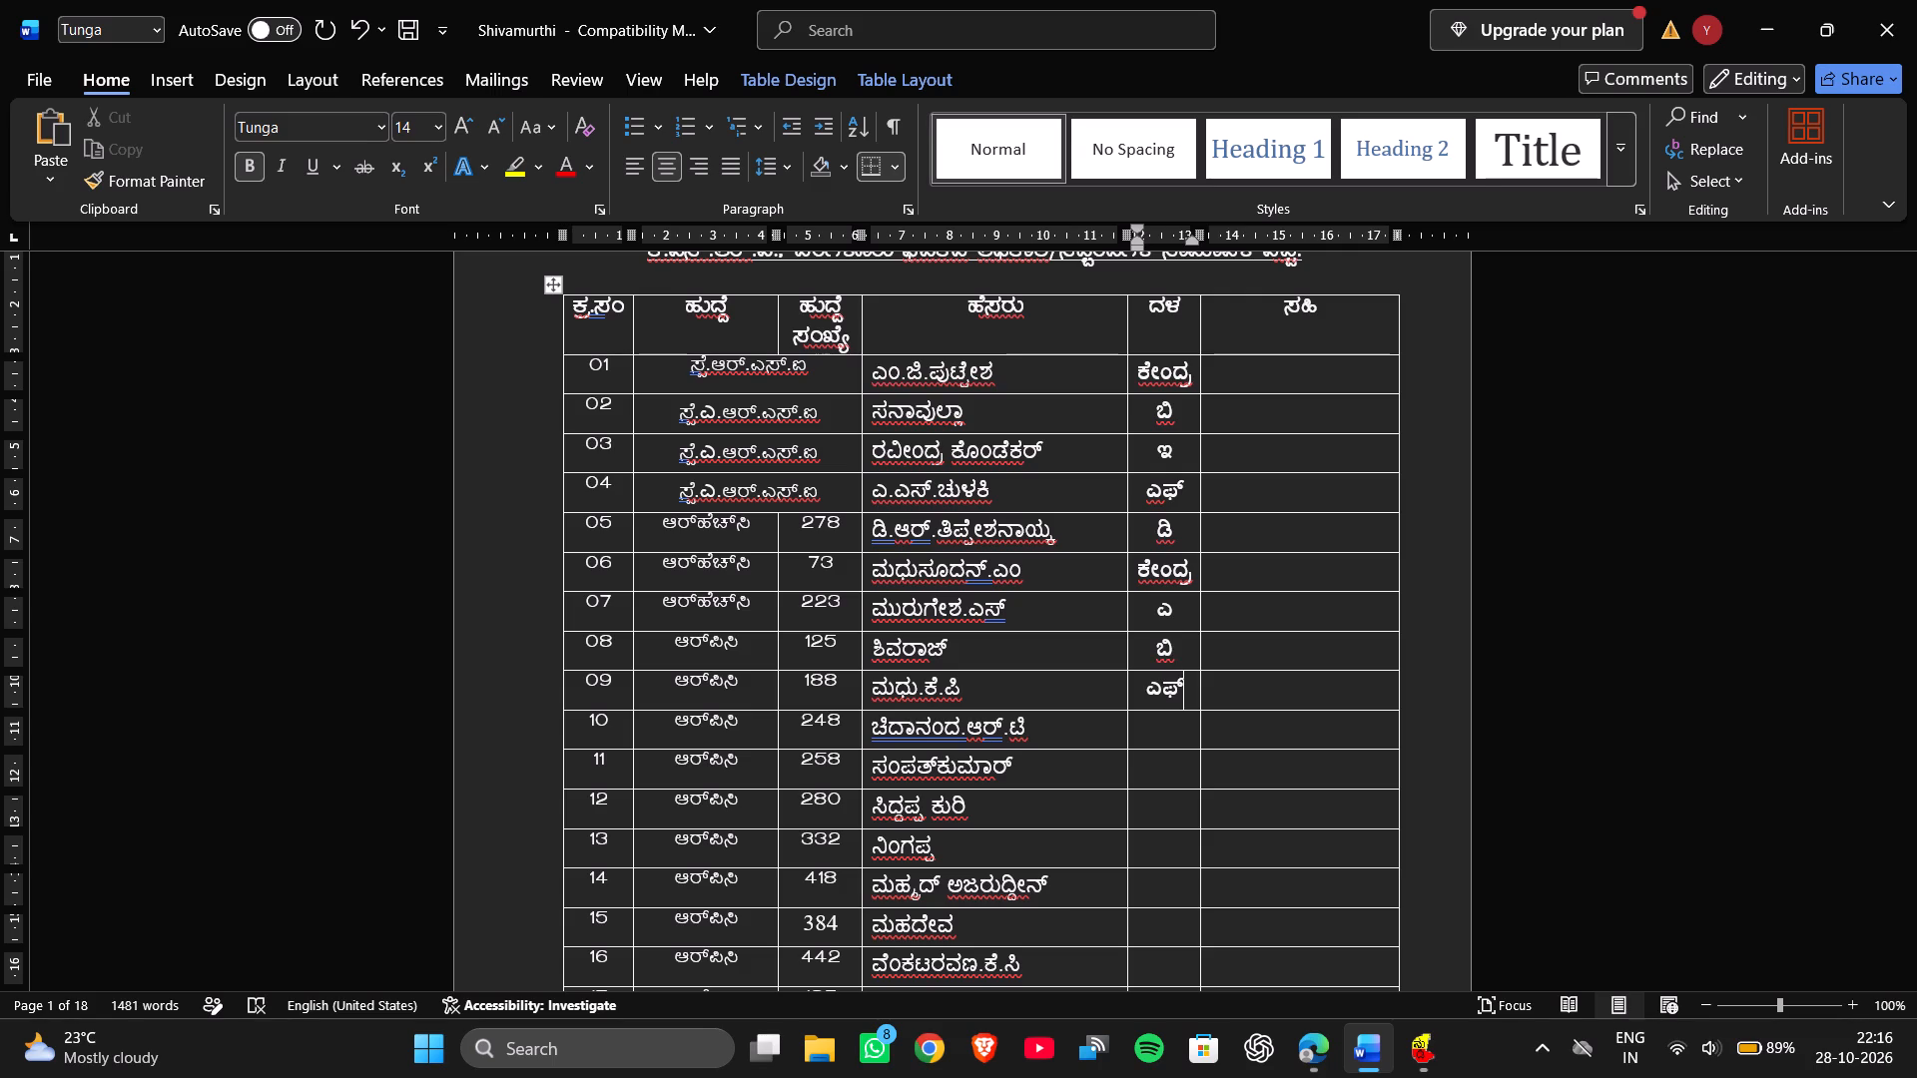
pyautogui.press('Down')
pyautogui.write('wಡiಿ')
pyautogui.press('Down')
pyautogui.write('eಎ')
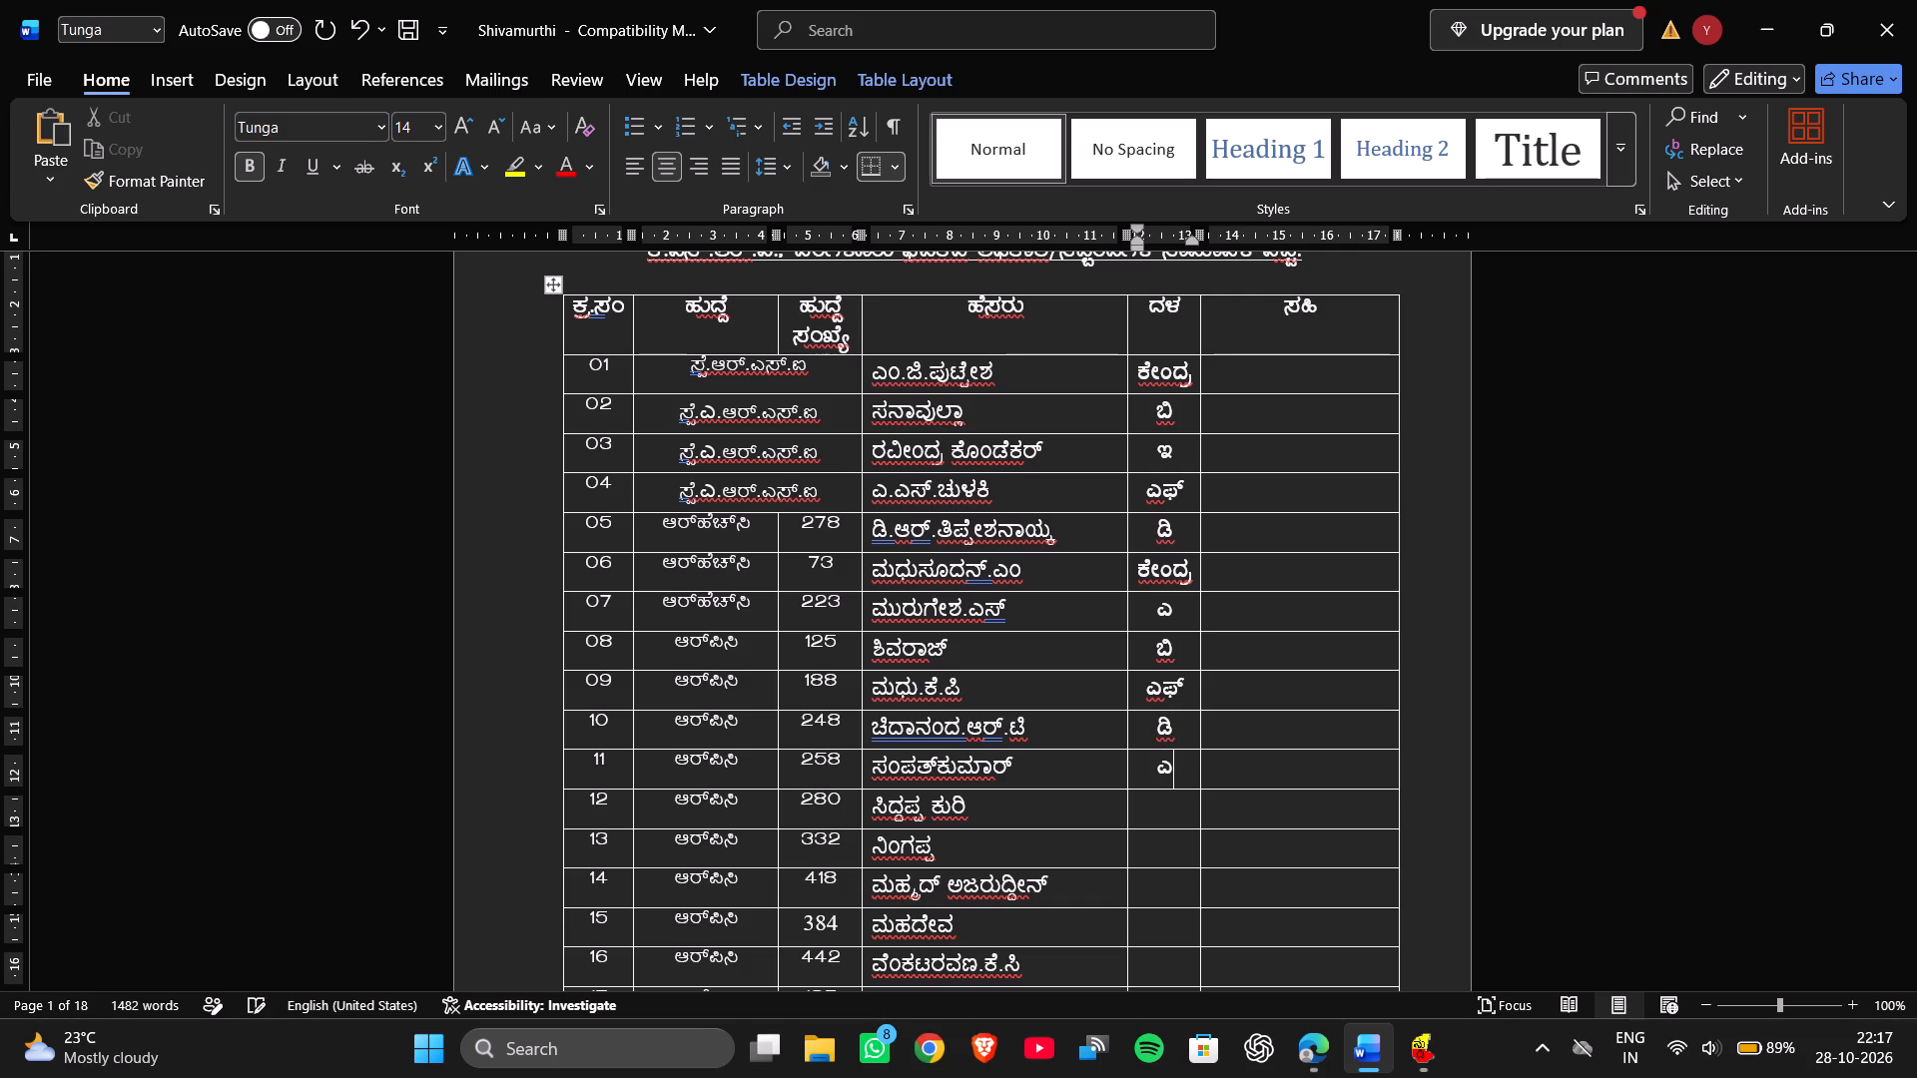
pyautogui.press('Down')
pyautogui.write('eಎ')
pyautogui.press('Down')
pyautogui.write('wಡiಿ')
pyautogui.press('Down')
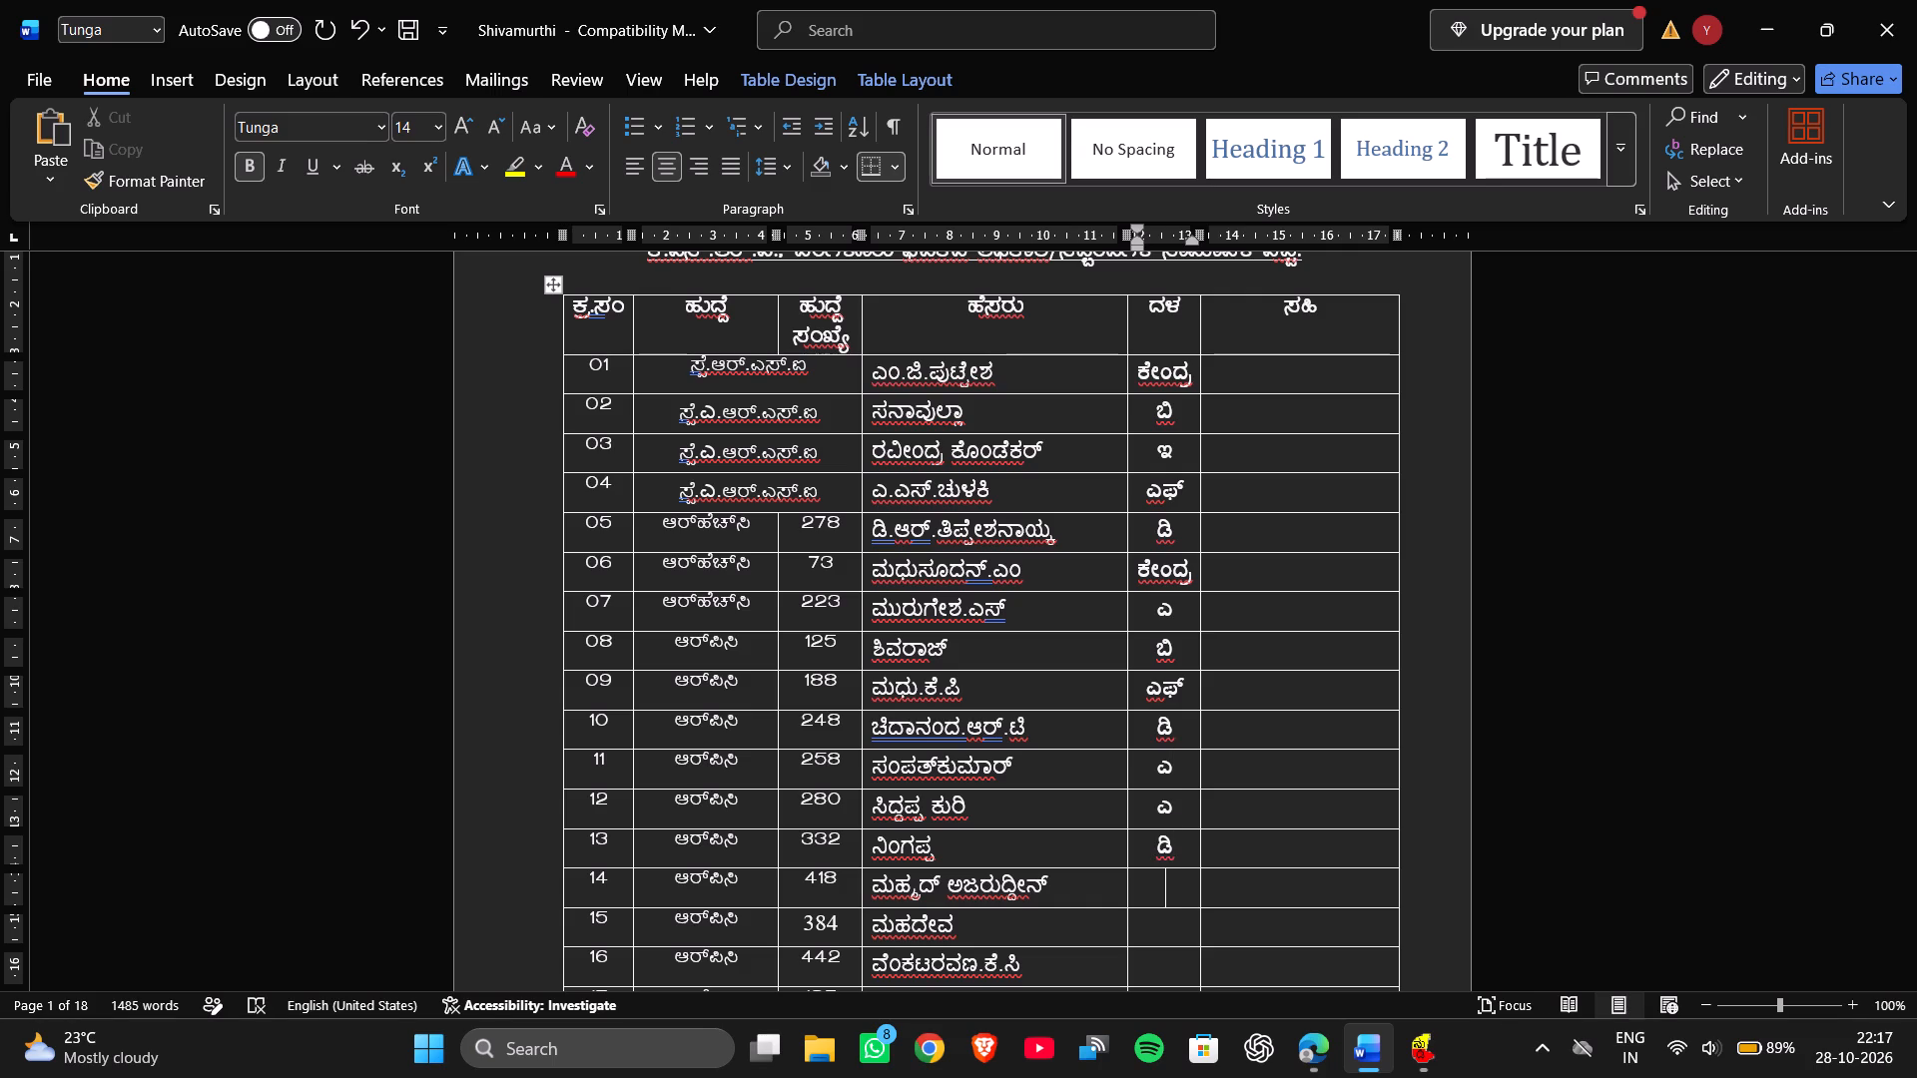
# Fill the ದಳ column for rows 14 and 15 with ಇ and ಕೇಂದ್ರ.
pyautogui.write('eಎ')
pyautogui.press('BackSpace')
pyautogui.write('iಇ')
pyautogui.press('Down')
pyautogui.write('wಡ')
pyautogui.press('BackSpace')
pyautogui.write('ಕk')
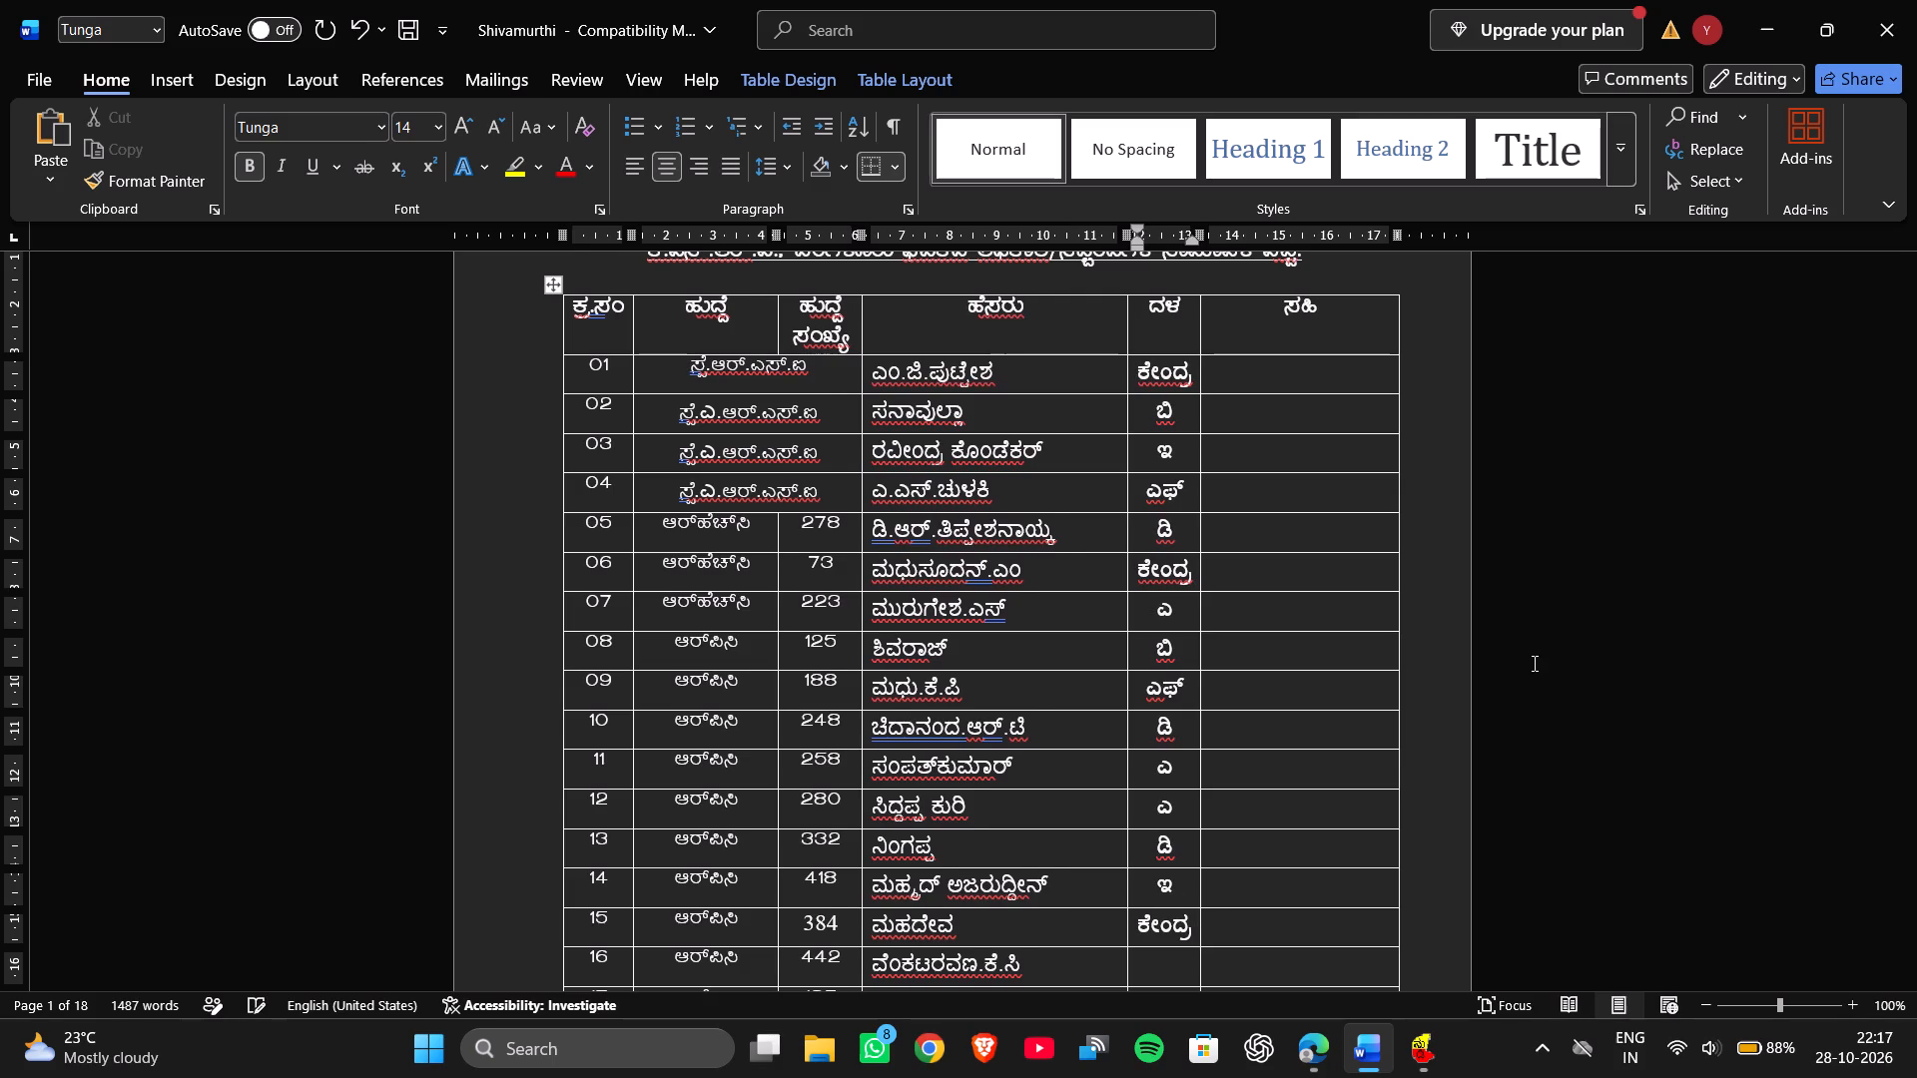
# Fill the ದಳ column for rows 16 to 21 with ಎ, ಬಿ, ಡಿ, ಇ, ಎಫ್ and ಡಿ.
pyautogui.press('Down')
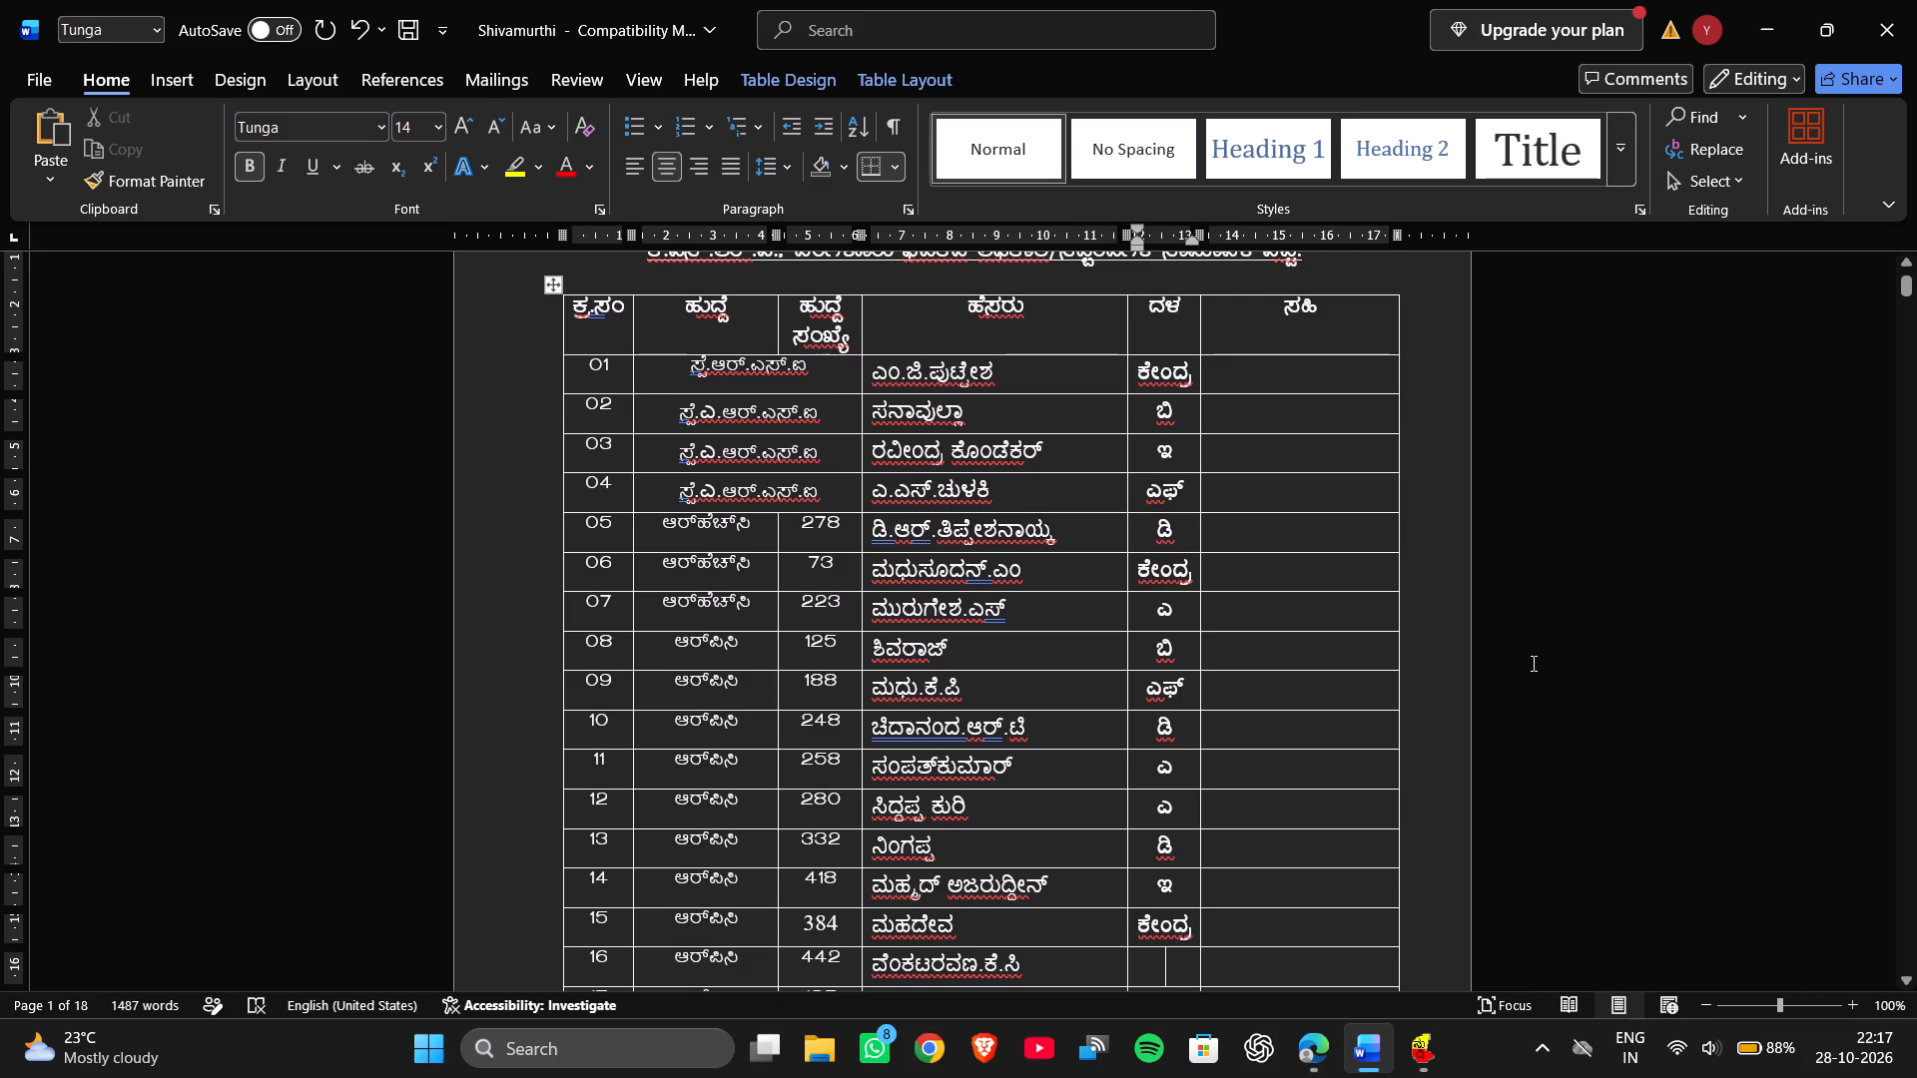
pyautogui.press('Down')
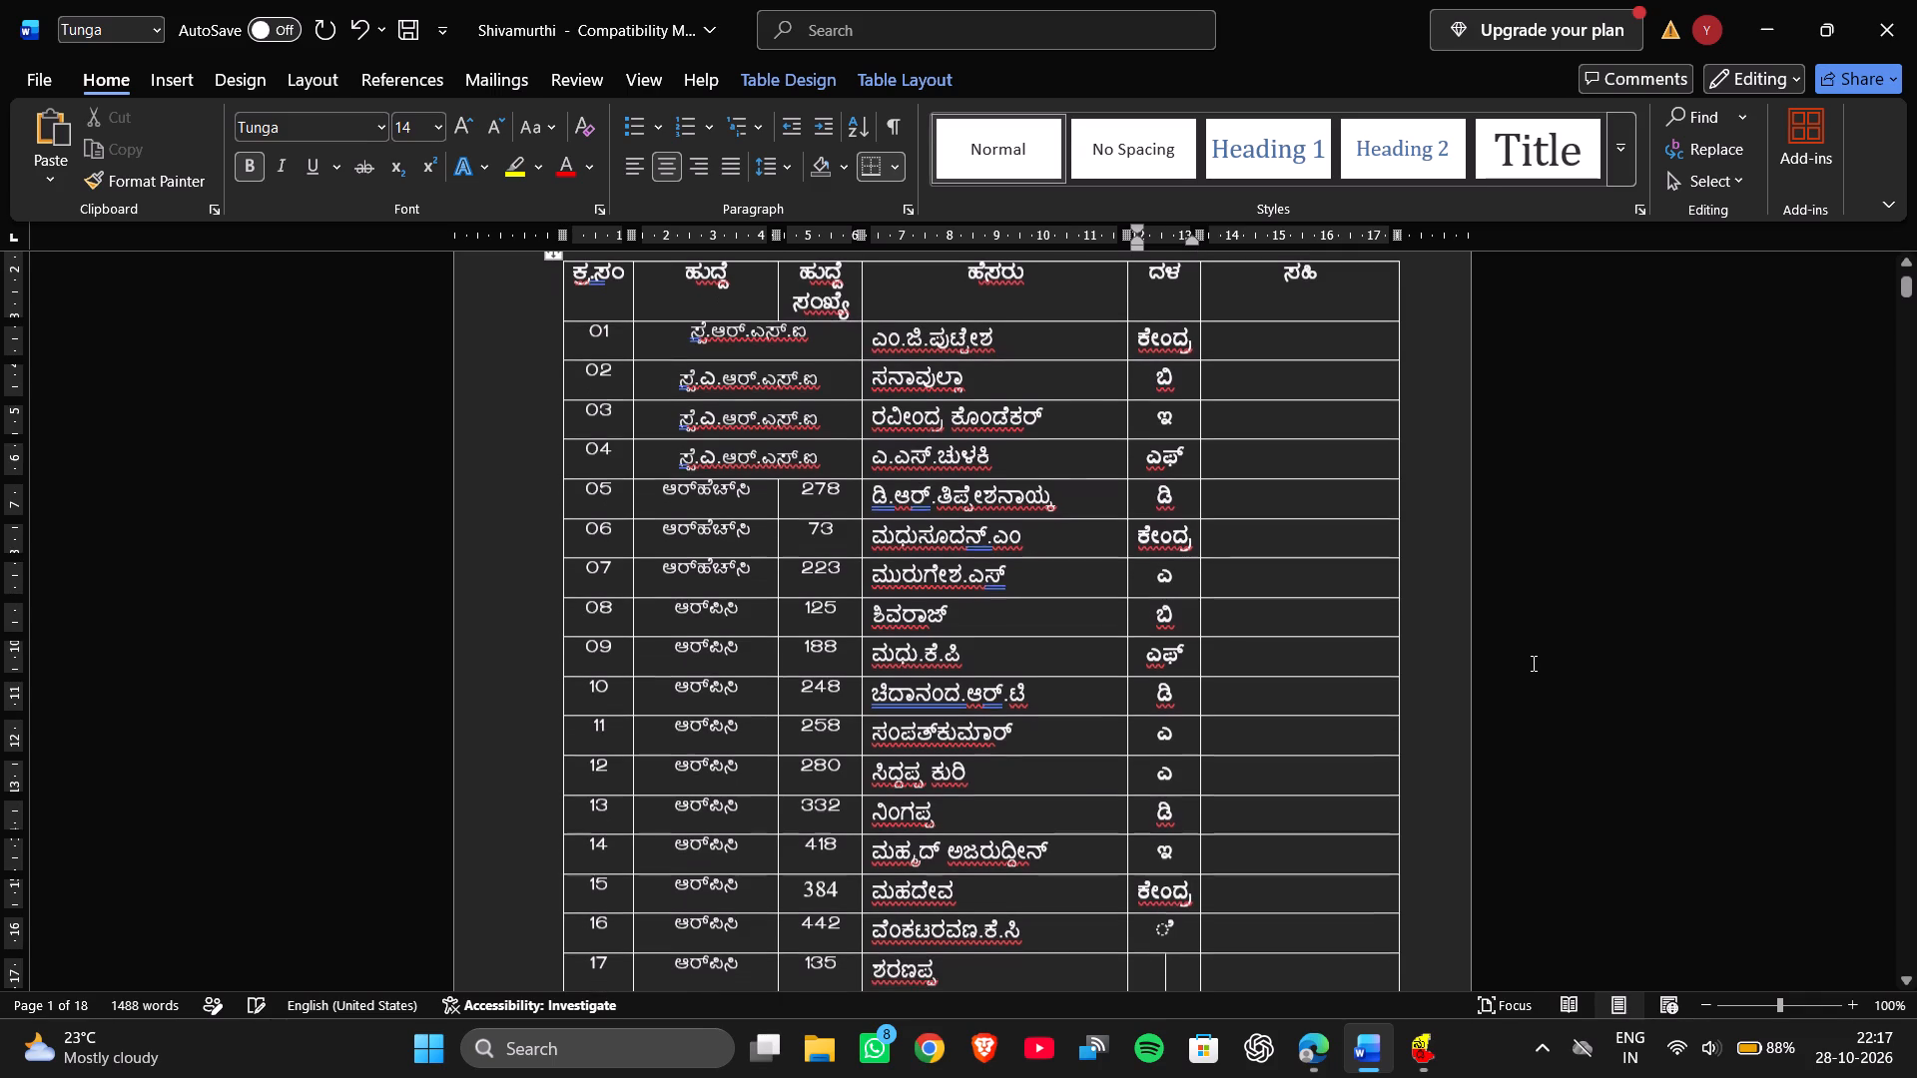
pyautogui.press('Up')
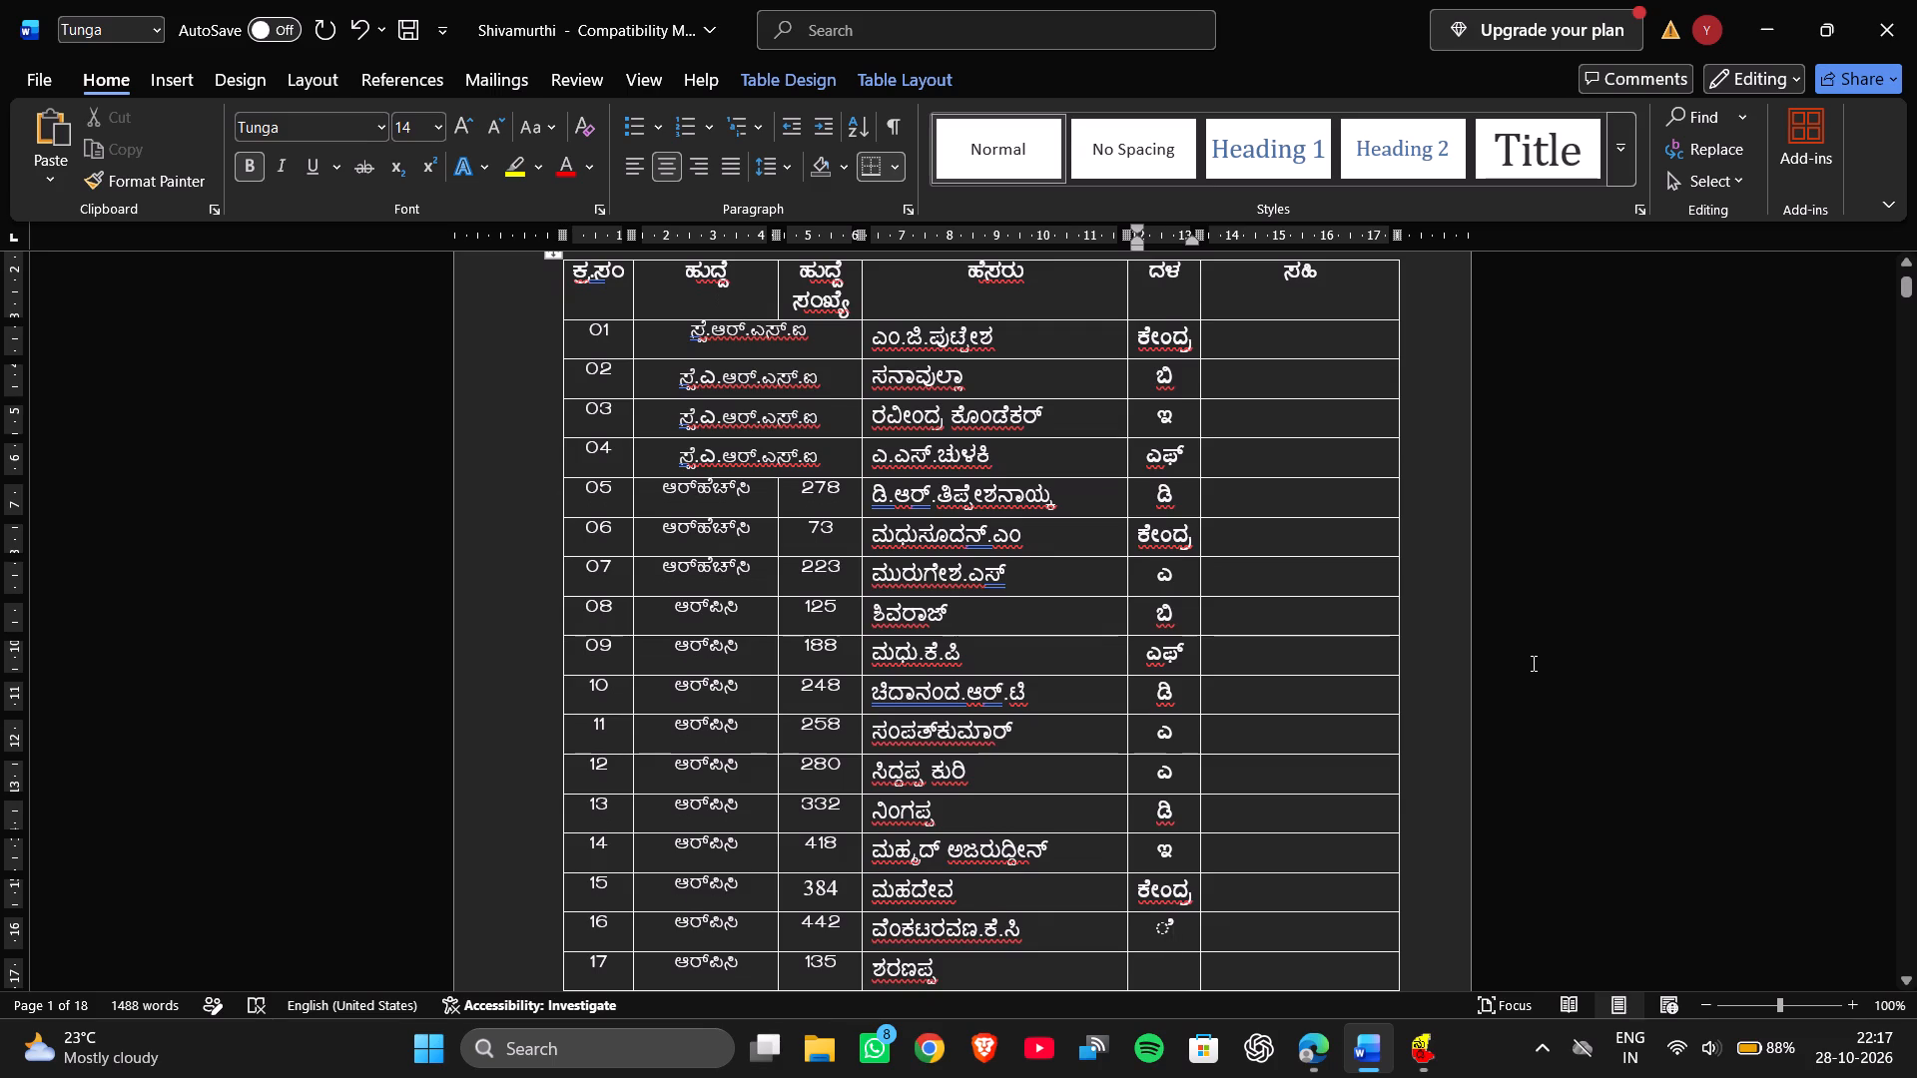
pyautogui.press('Down')
pyautogui.press('Down')
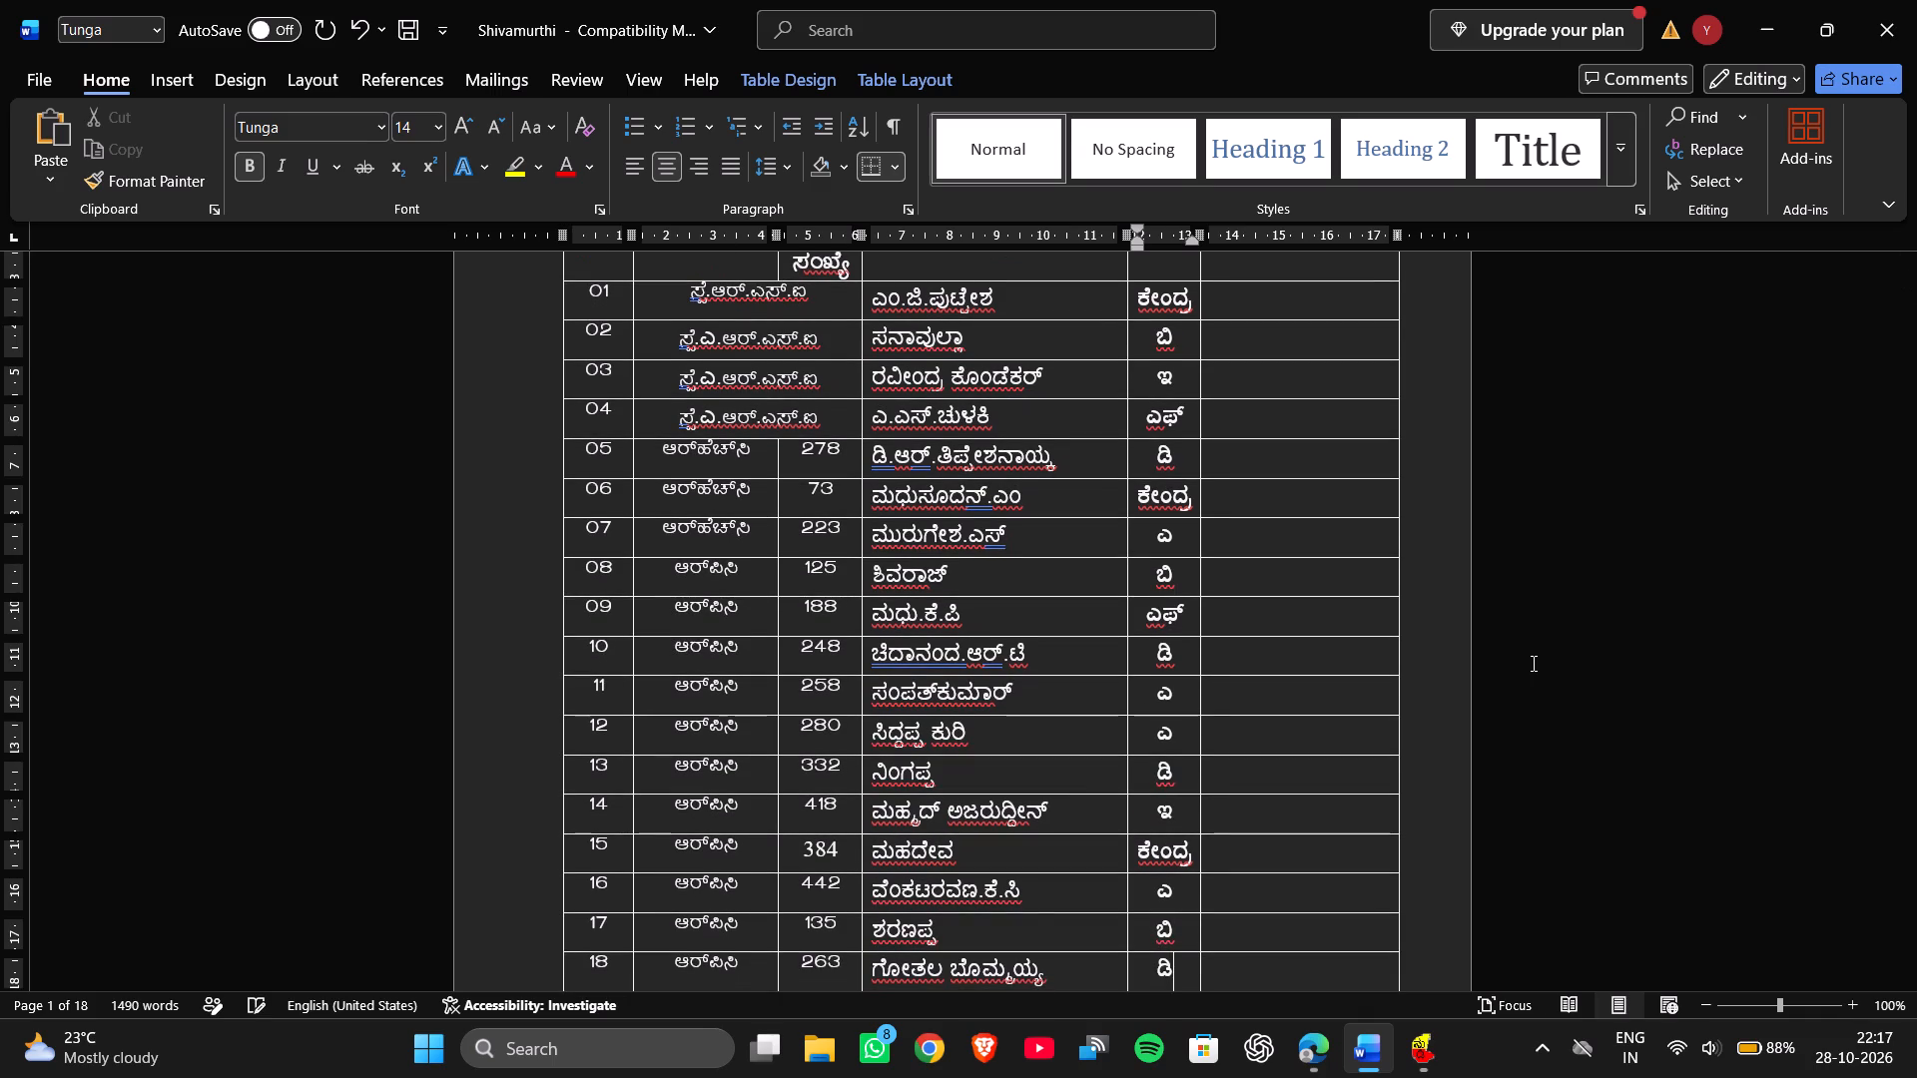
pyautogui.press('Down')
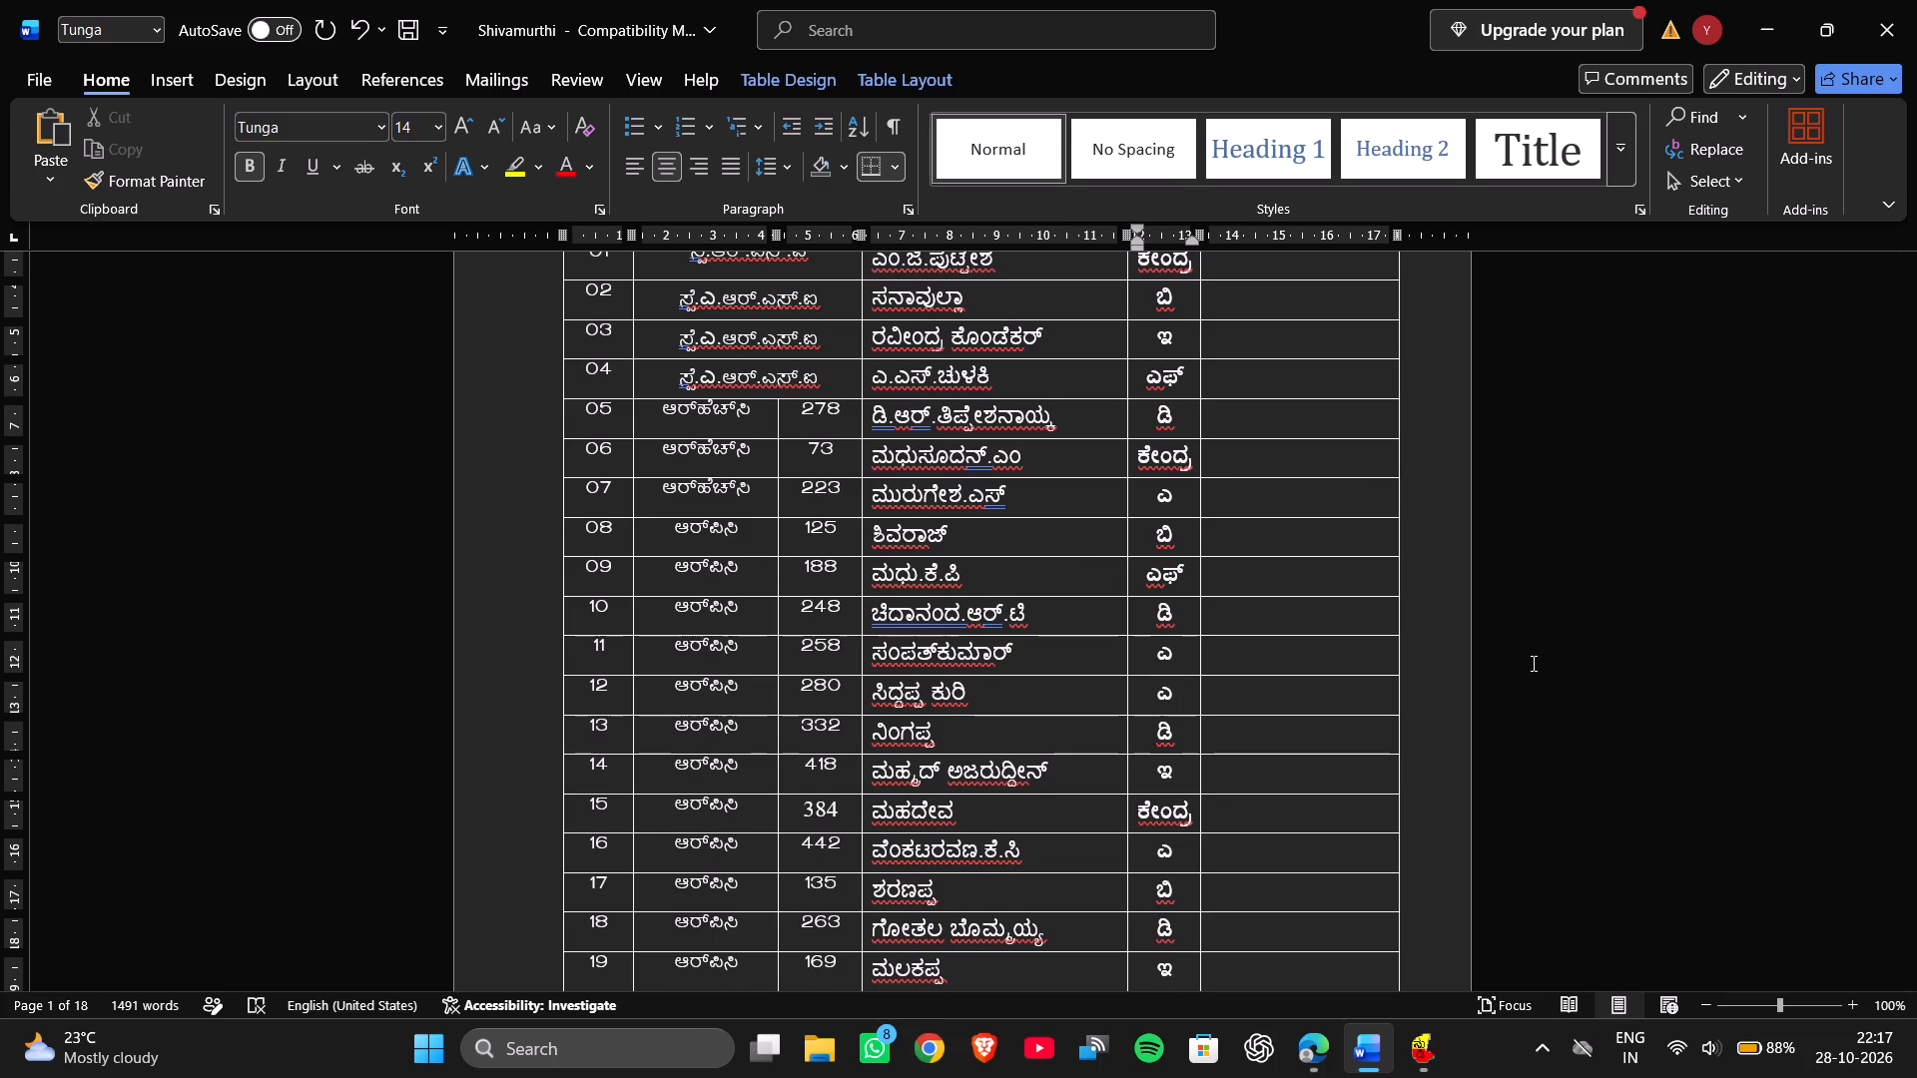
pyautogui.press('Down')
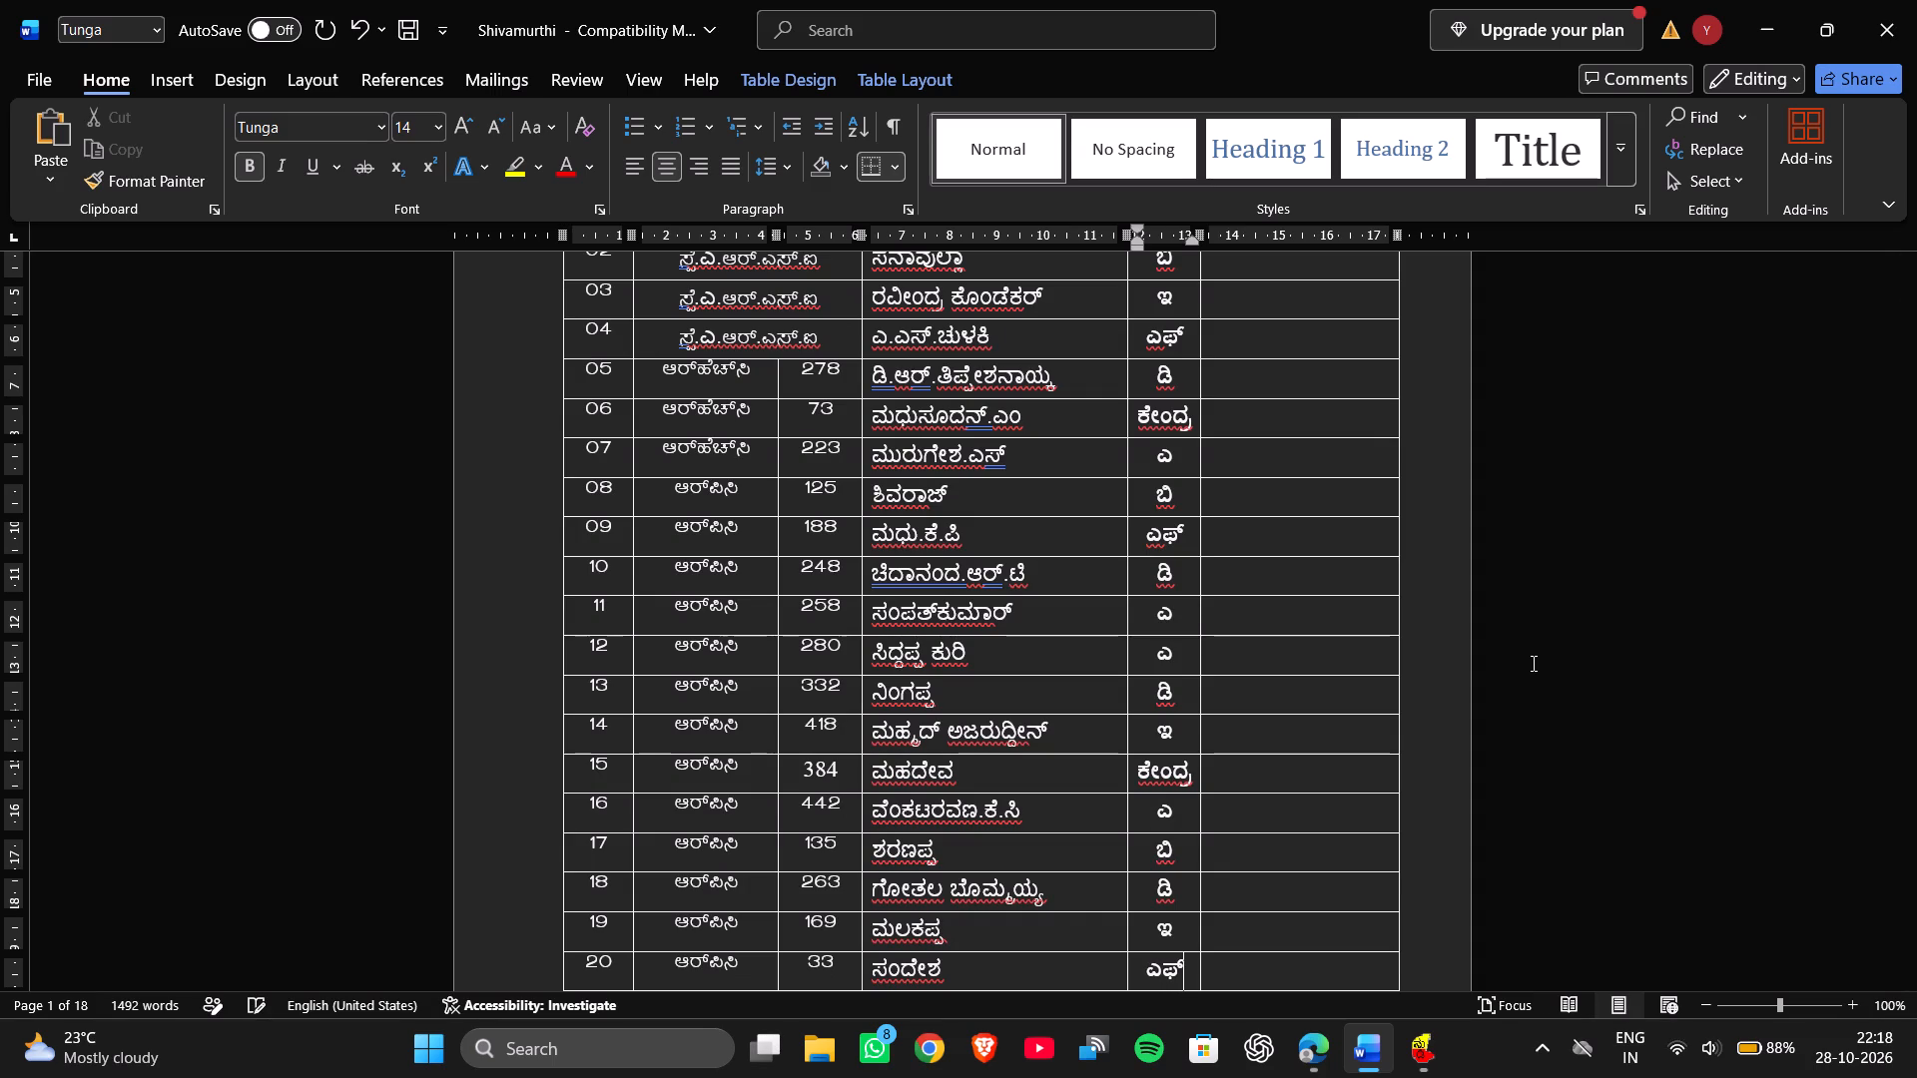
pyautogui.press('Down')
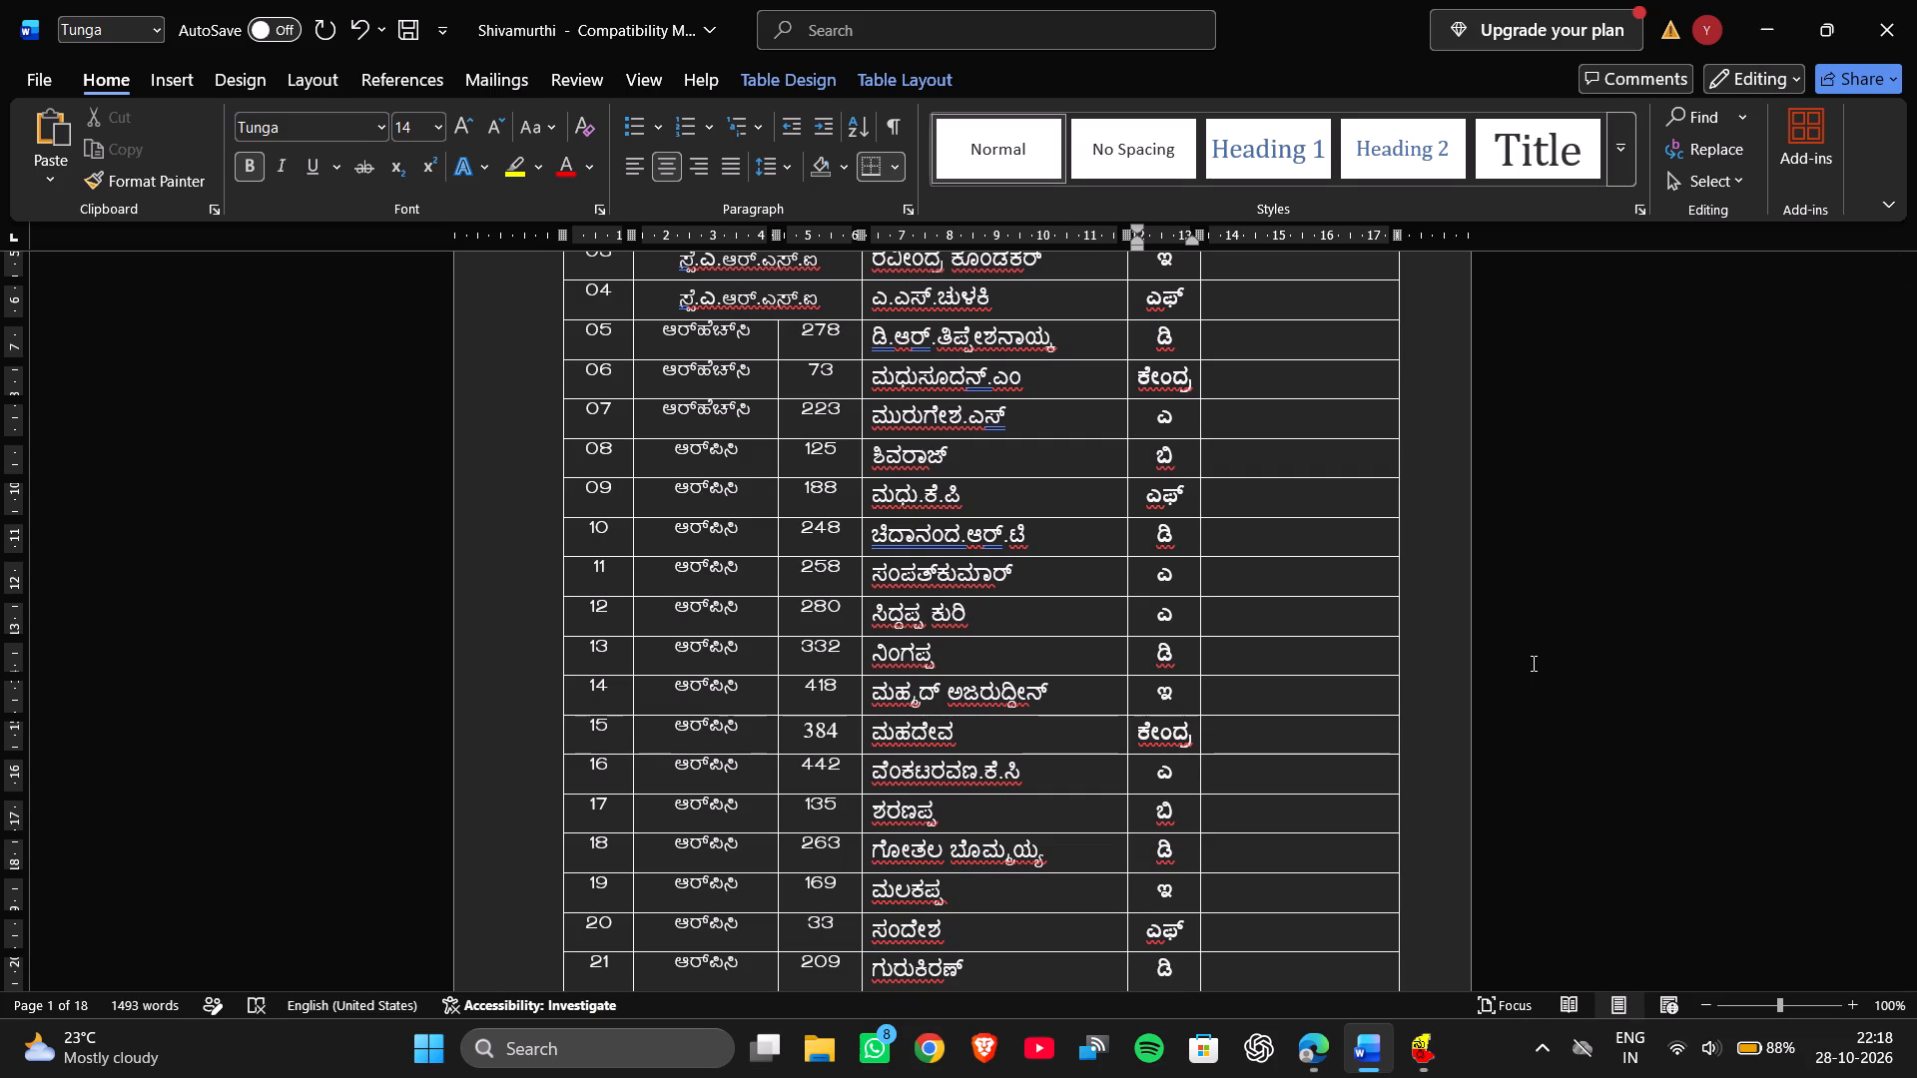
# Save the Shivamurthi document with the filled-in 29-10-2026 roster.
pyautogui.scroll(-3, 1532, 663)
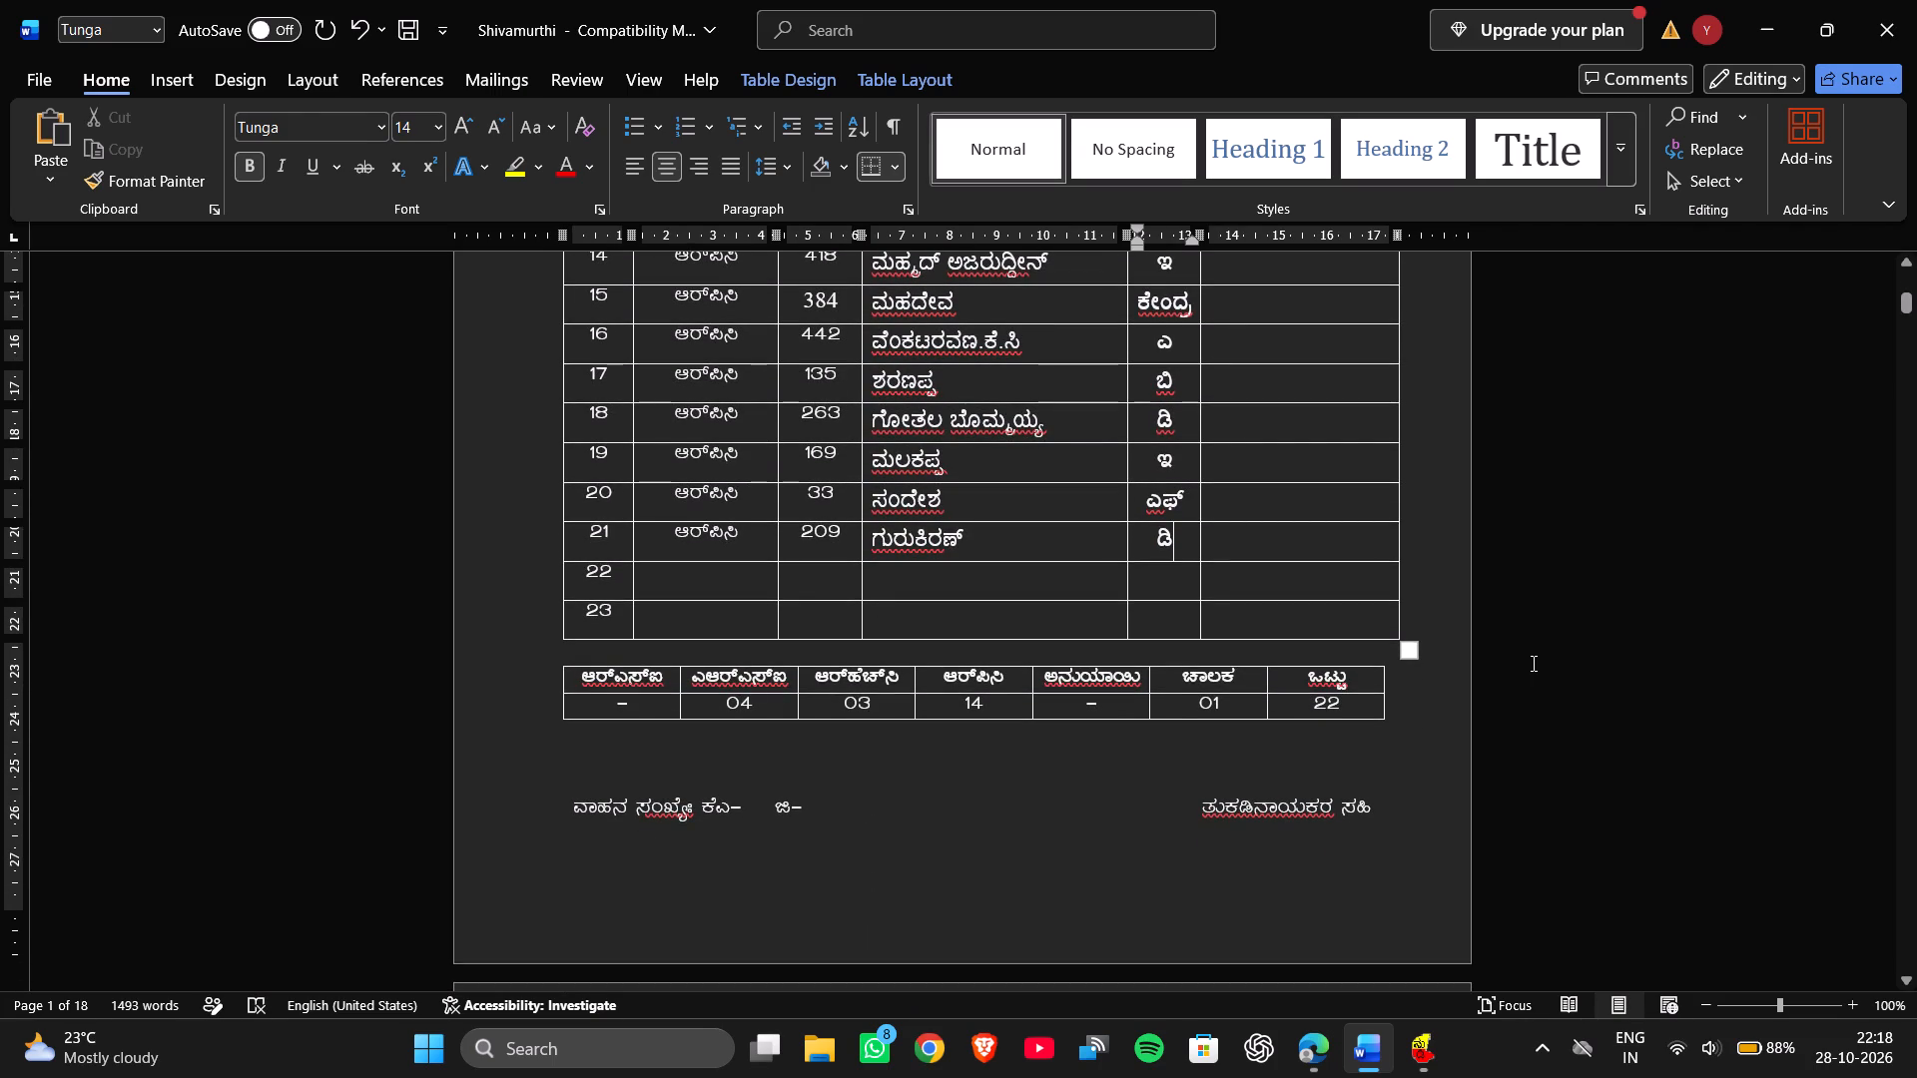
pyautogui.scroll(4, 1532, 663)
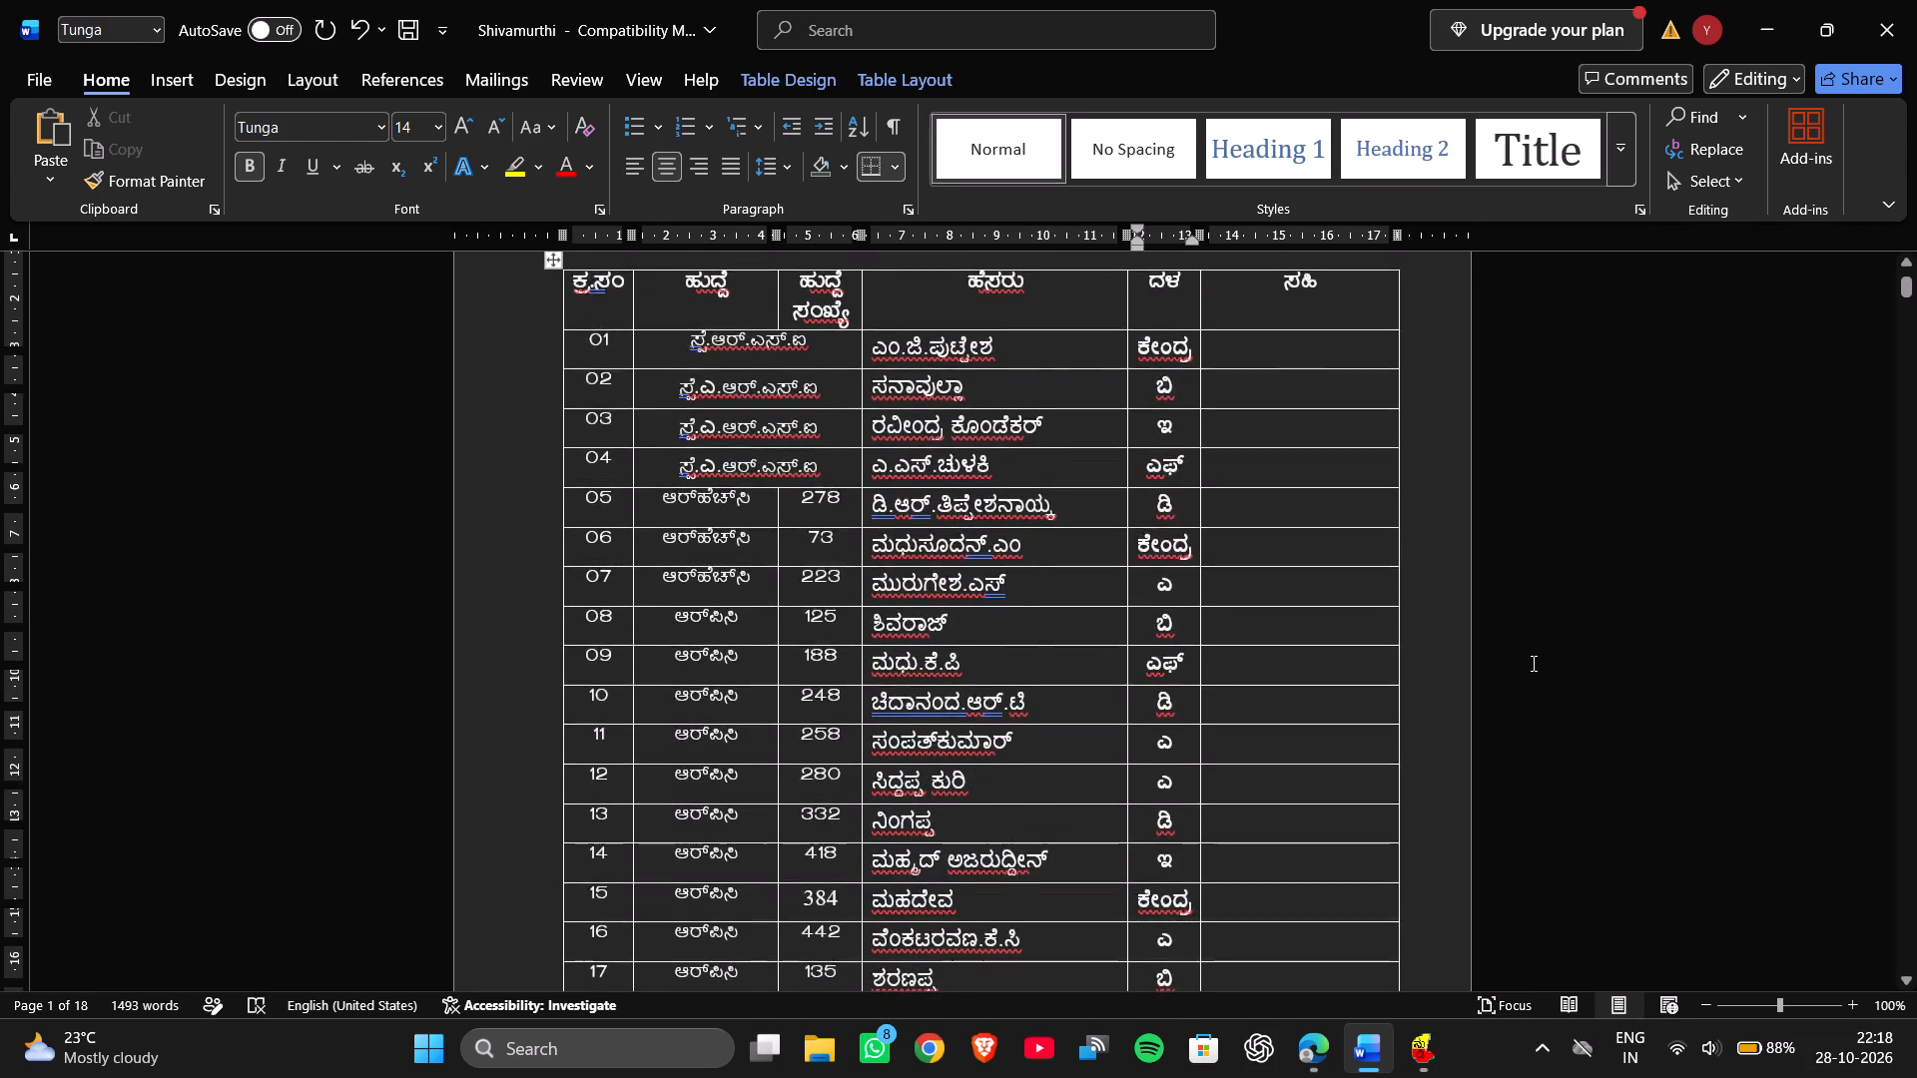
pyautogui.scroll(1, 1532, 663)
pyautogui.scroll(-1, 1532, 663)
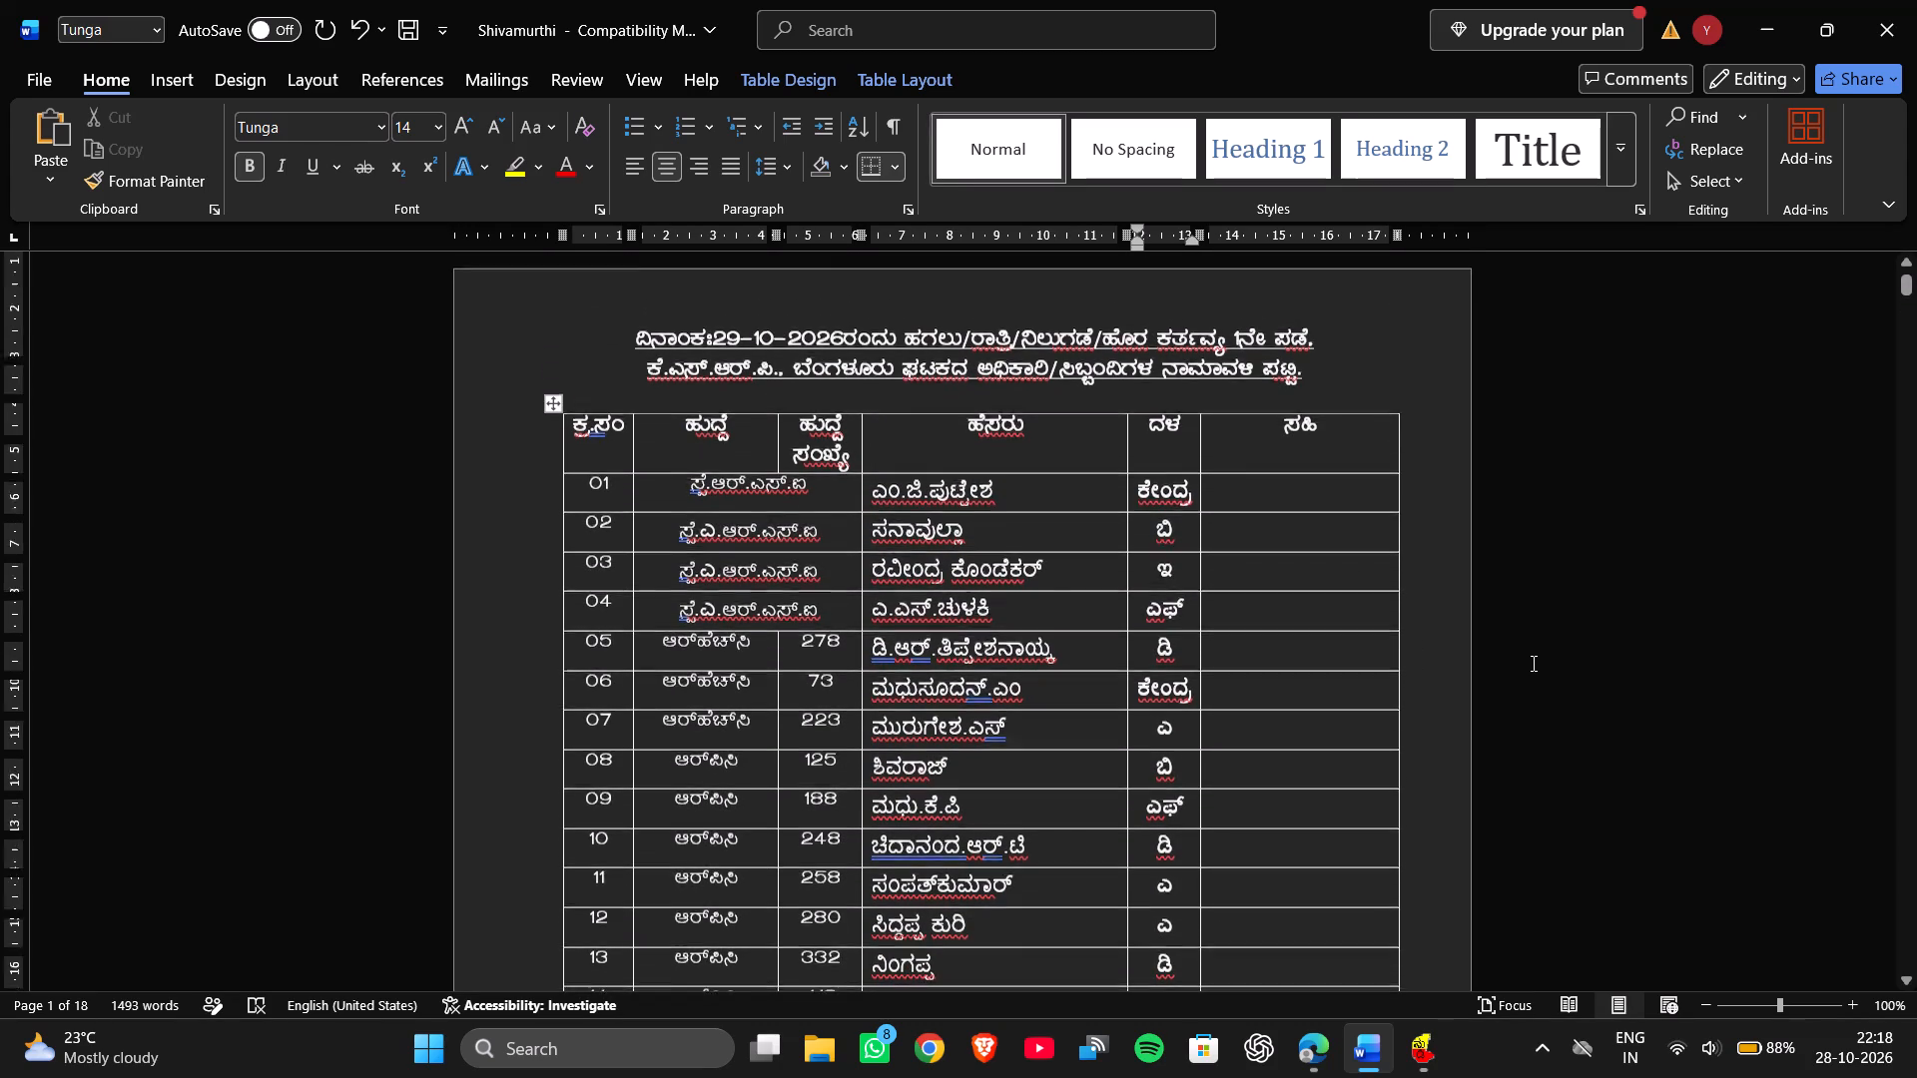
pyautogui.scroll(-1, 1532, 663)
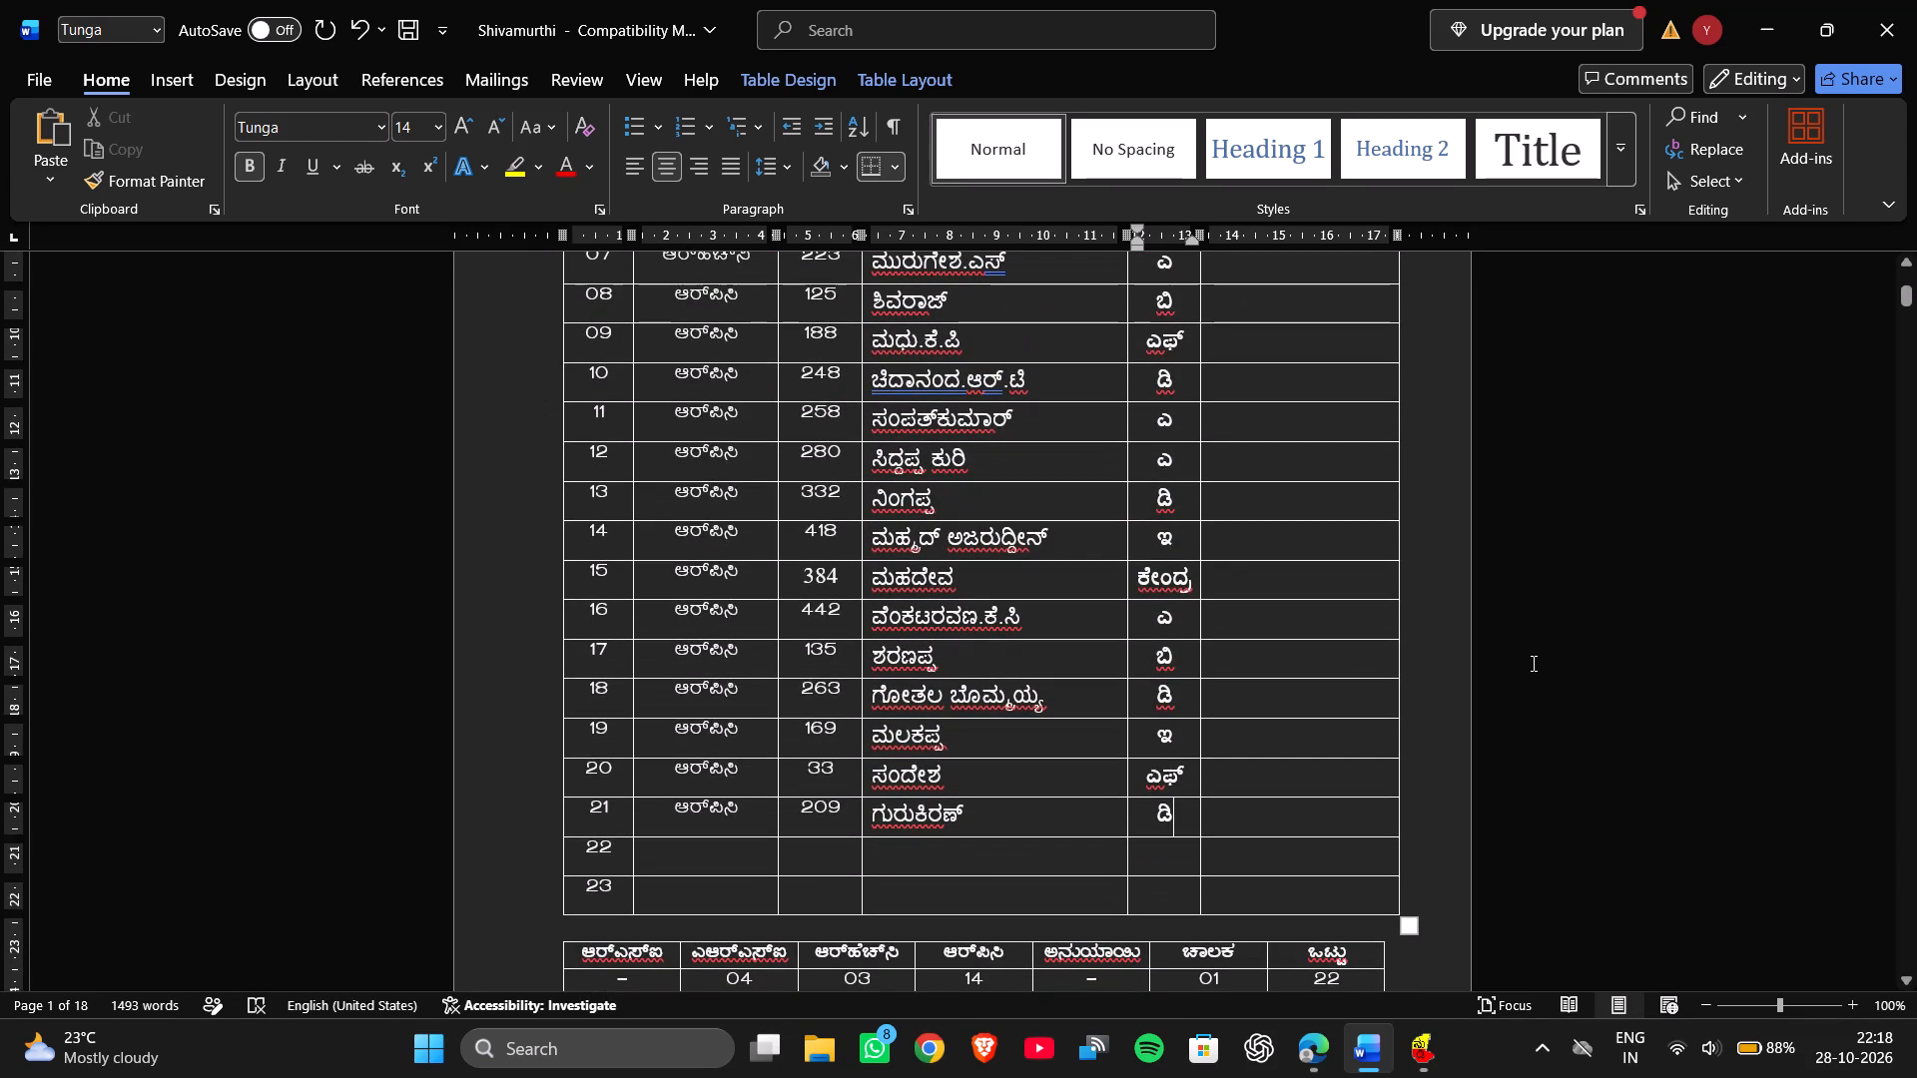
pyautogui.hotkey('ctrl', 's')
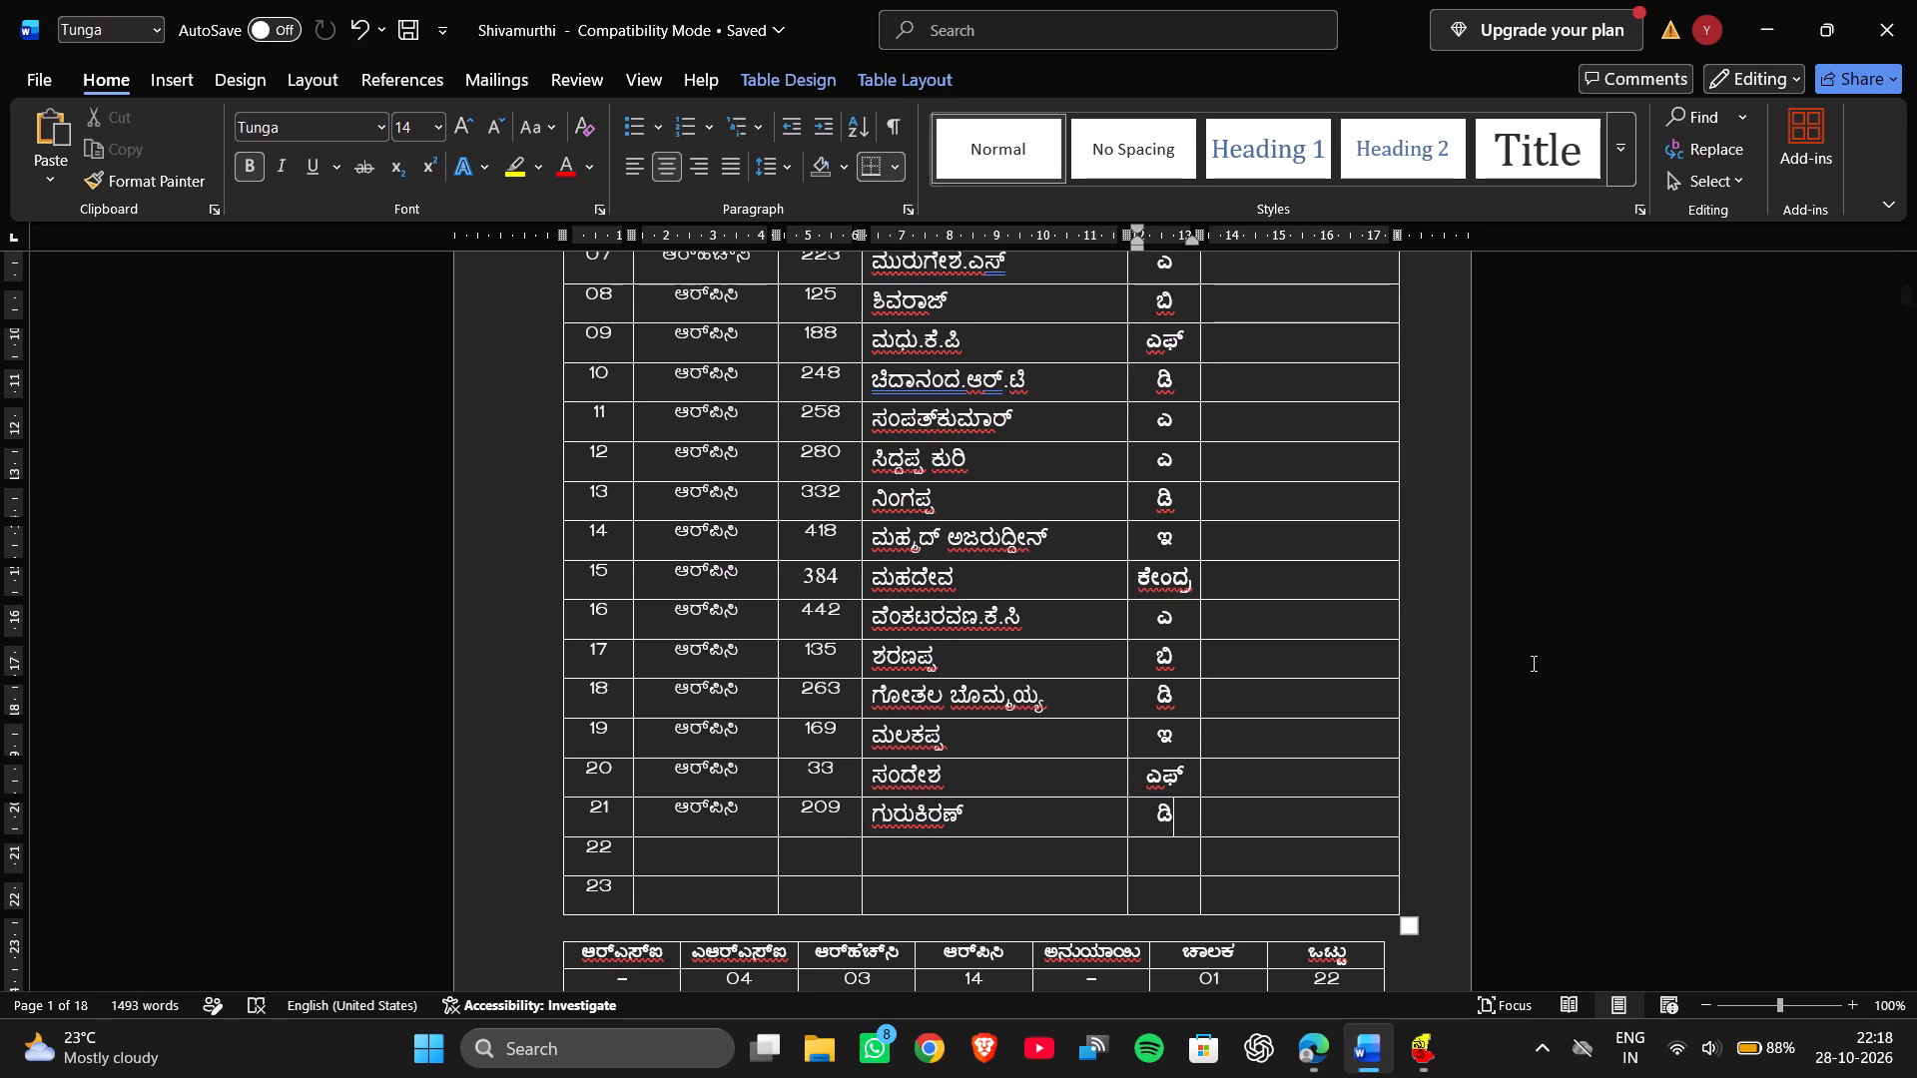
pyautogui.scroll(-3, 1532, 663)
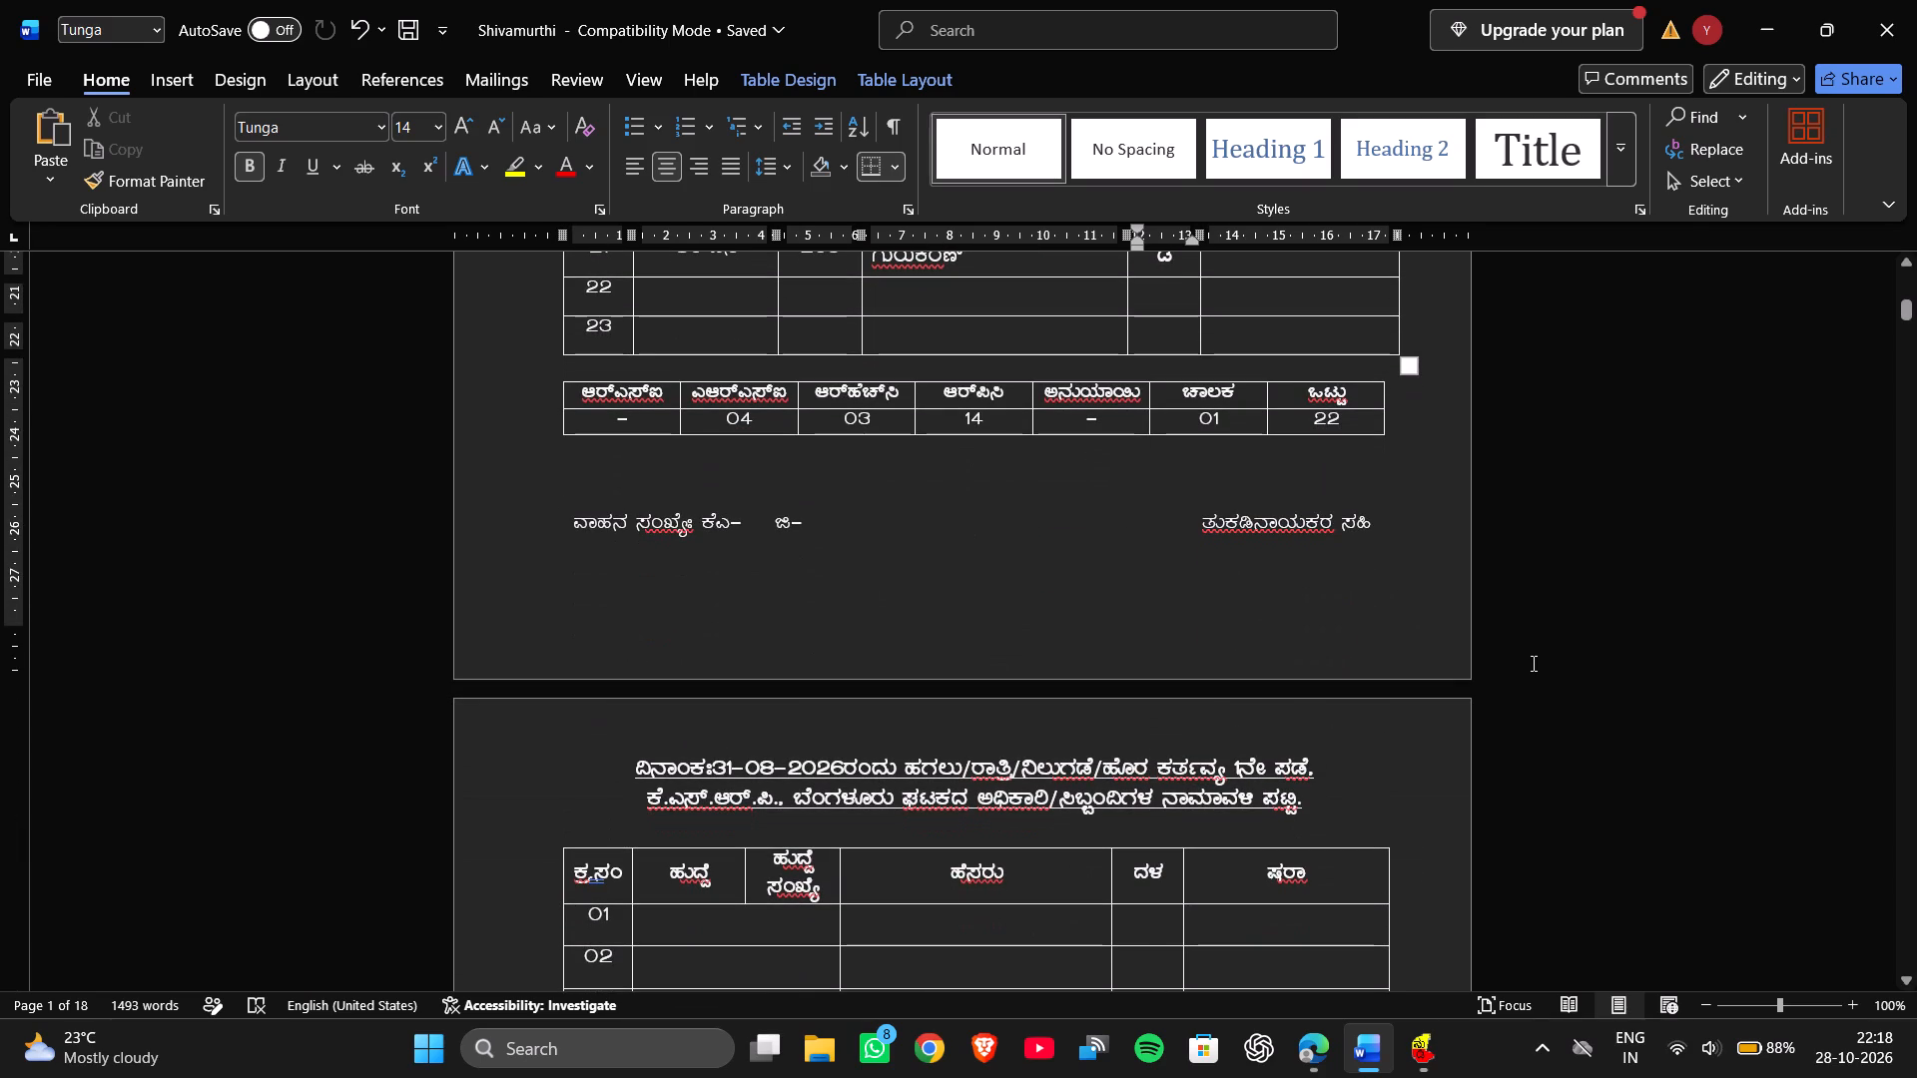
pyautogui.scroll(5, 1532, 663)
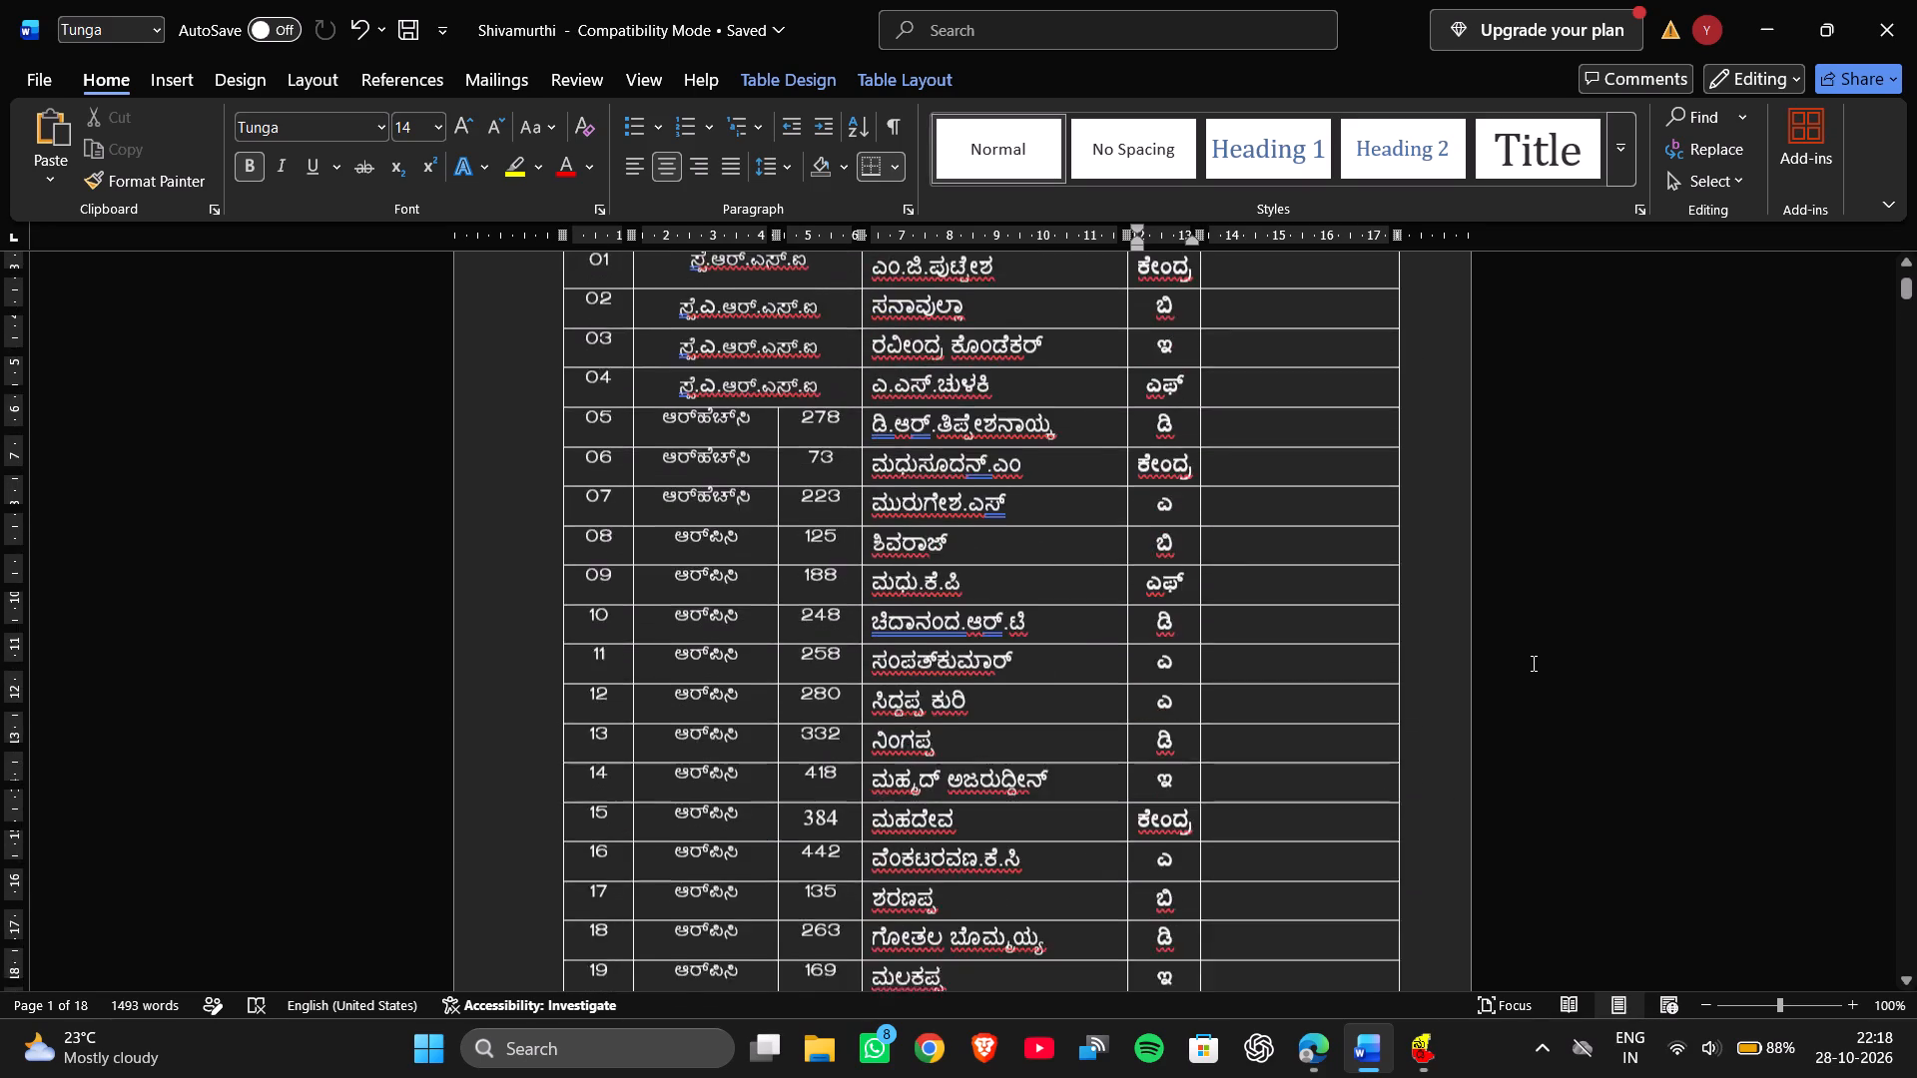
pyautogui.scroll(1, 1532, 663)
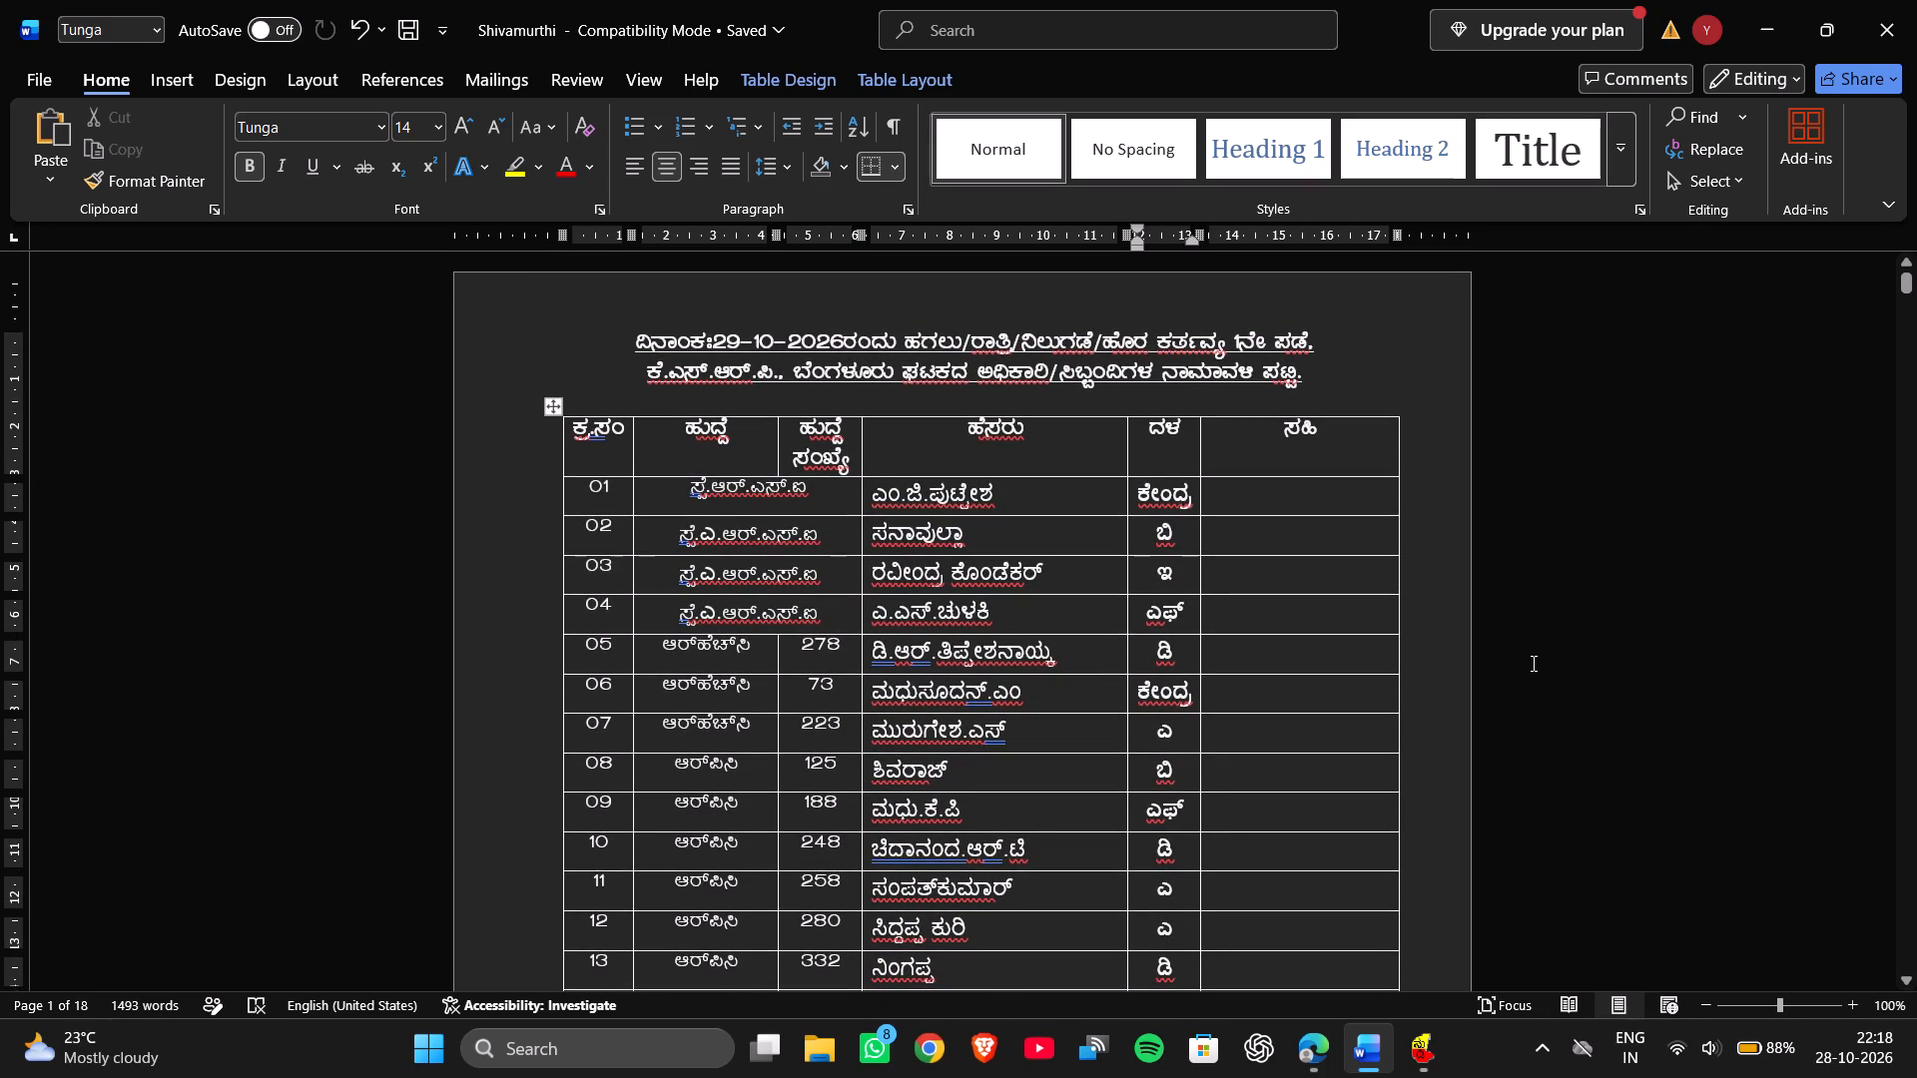
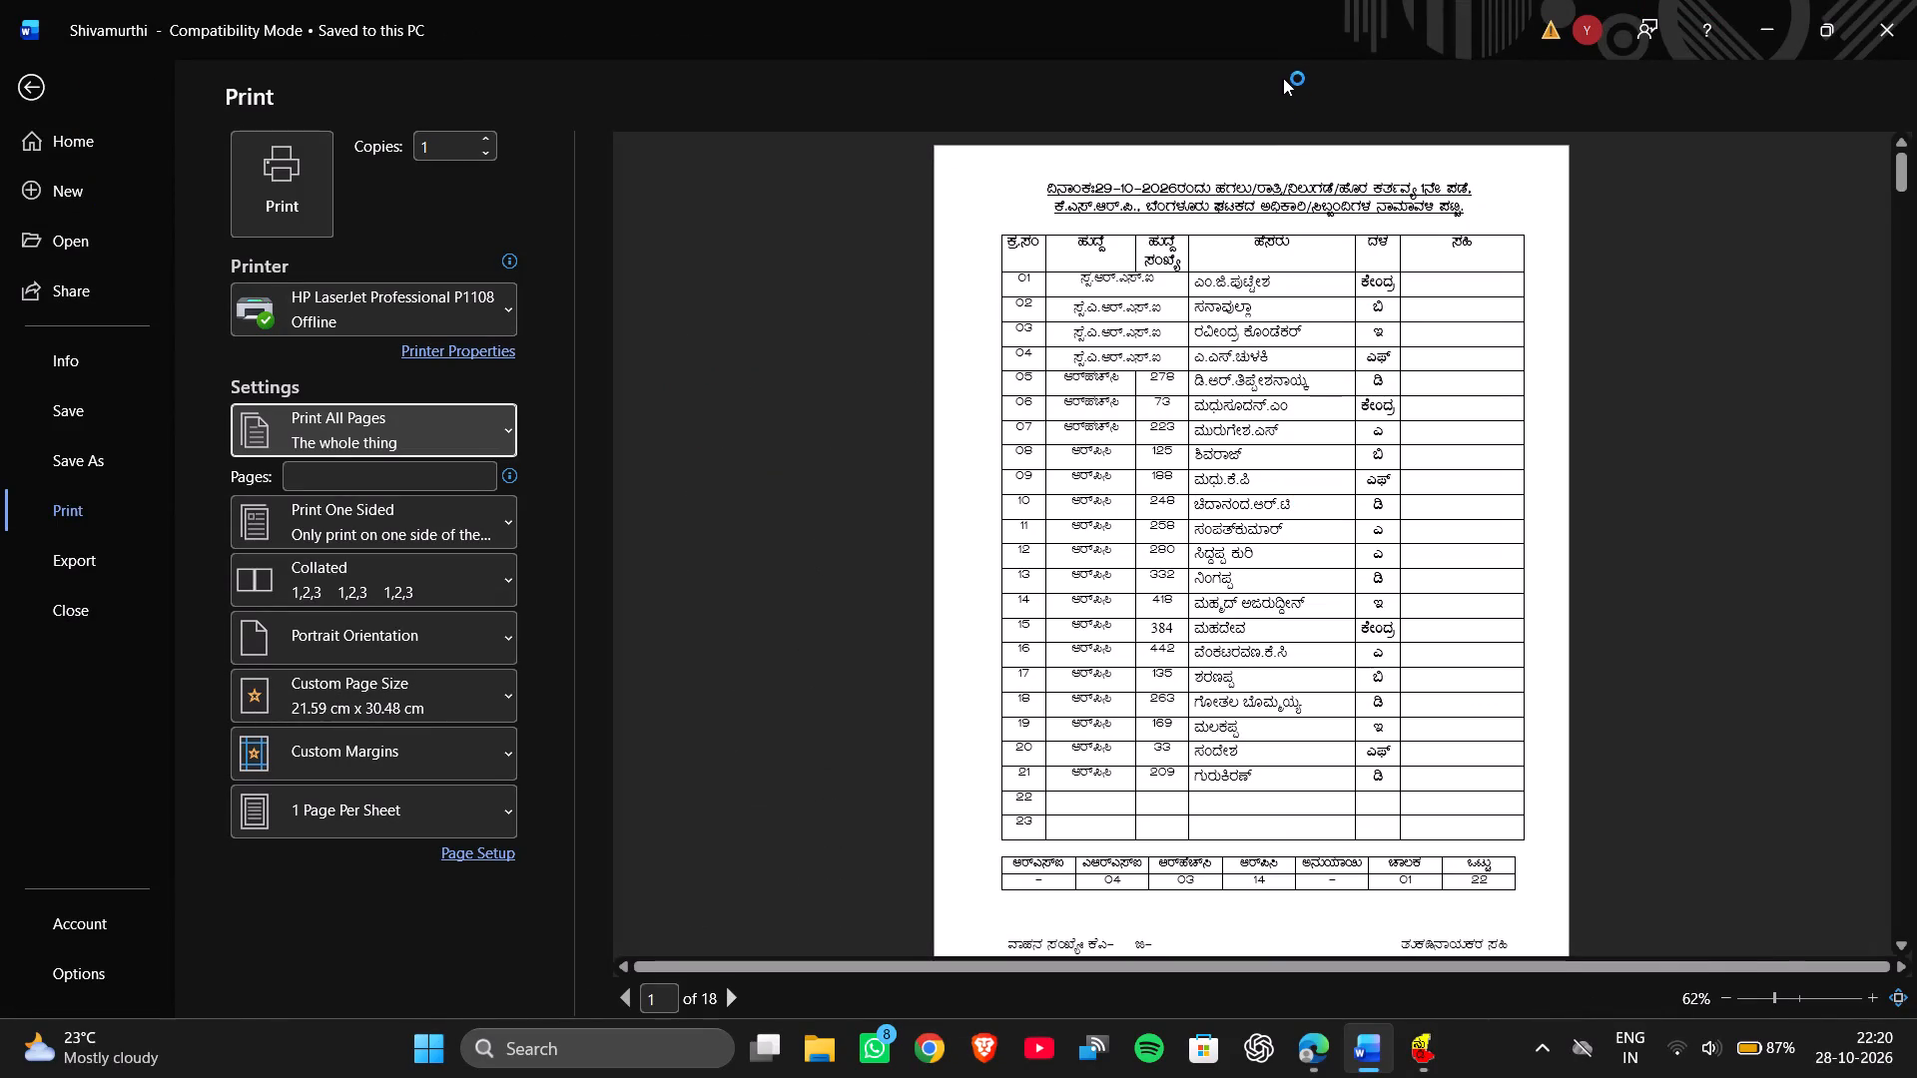
# Print 3 copies of only the current page, the 29-10-2026 roster, on the HP LaserJet Professional P1108, keeping the small margins.
pyautogui.click(334, 471)
pyautogui.click(334, 440)
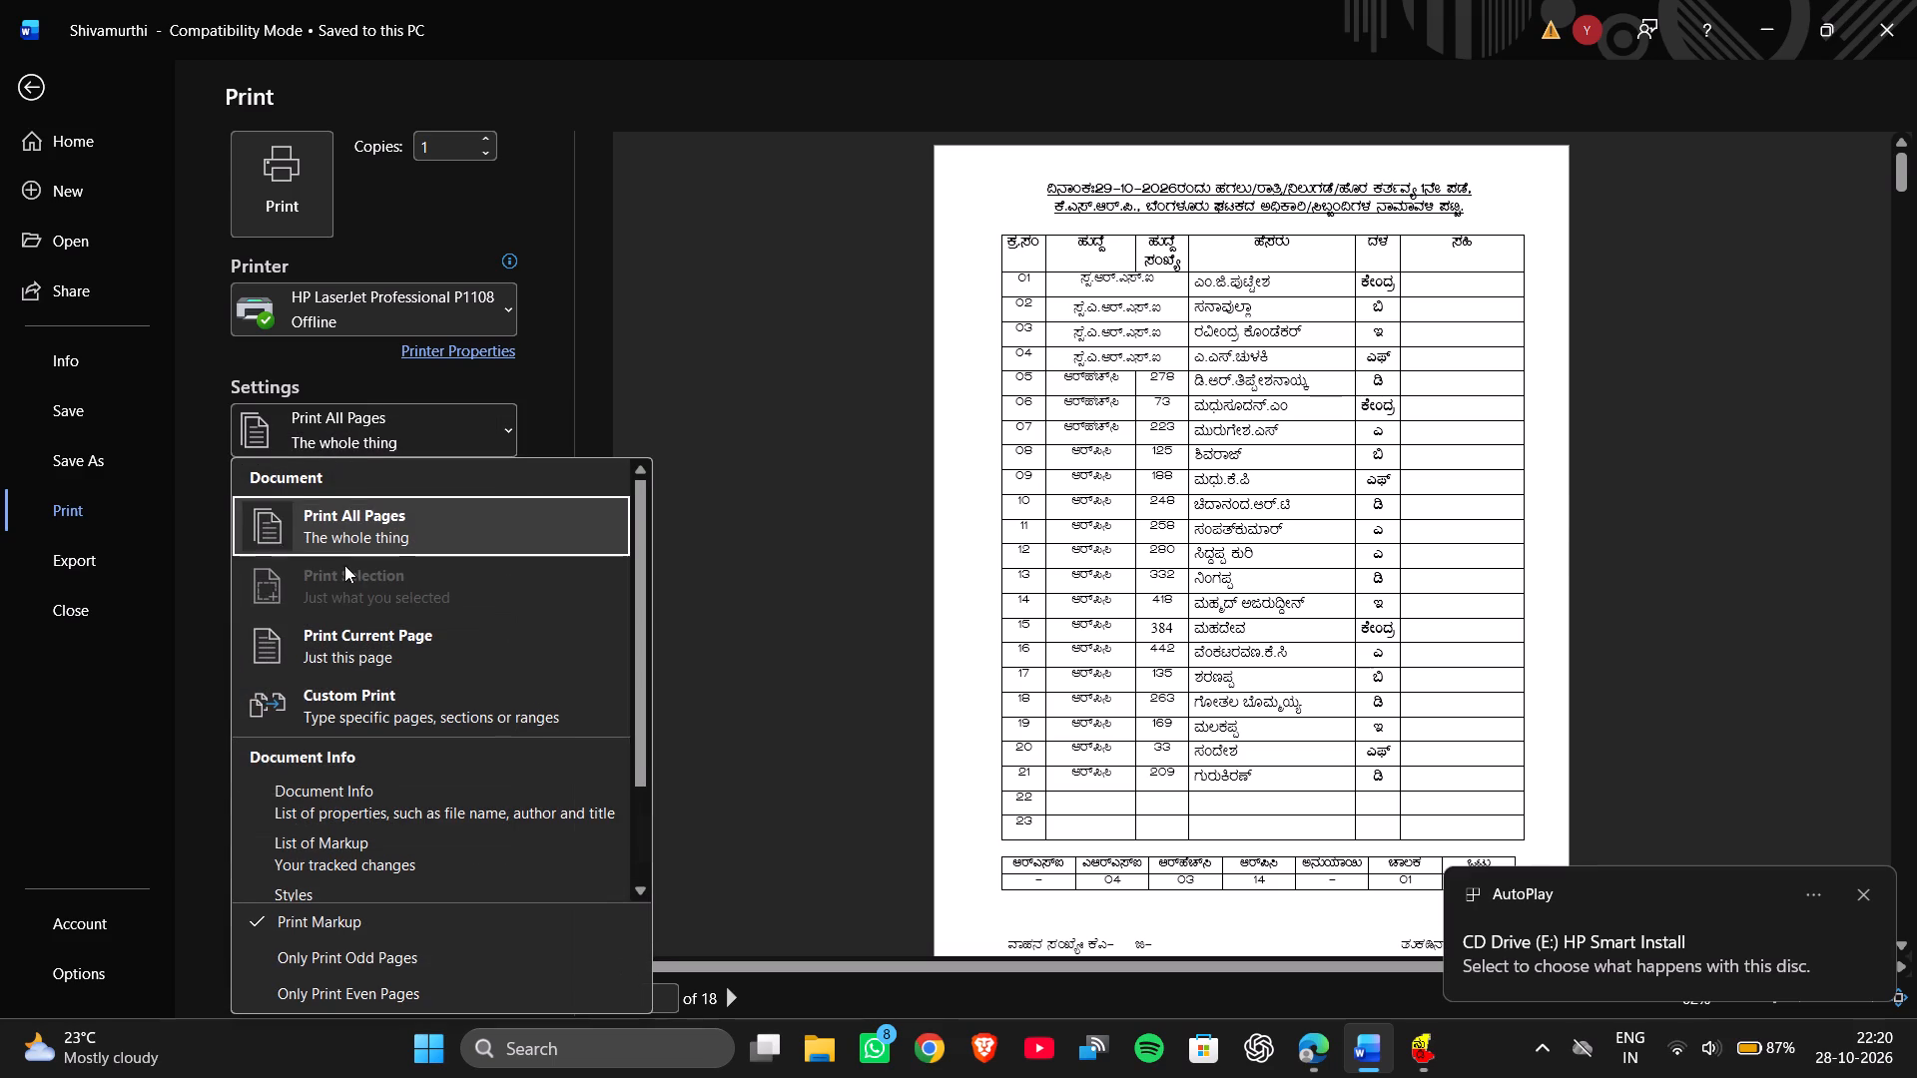
pyautogui.click(370, 649)
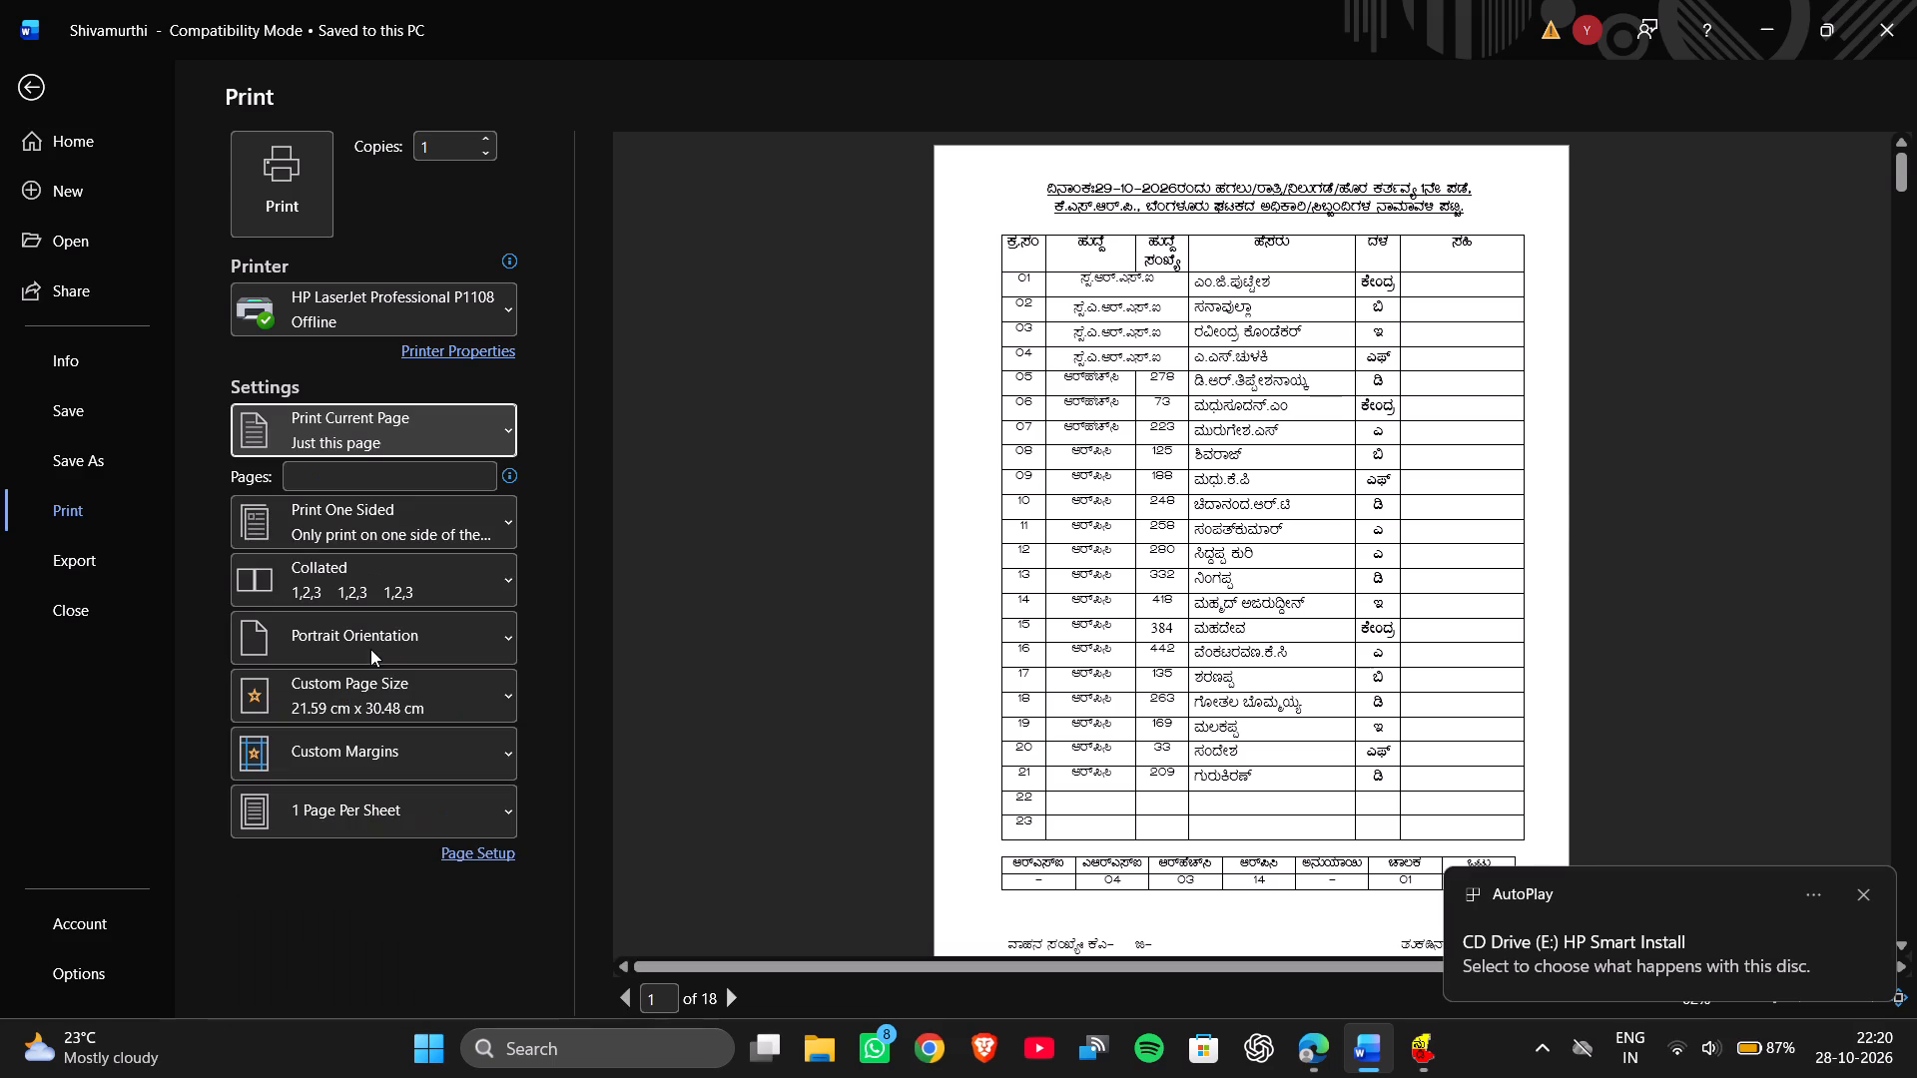
pyautogui.click(440, 145)
pyautogui.press('3')
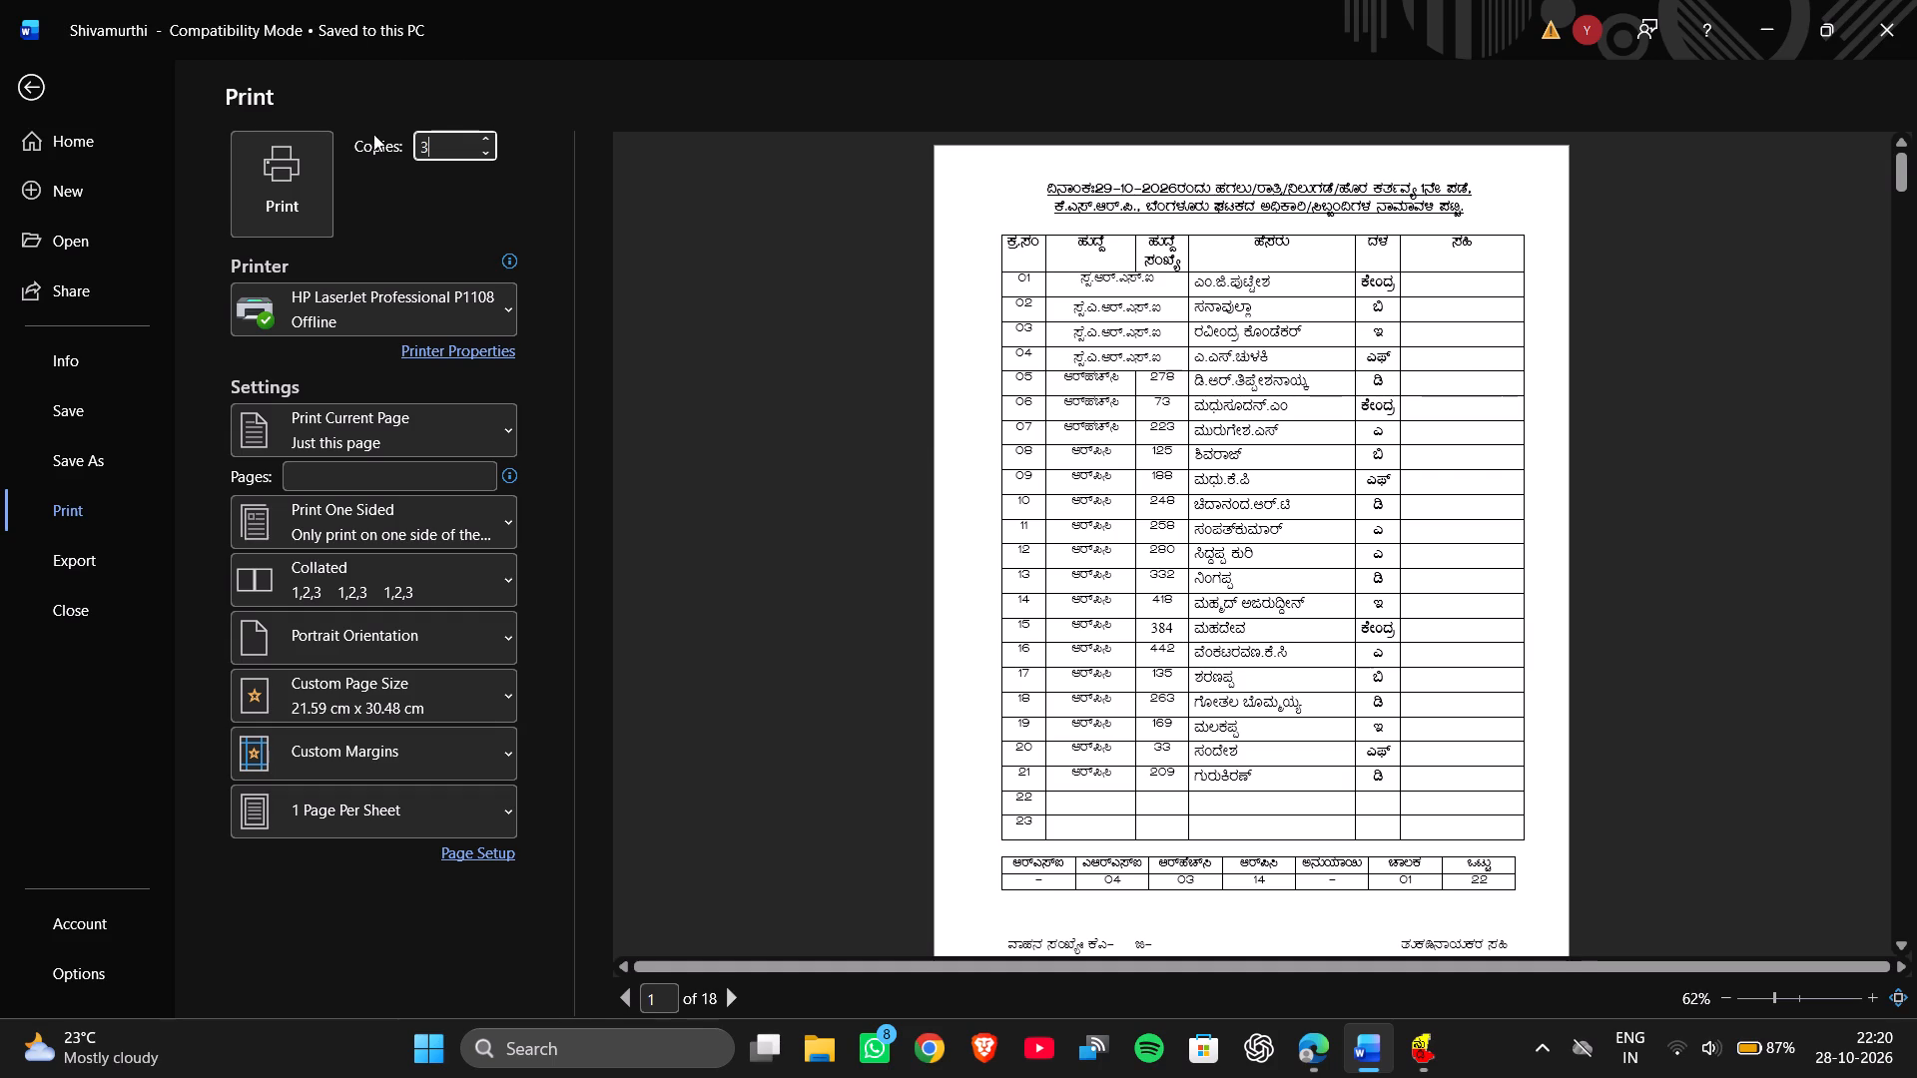
pyautogui.click(285, 188)
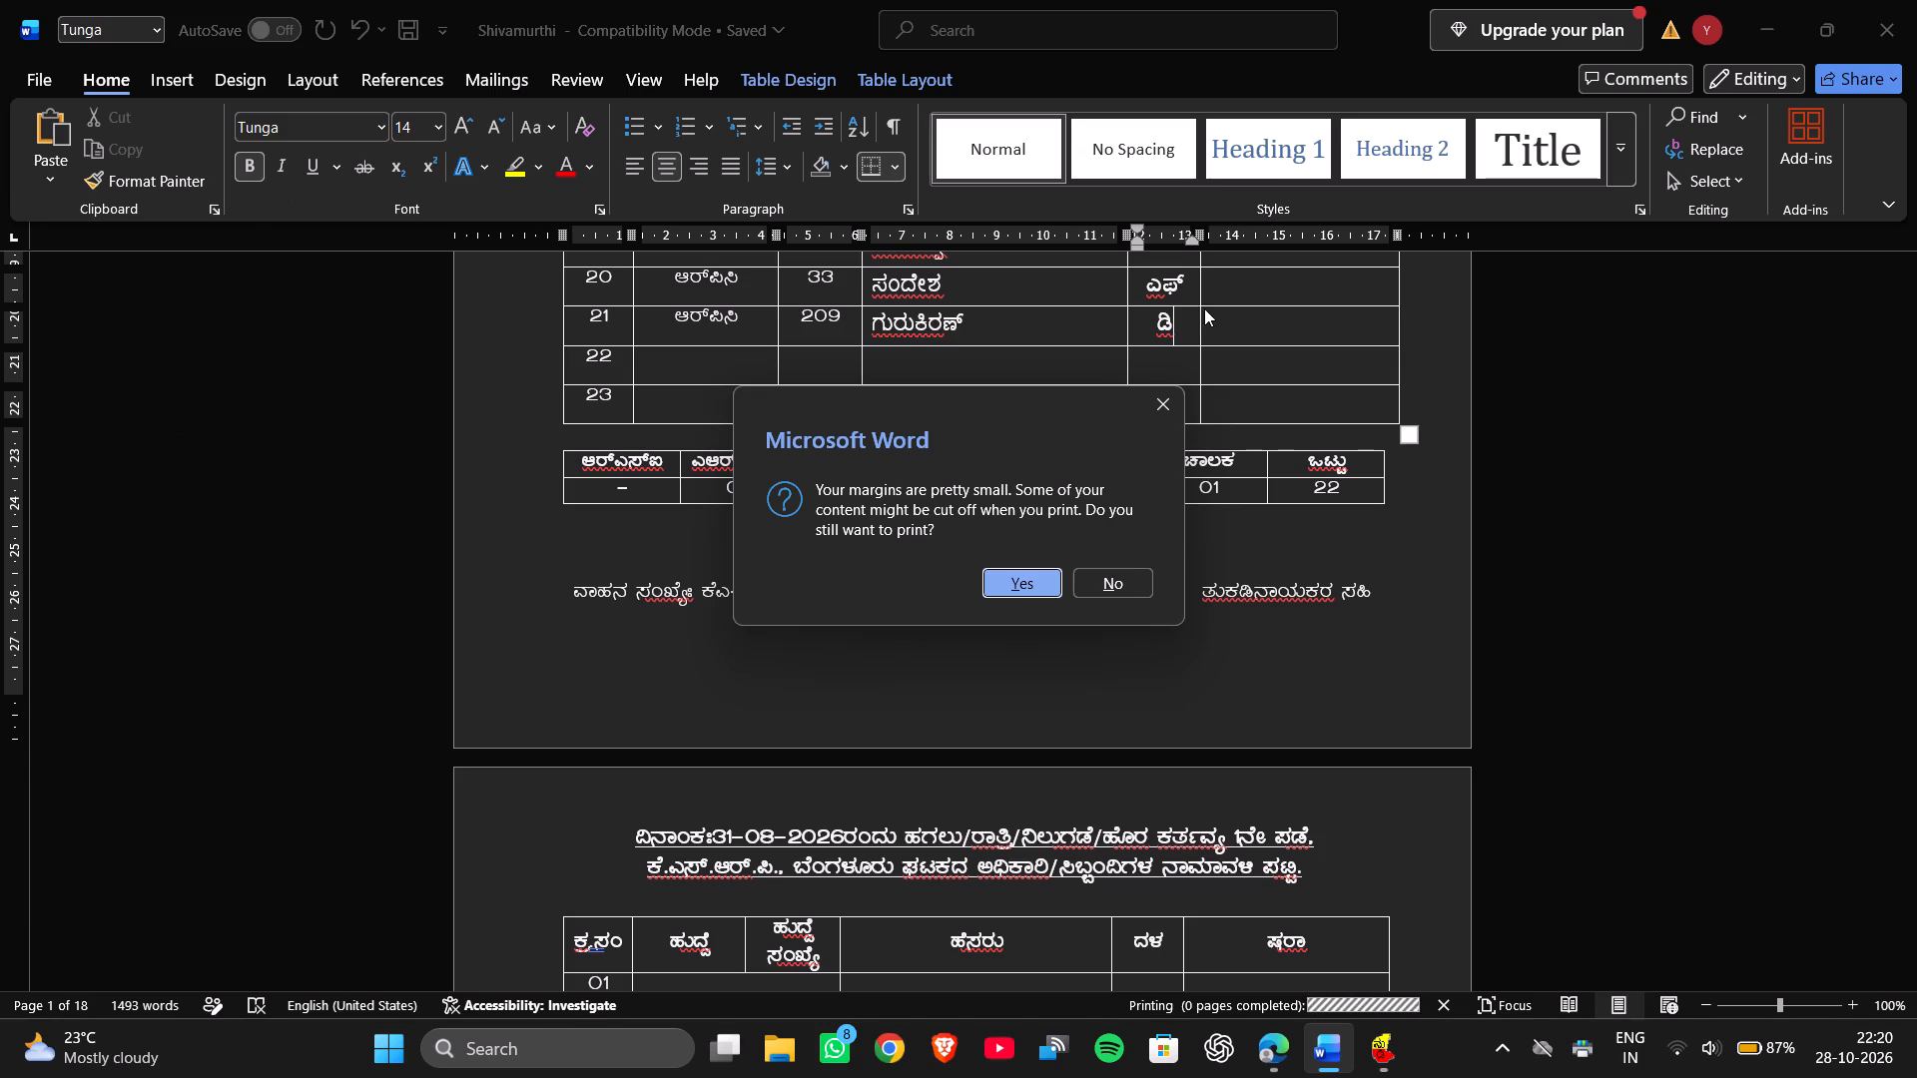
pyautogui.click(1018, 583)
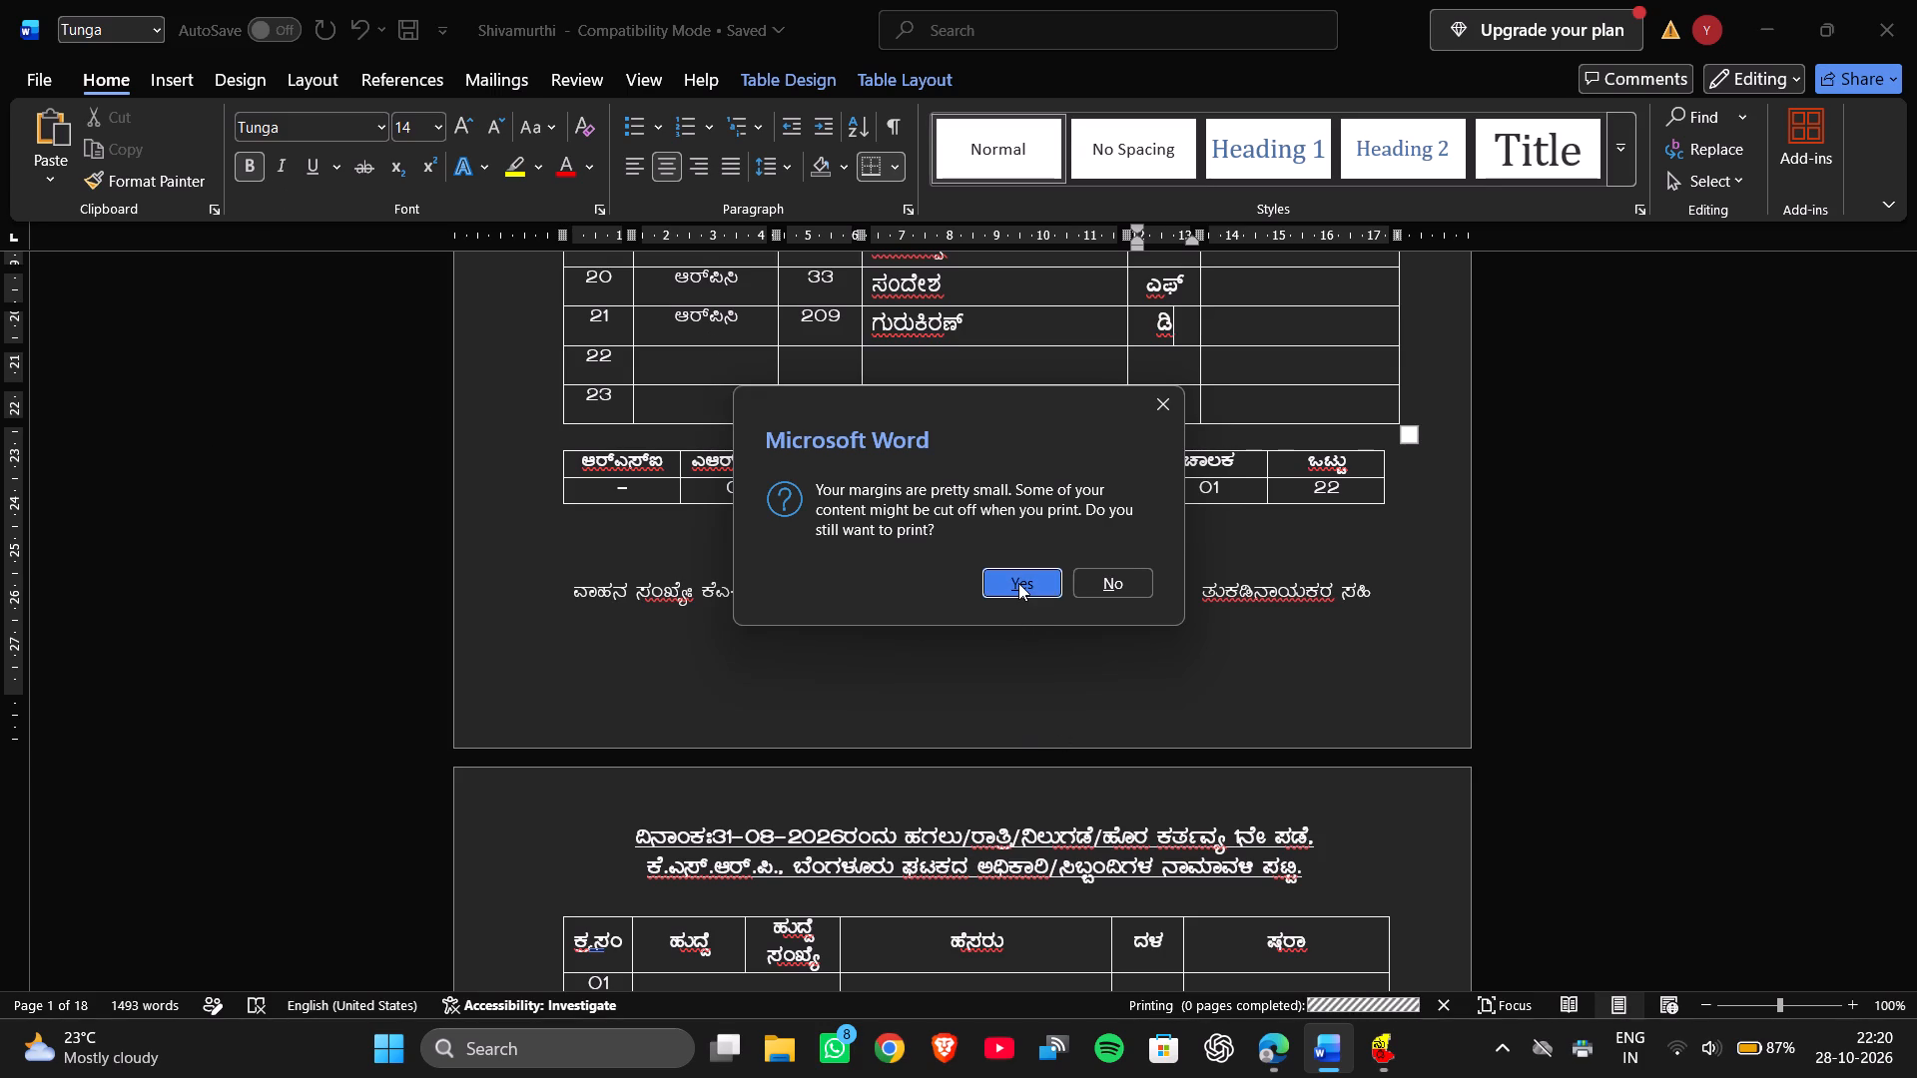